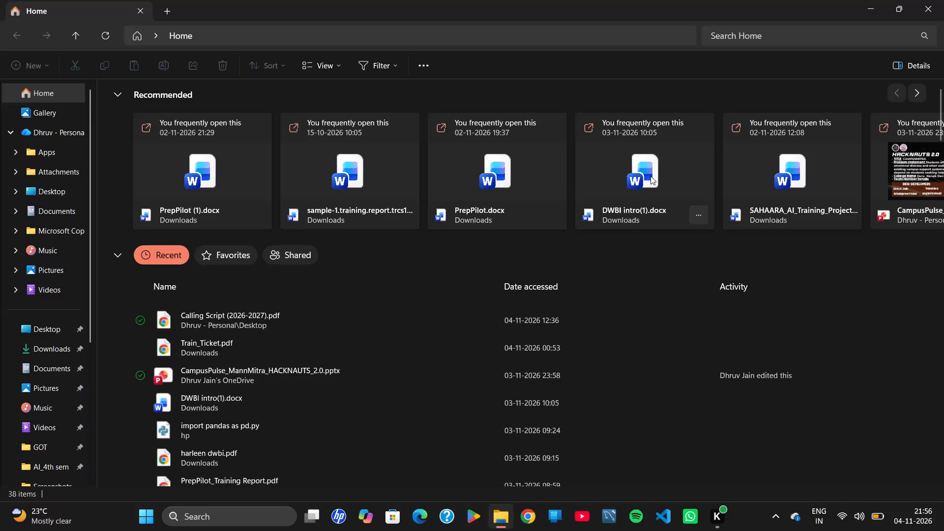
Open Project Title.docx from the personal OneDrive Documents folder and maximize its Word window.
scroll(650, 176, "left", 5)
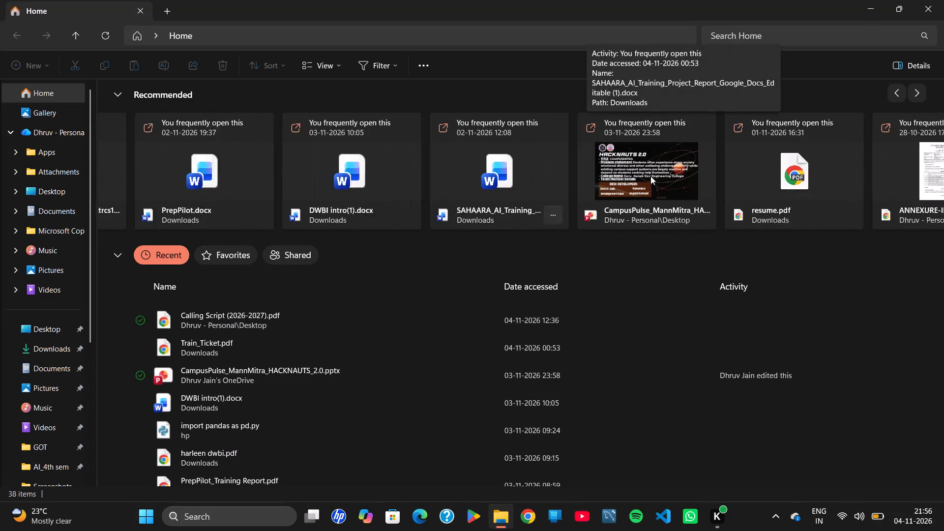
scroll(650, 176, "left", 1)
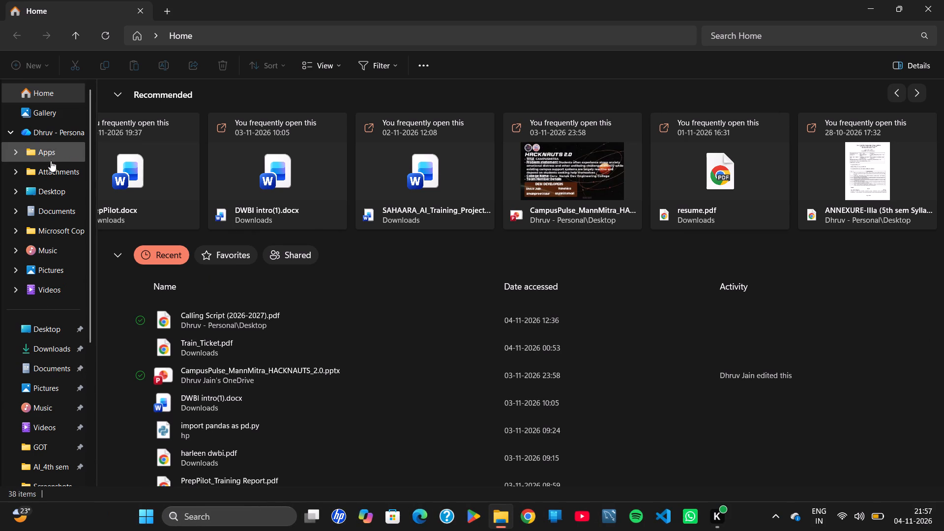
left_click(49, 133)
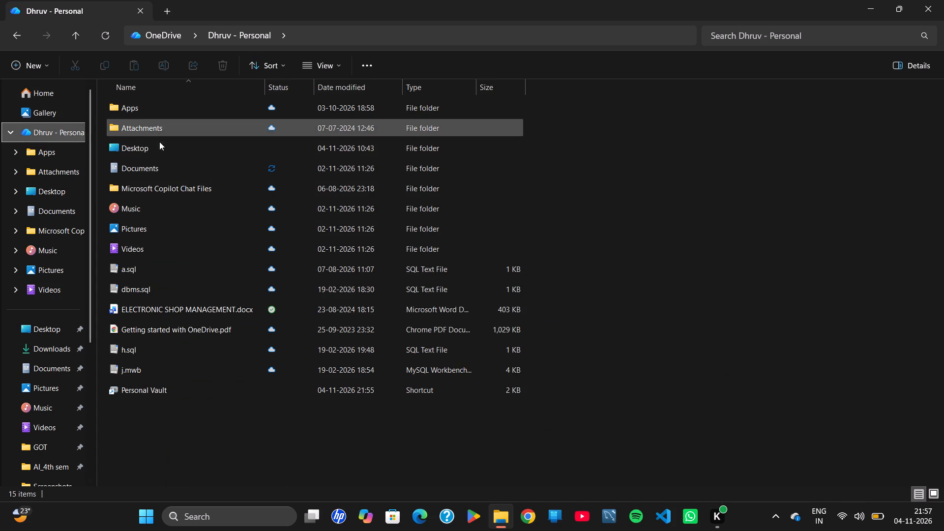
double_click(159, 161)
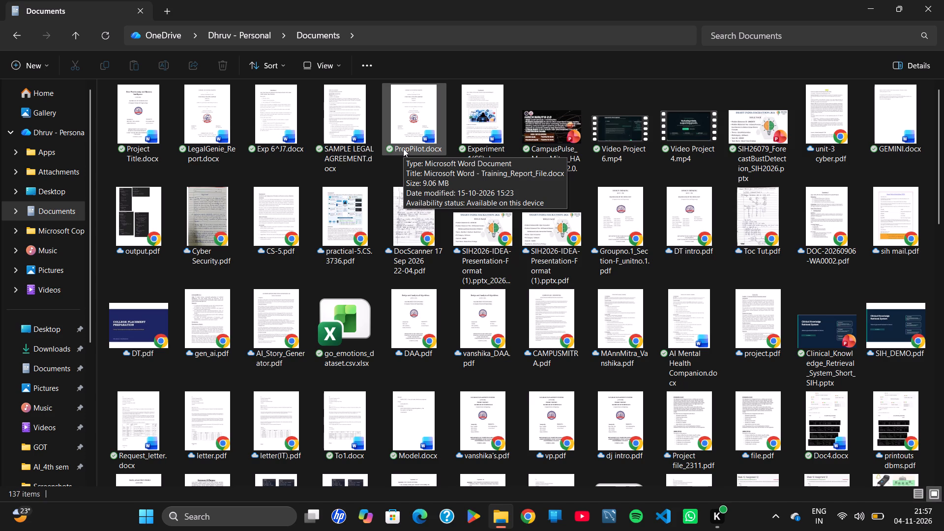
double_click(145, 132)
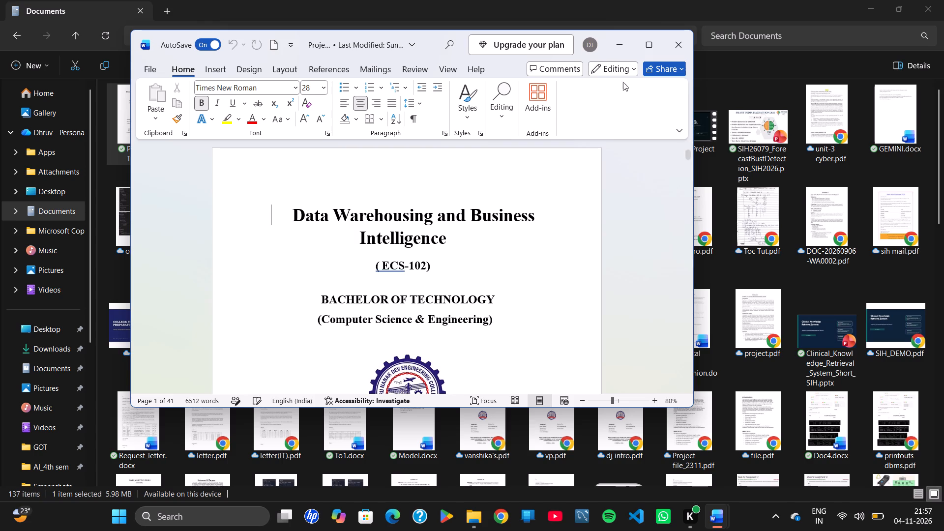
left_click(647, 48)
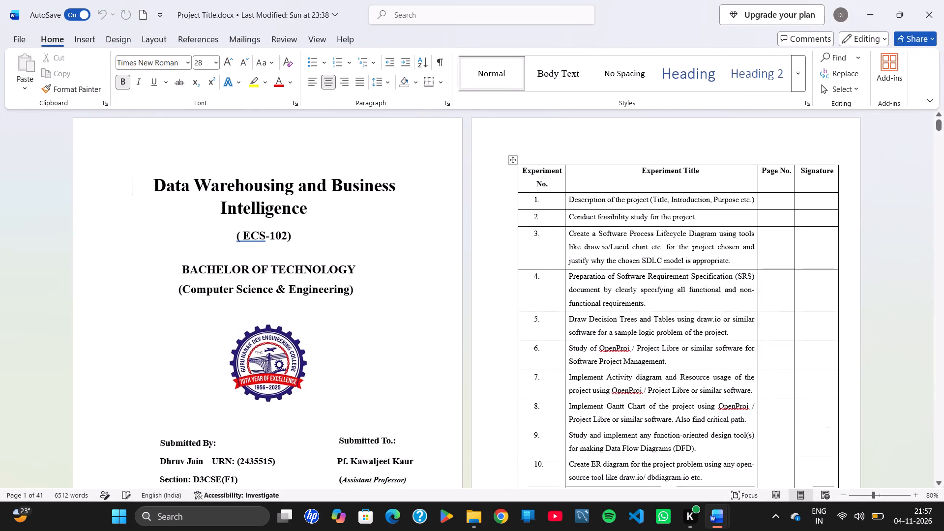
Look through the practical file from the cover page to the last written experiment to see which practicals it contains.
scroll(607, 313, "down", 2)
scroll(607, 313, "up", 1)
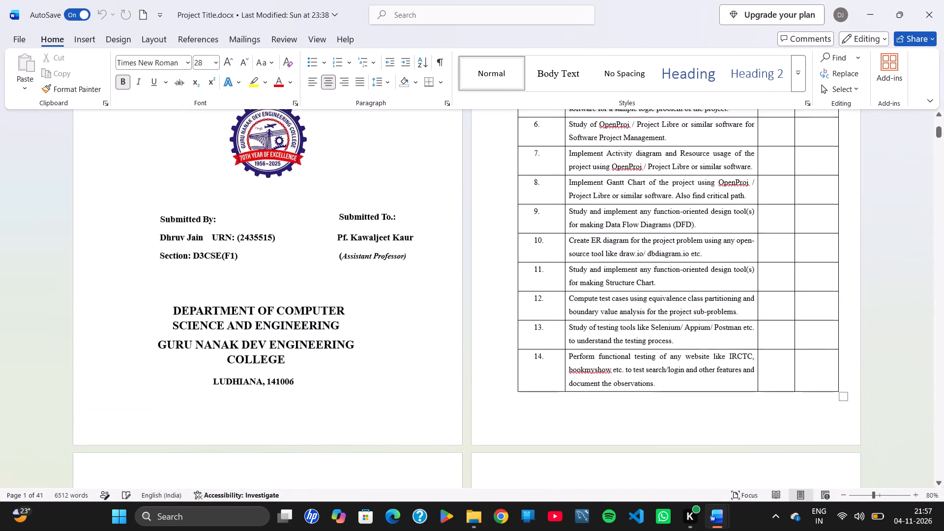
scroll(607, 313, "up", 1)
scroll(607, 313, "down", 20)
scroll(607, 313, "down", 6)
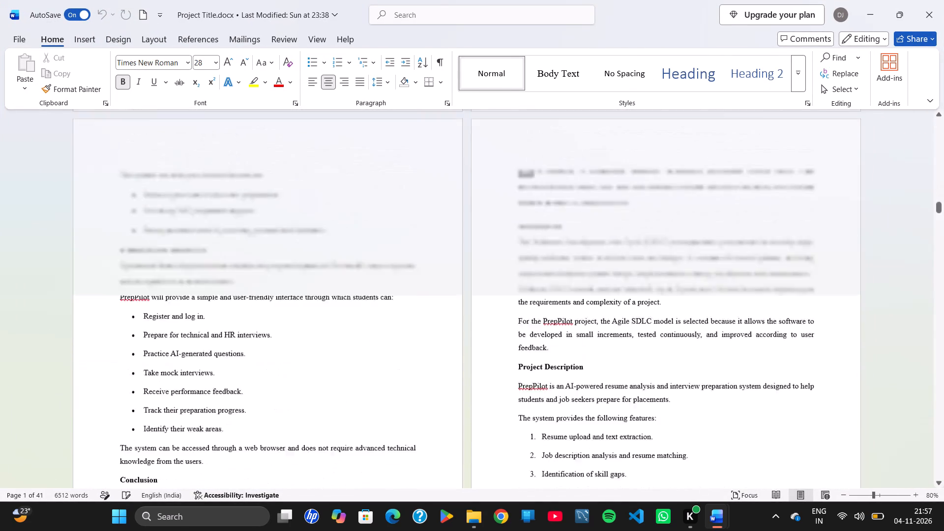
scroll(607, 313, "down", 8)
scroll(607, 313, "down", 13)
scroll(607, 313, "up", 1)
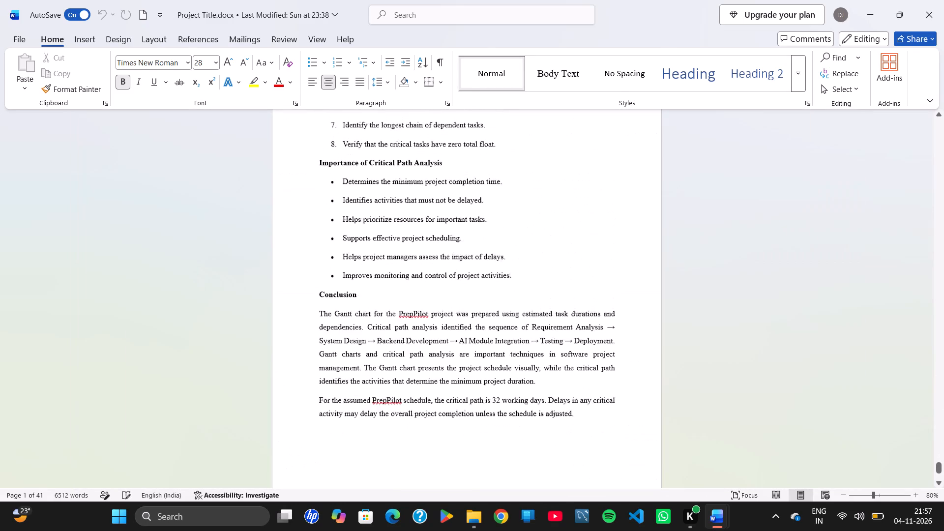
scroll(607, 313, "up", 4)
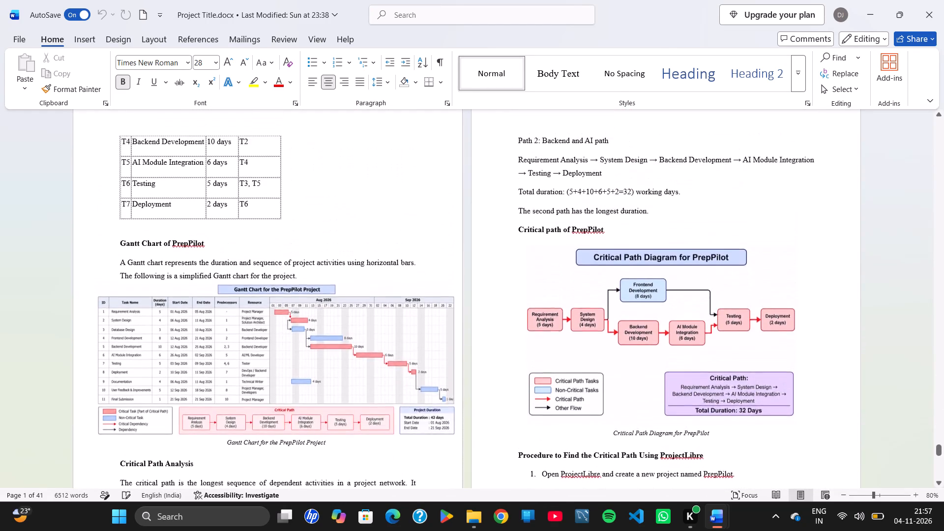
scroll(607, 313, "up", 4)
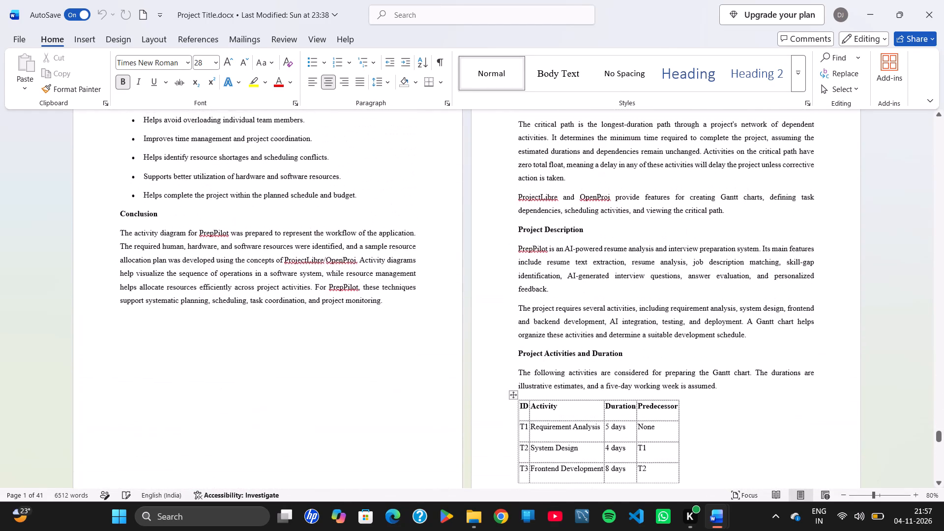
scroll(607, 313, "up", 15)
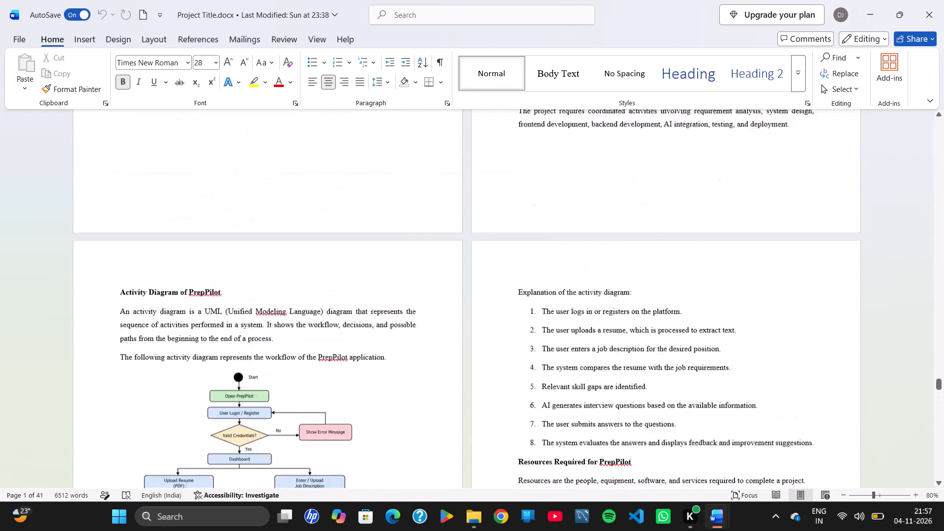
scroll(607, 313, "up", 14)
scroll(607, 313, "up", 8)
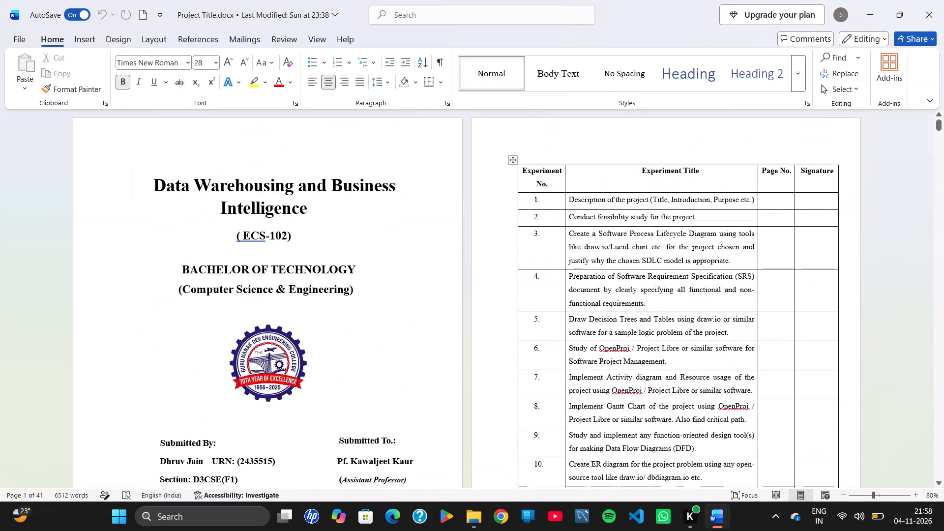
Copy the title of experiment 9, on making Data Flow Diagrams (DFD), from the experiment index table.
scroll(624, 412, "down", 1)
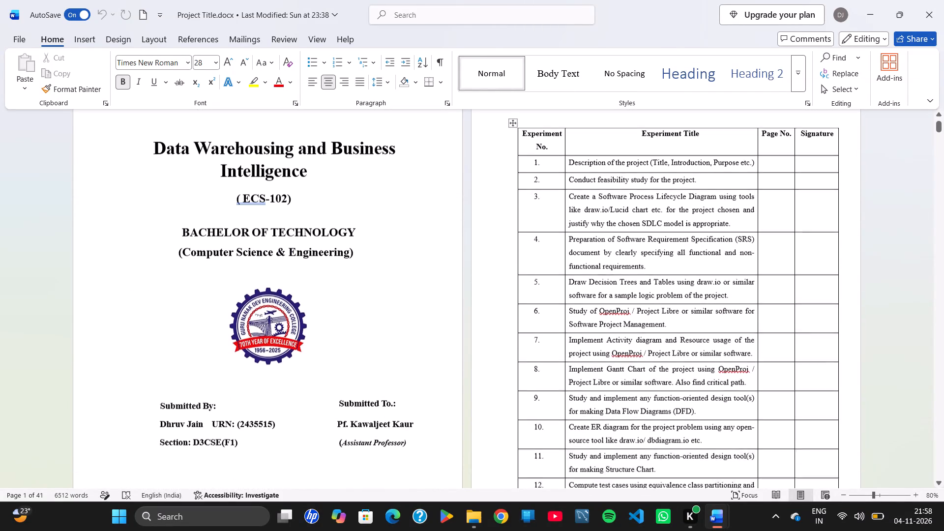
scroll(624, 412, "down", 2)
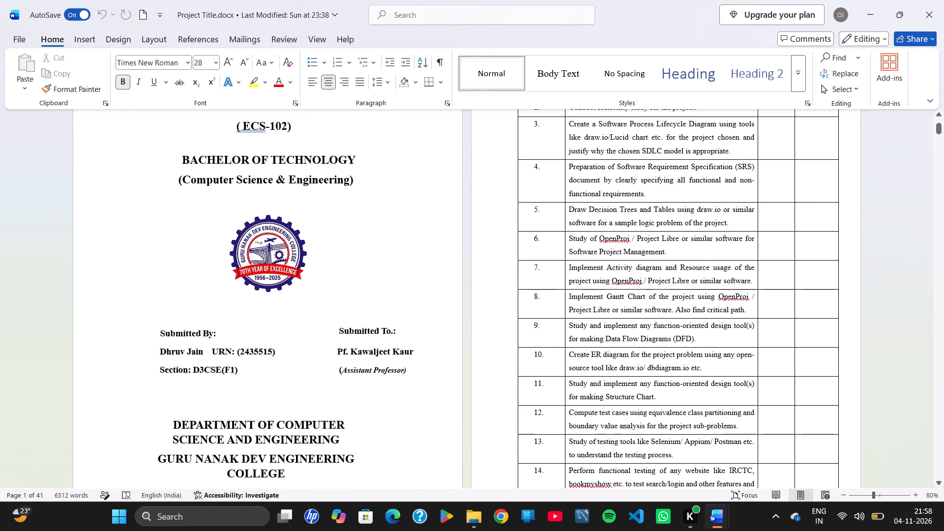
left_click_drag(699, 338, 603, 335)
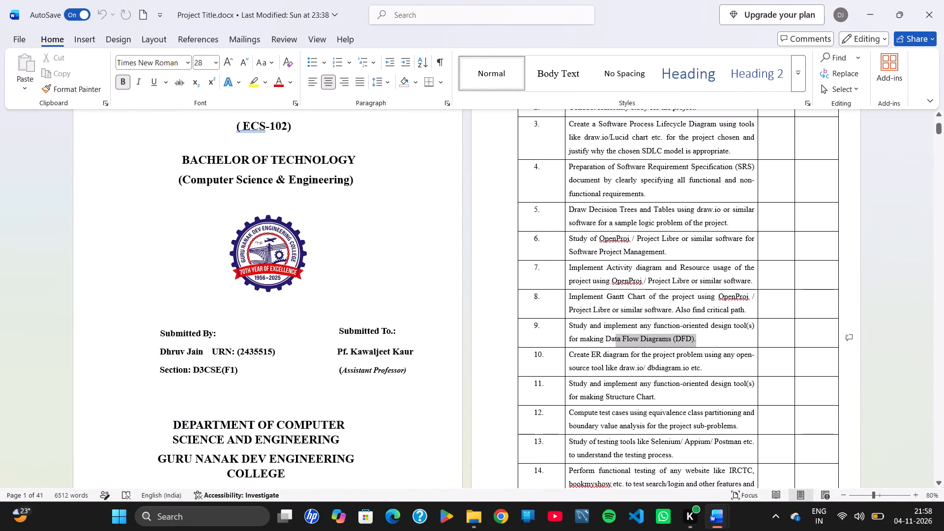
left_click_drag(603, 335, 572, 326)
key("ctrl+c")
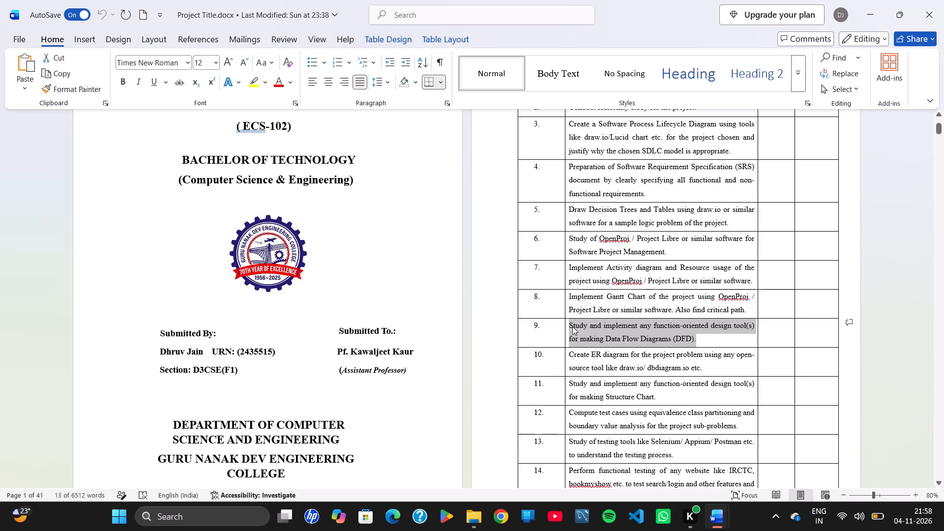
left_click(494, 514)
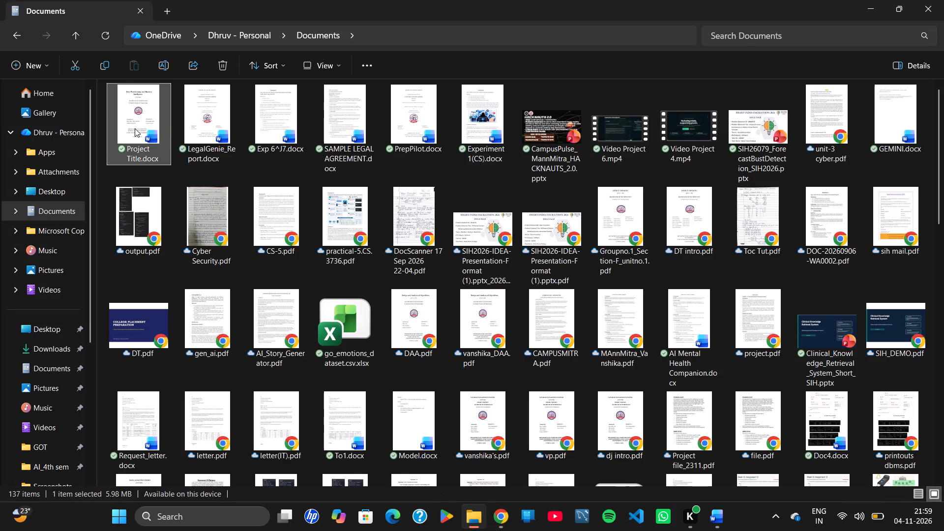
scroll(277, 210, "up", 1)
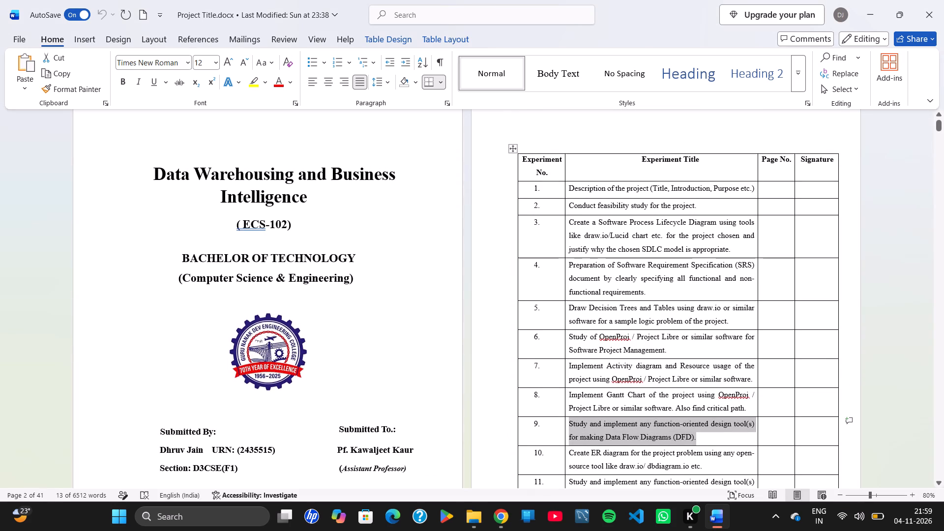
Add blank lines after the Gantt chart experiment's conclusion at the end of the document to start a new page.
scroll(400, 266, "down", 2)
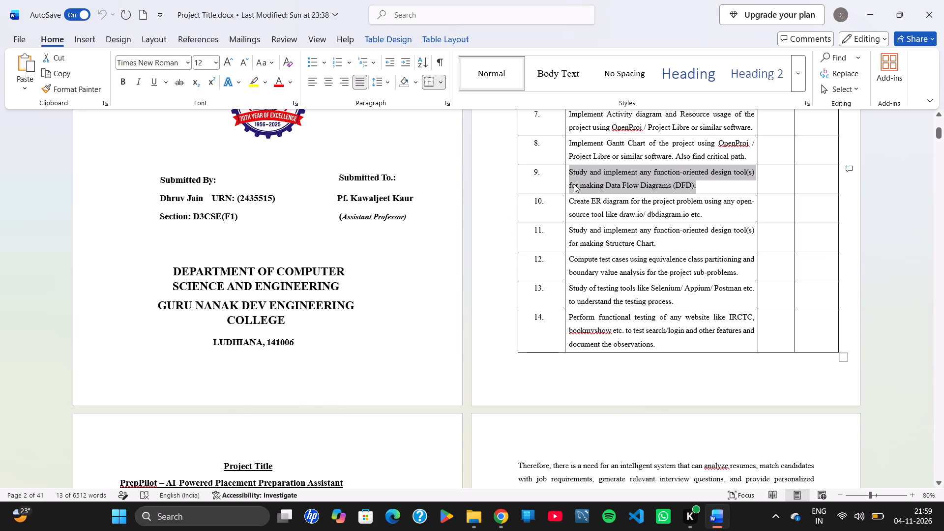
scroll(574, 184, "up", 3)
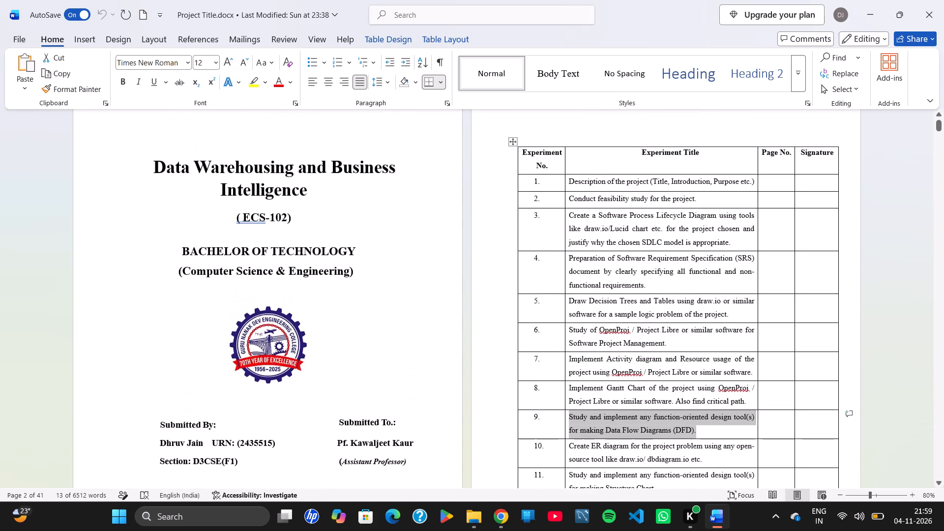
scroll(574, 184, "down", 9)
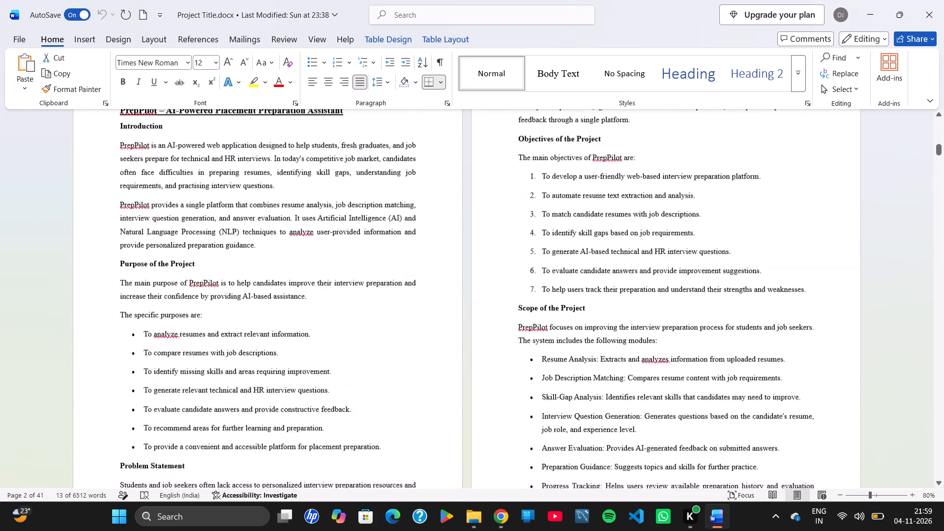
scroll(574, 184, "down", 7)
scroll(574, 184, "down", 15)
scroll(574, 184, "down", 8)
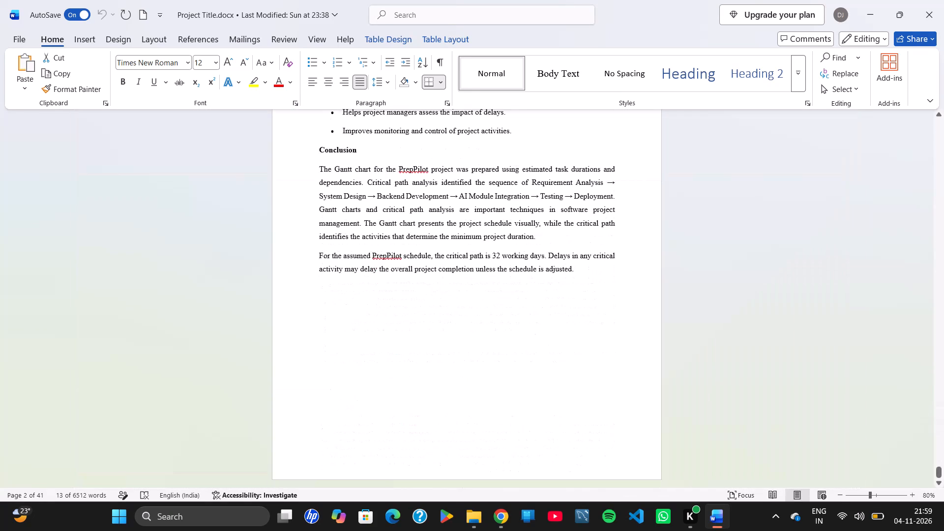
scroll(574, 184, "down", 7)
left_click(515, 308)
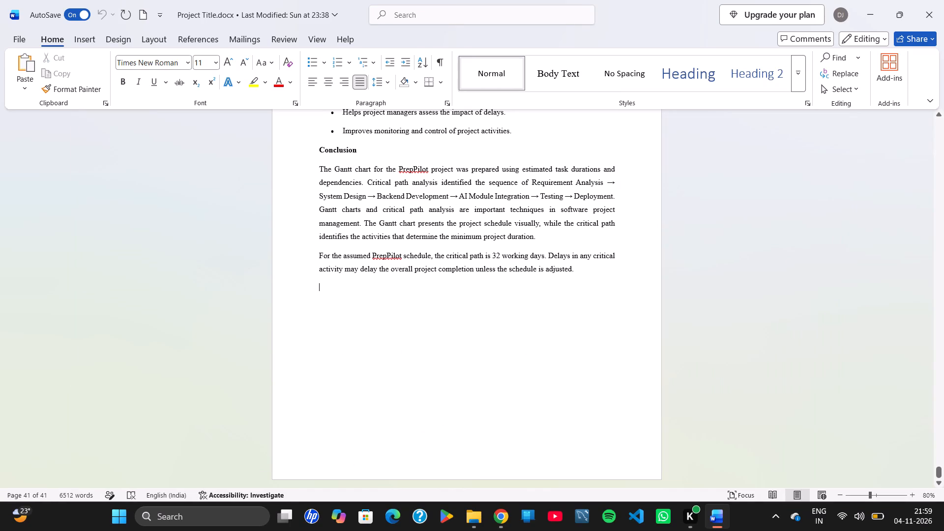
key("Return")
key("Return")
key("Return")
key("Return")
key("Return")
key("Return")
key("Return")
key("Return")
key("Return")
key("Return")
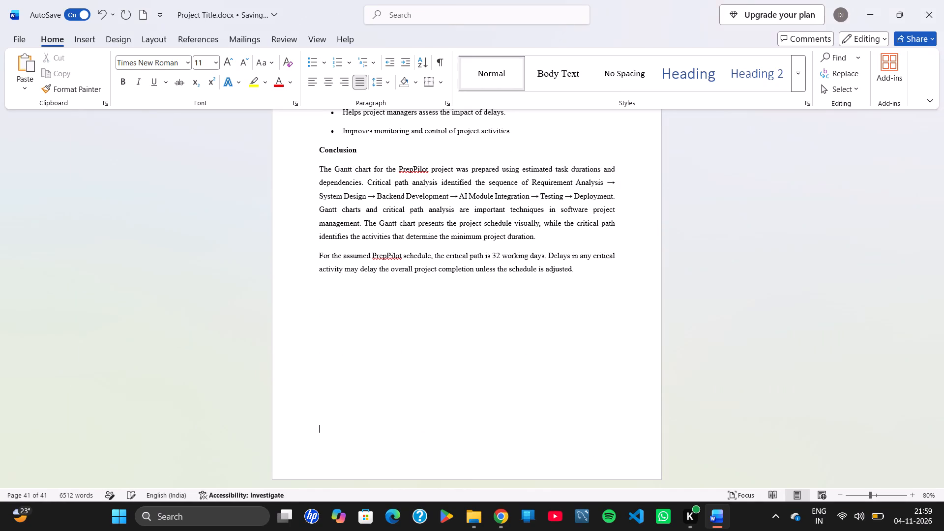
key("Return")
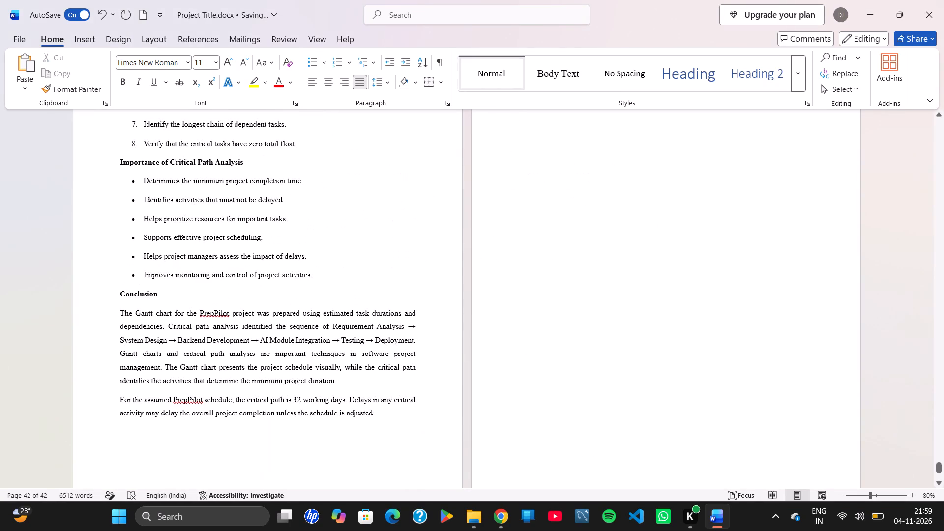
scroll(572, 426, "up", 1)
key("BackSpace")
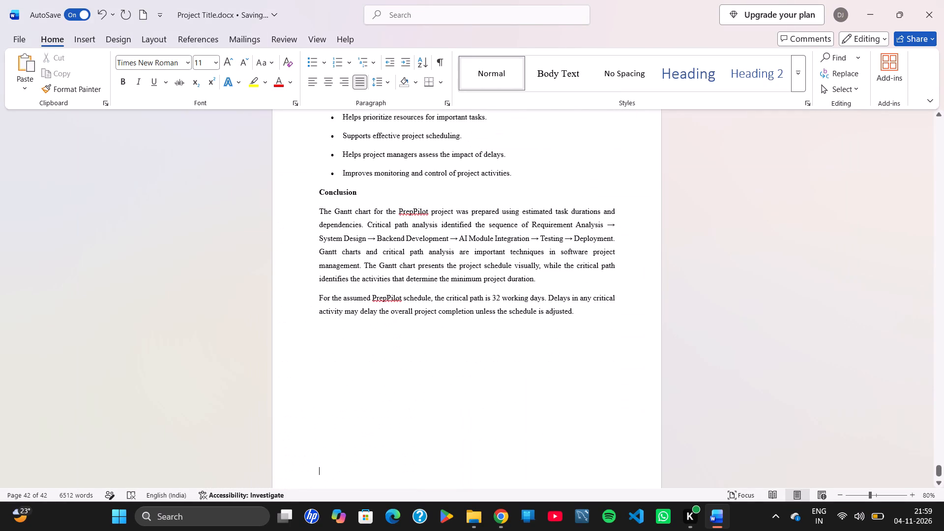
key("Return")
Enter "Aim:- " followed by the copied experiment 9 title on the new page, checking experiment 8's heading for the format.
type("Aim:-")
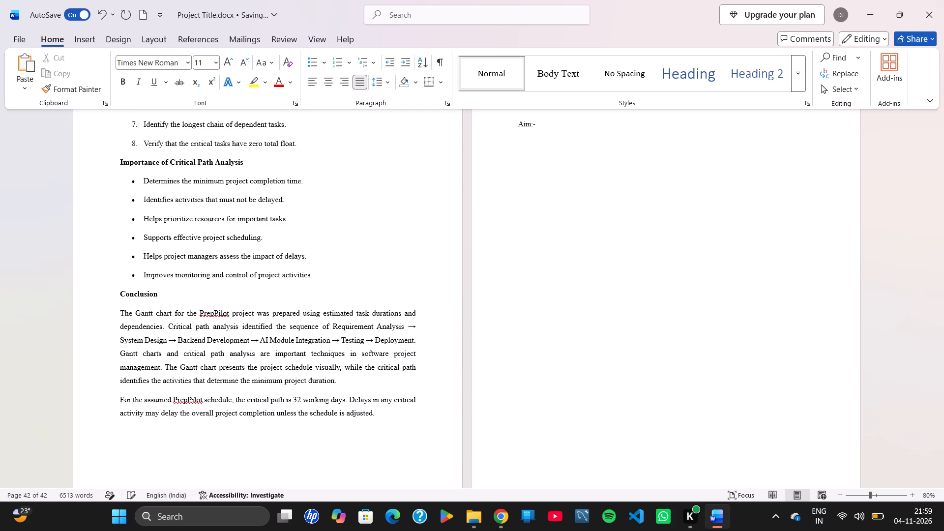
scroll(427, 416, "up", 2)
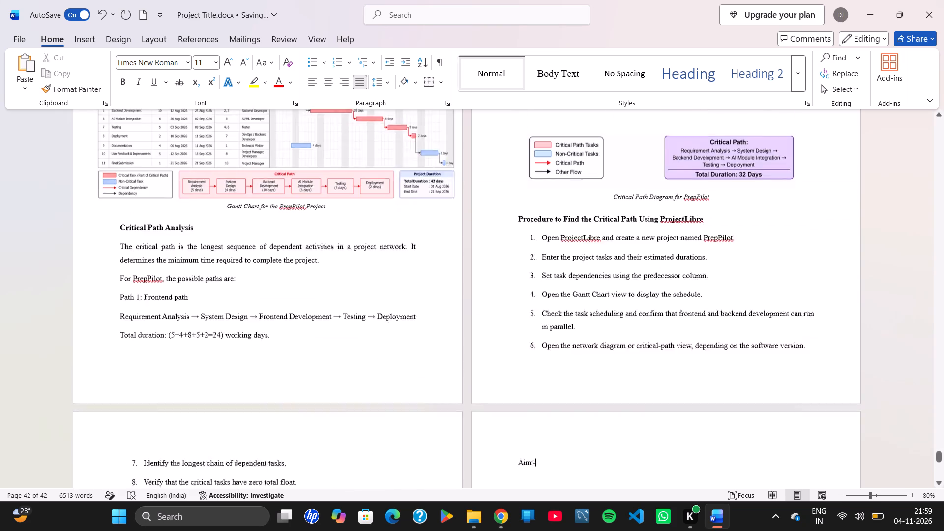
scroll(427, 416, "up", 4)
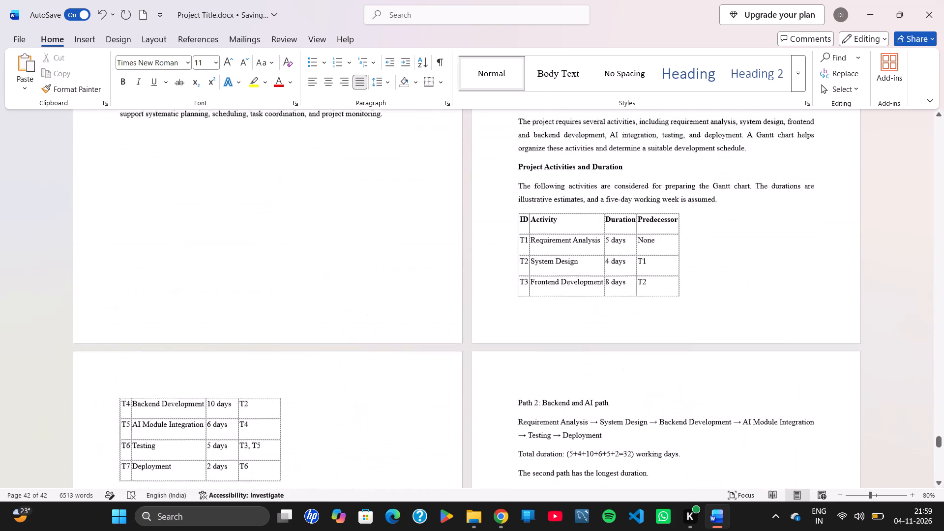
scroll(427, 416, "up", 3)
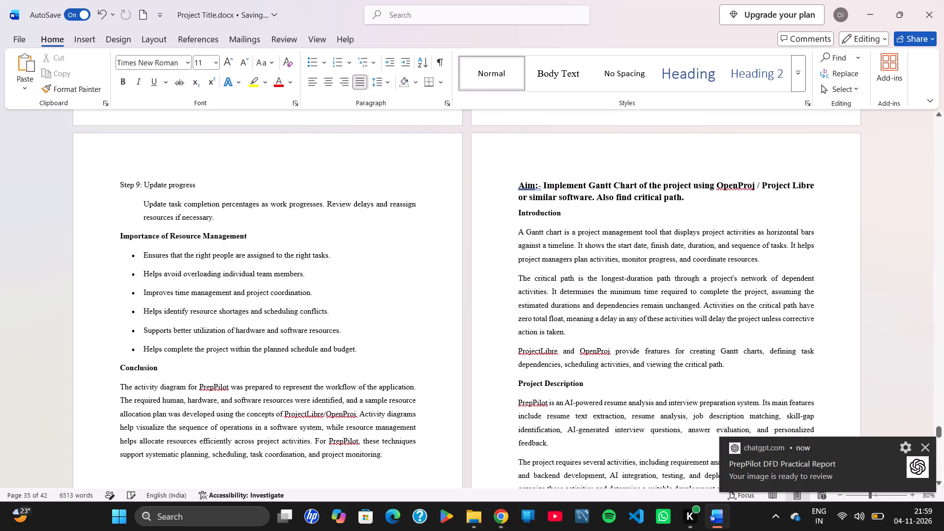
scroll(427, 416, "down", 19)
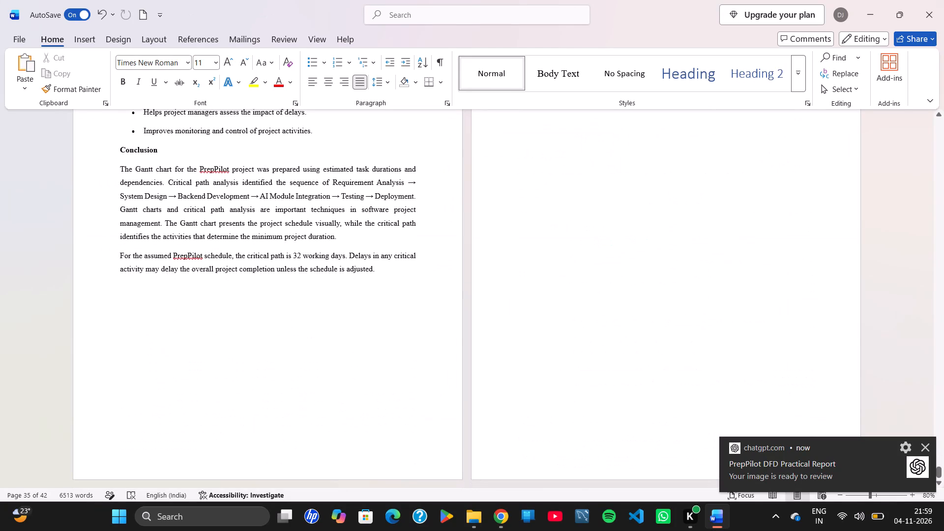
scroll(579, 378, "up", 2)
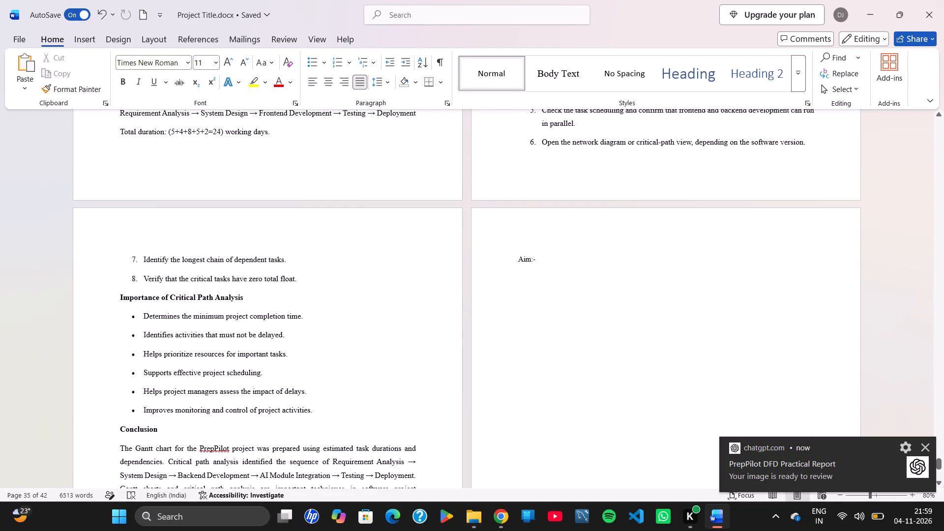
key("space")
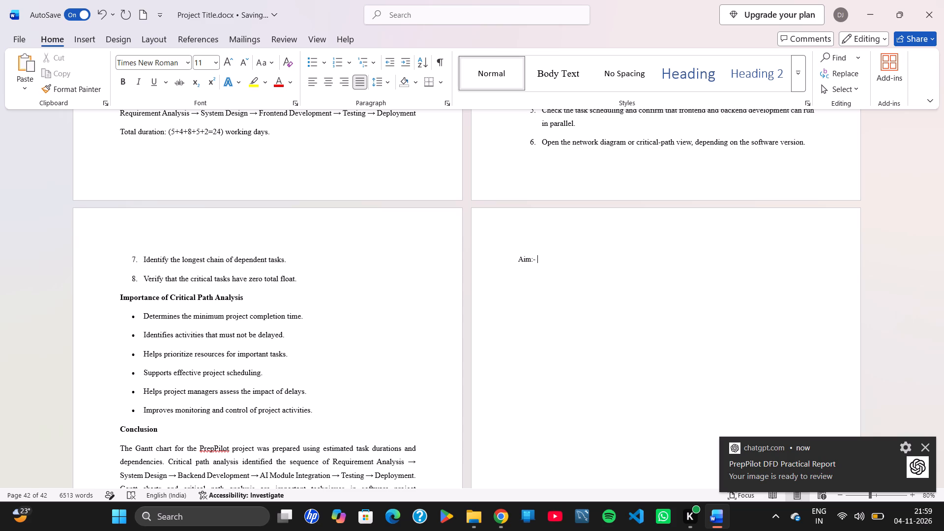
key("ctrl+v")
Format the whole experiment 9 aim line as bold at font size 14.
left_click_drag(549, 268, 513, 254)
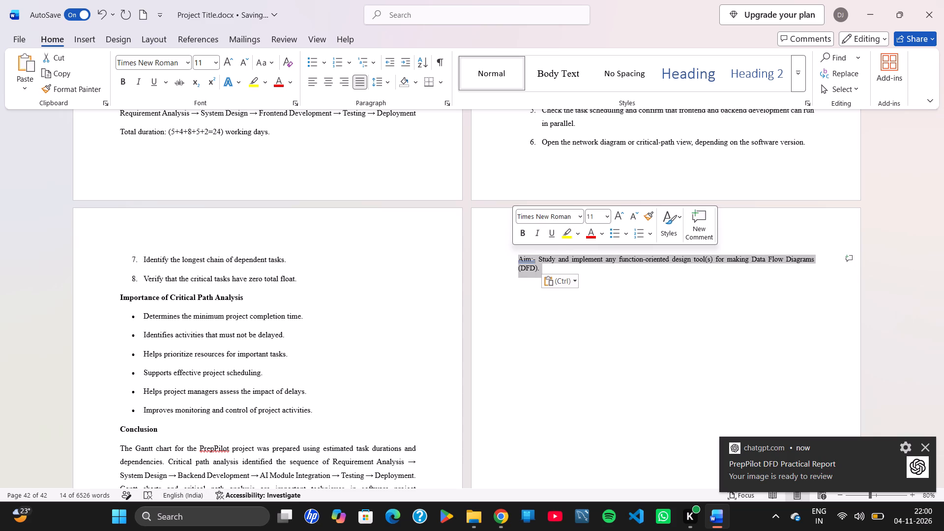
left_click(596, 215)
type("14")
key("Return")
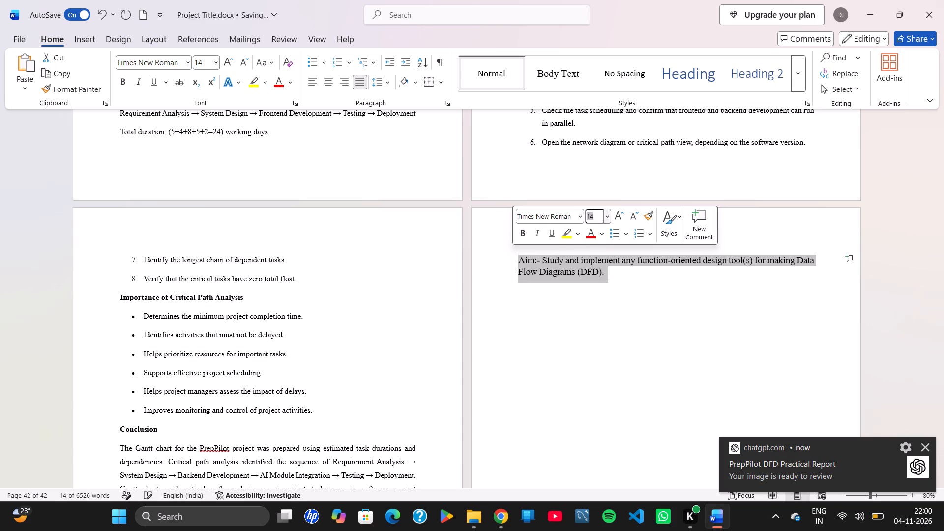
key("ctrl+b")
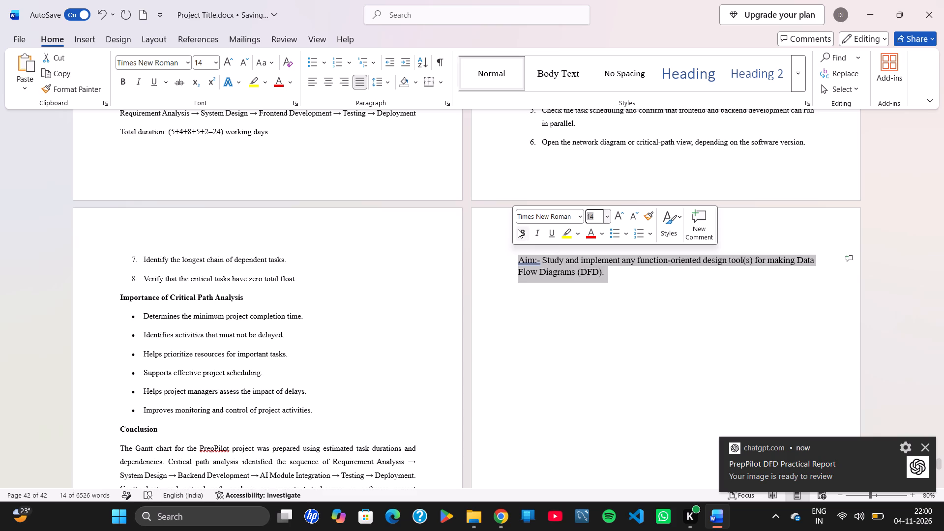
left_click(518, 229)
Underline the word "Aim" in the experiment 9 heading.
left_click(537, 265)
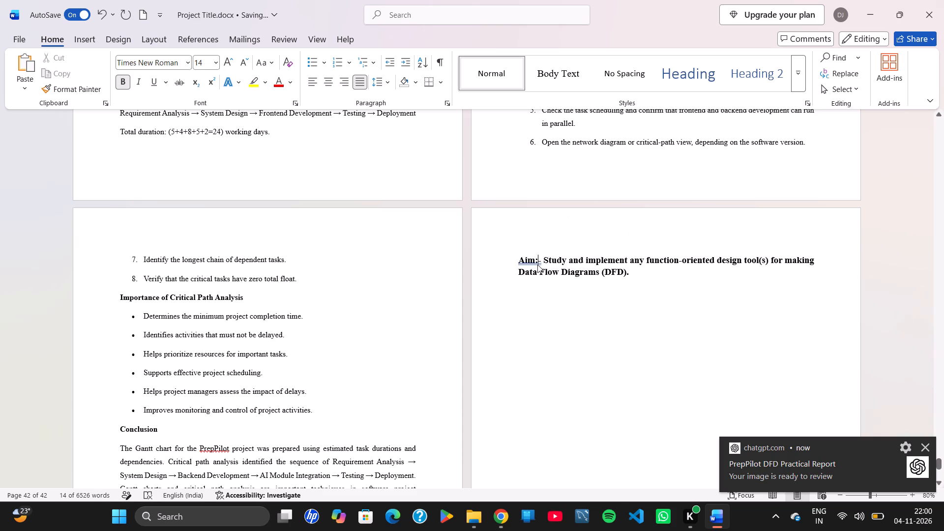
key("Left")
key("ctrl+shift+Left")
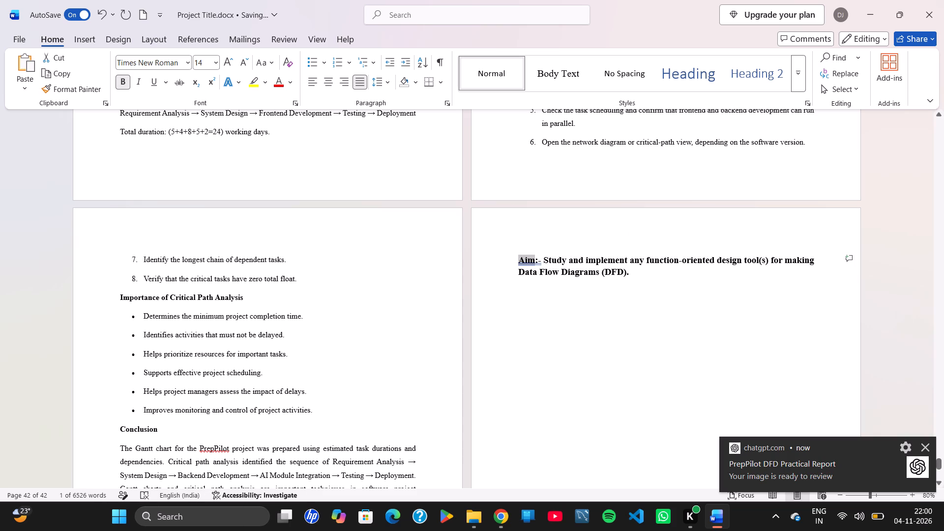
key("ctrl+u")
Start a new line below the experiment 9 heading.
left_click(567, 325)
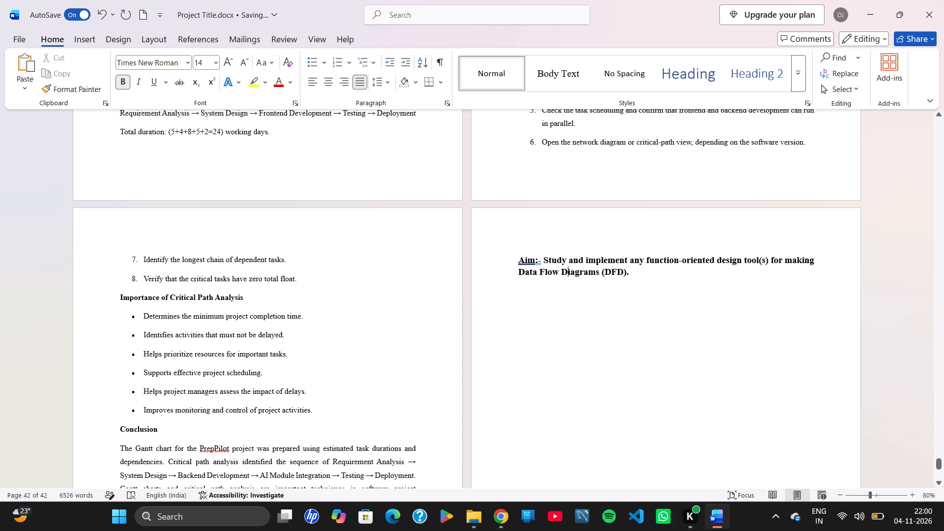
left_click(567, 325)
left_click(648, 275)
key("Return")
key("alt+Tab")
key("alt+Tab")
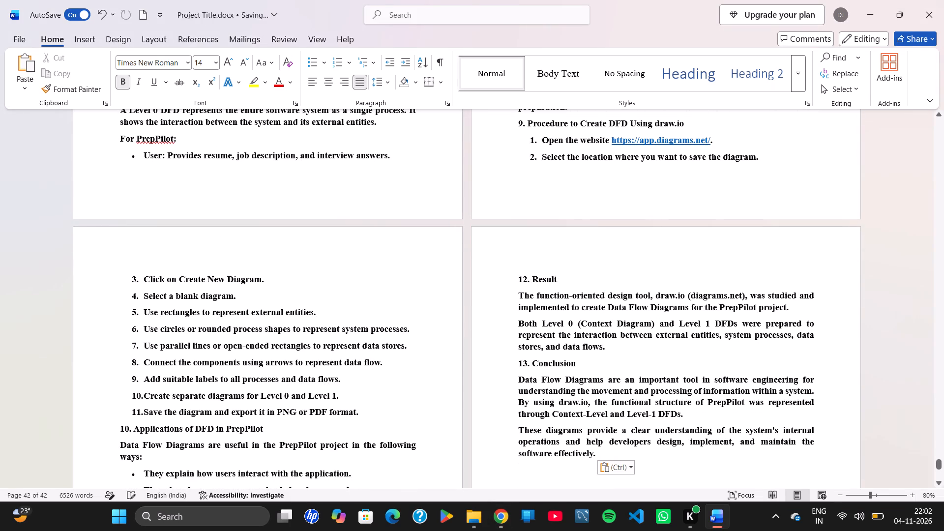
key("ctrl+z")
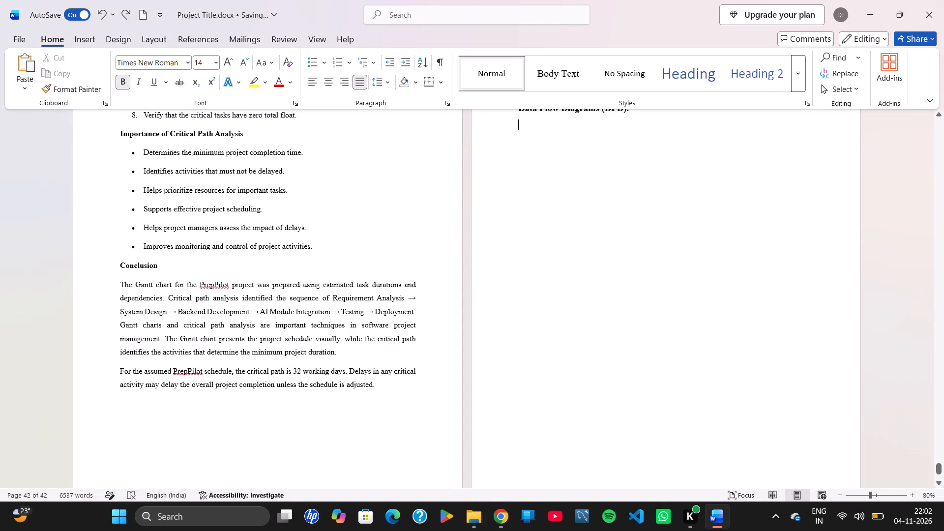
Start a fresh line directly below the DFD Aim statement with bold turned off.
type("hf")
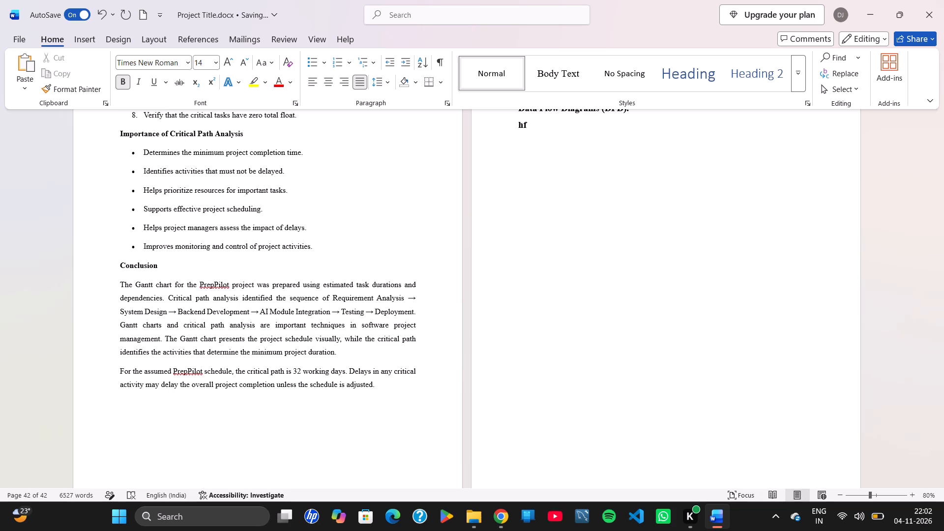
key("BackSpace")
key("BackSpace")
key("Return")
key("BackSpace")
key("BackSpace")
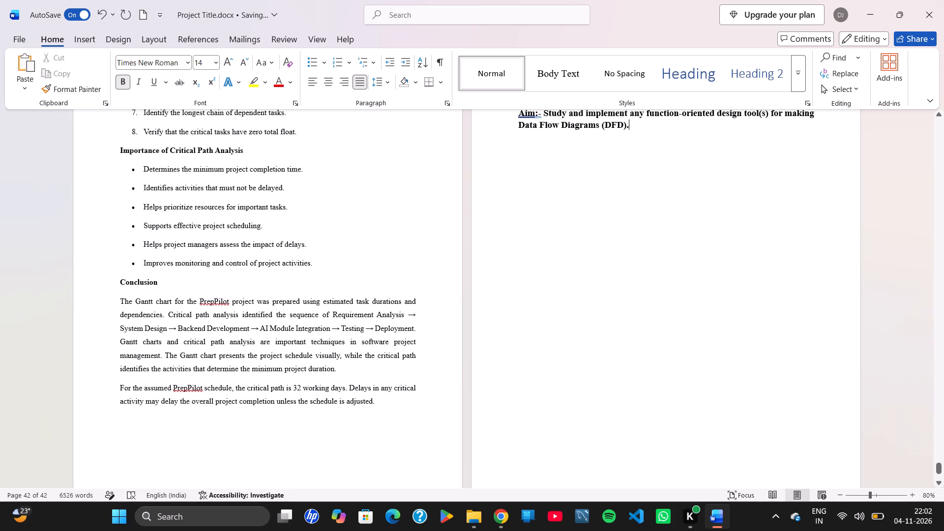
key("space")
key("Return")
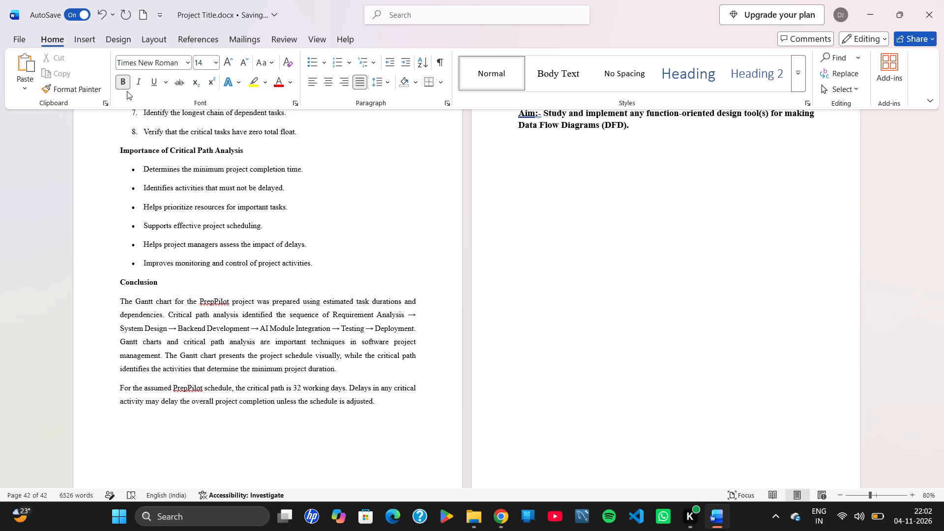
left_click(124, 87)
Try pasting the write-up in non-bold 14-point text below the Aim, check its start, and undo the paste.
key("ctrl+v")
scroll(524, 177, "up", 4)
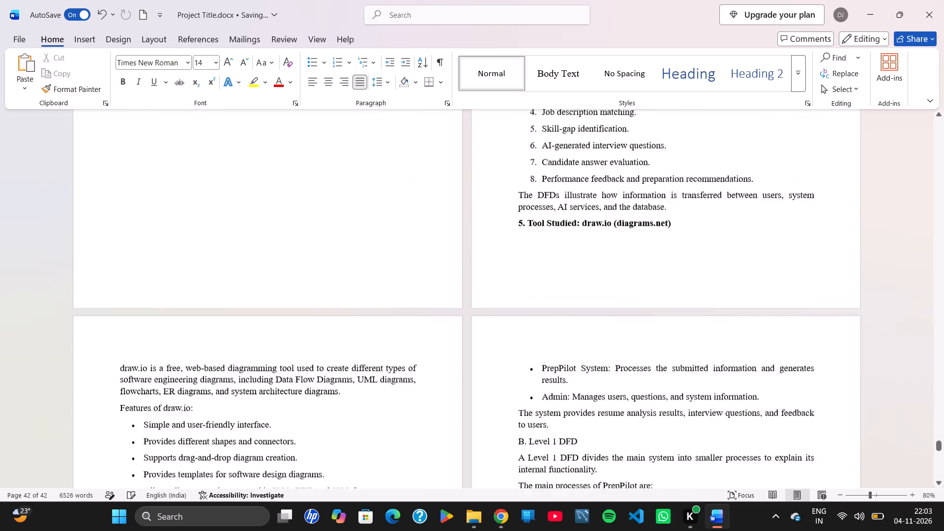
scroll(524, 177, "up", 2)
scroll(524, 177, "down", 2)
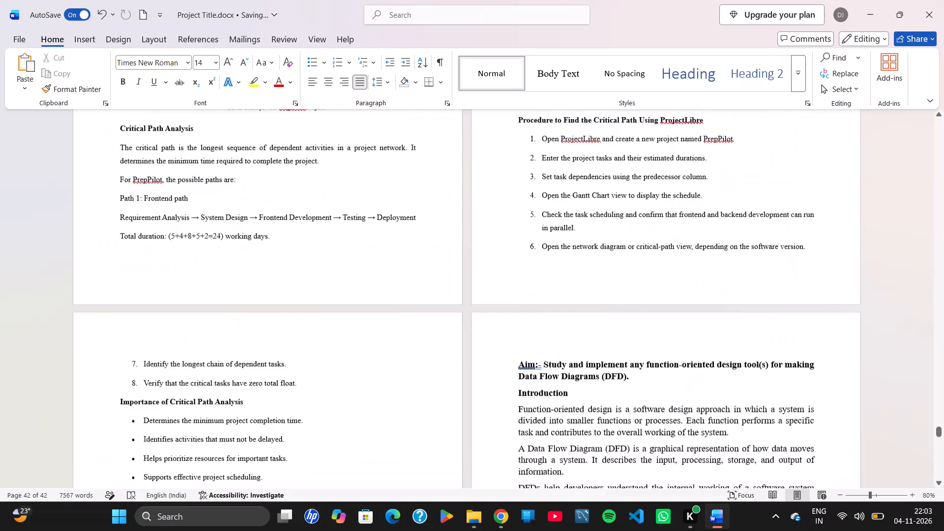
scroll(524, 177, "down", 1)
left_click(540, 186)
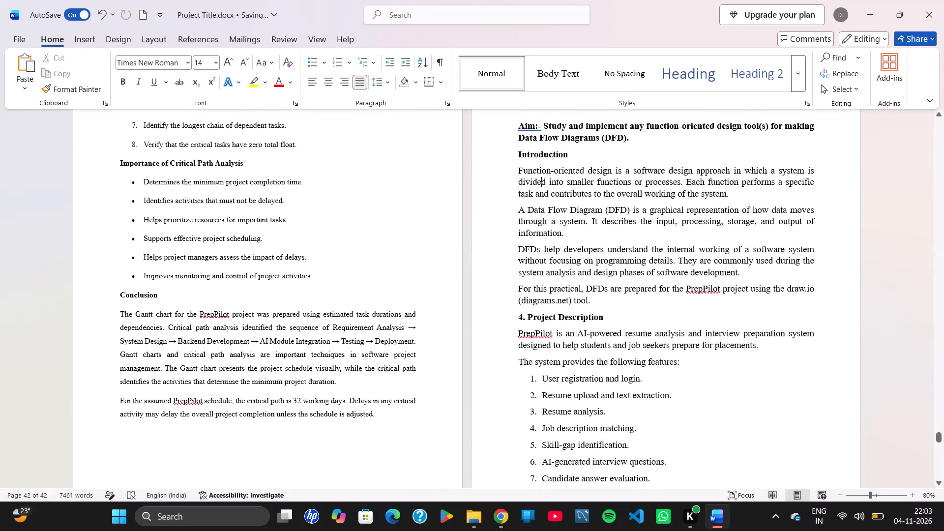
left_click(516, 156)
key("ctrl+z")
Set the font size to 12 on the line below the Aim and paste the copied DFD write-up there.
left_click(201, 61)
type("12")
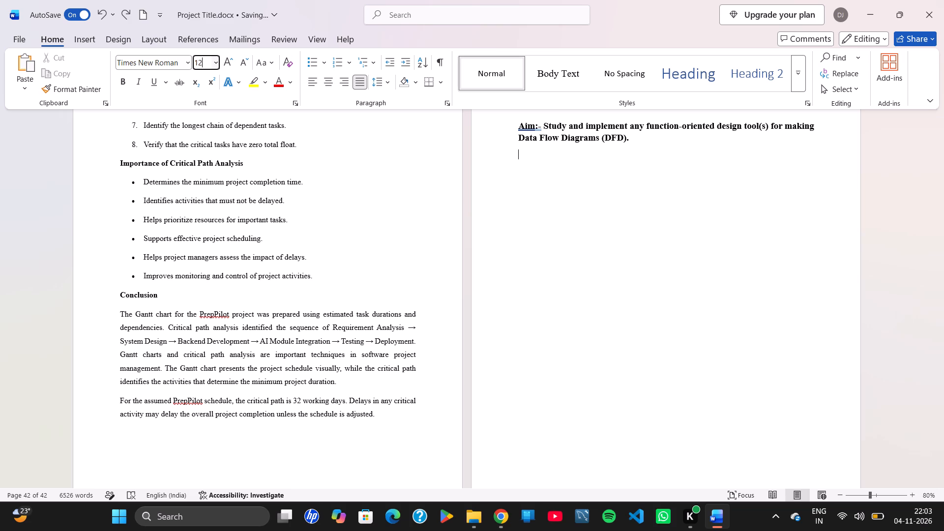
key("Return")
key("ctrl+v")
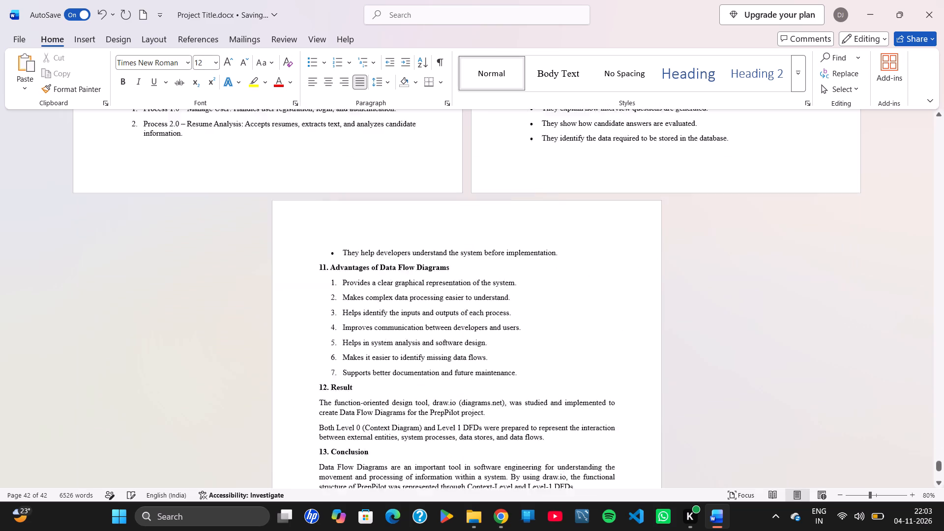
Review the pasted DFD write-up back to its Aim and check the text formatting of the preceding critical path experiment.
scroll(575, 224, "up", 3)
left_click(575, 224)
scroll(575, 224, "up", 2)
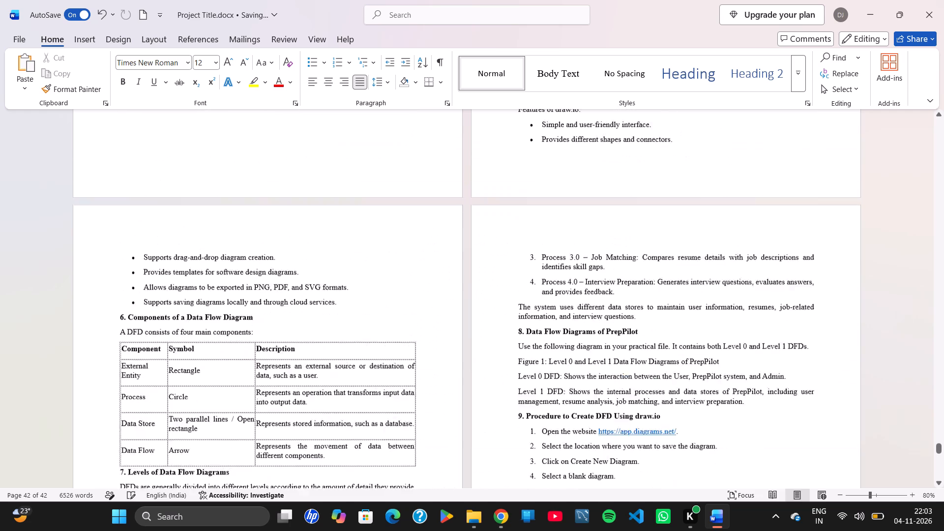
scroll(575, 224, "up", 5)
scroll(575, 224, "down", 1)
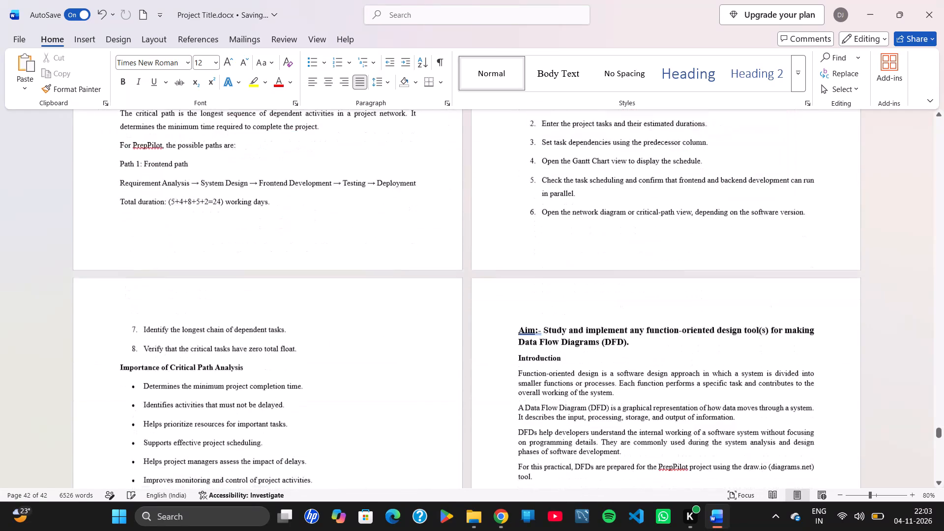
scroll(575, 224, "down", 1)
left_click(182, 329)
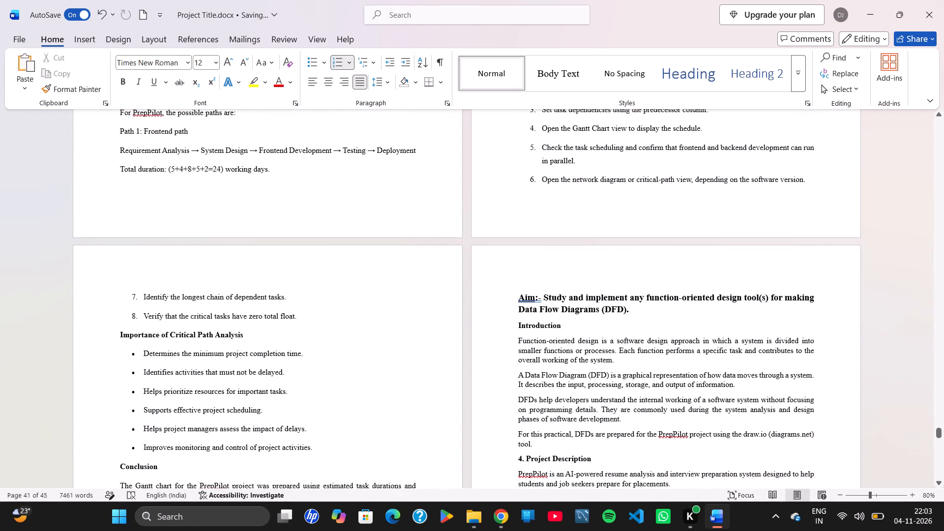
left_click(227, 337)
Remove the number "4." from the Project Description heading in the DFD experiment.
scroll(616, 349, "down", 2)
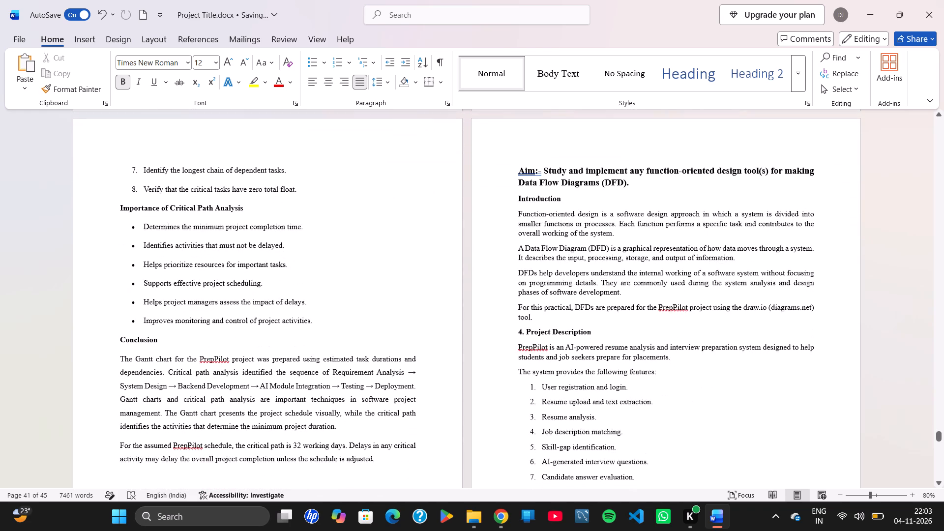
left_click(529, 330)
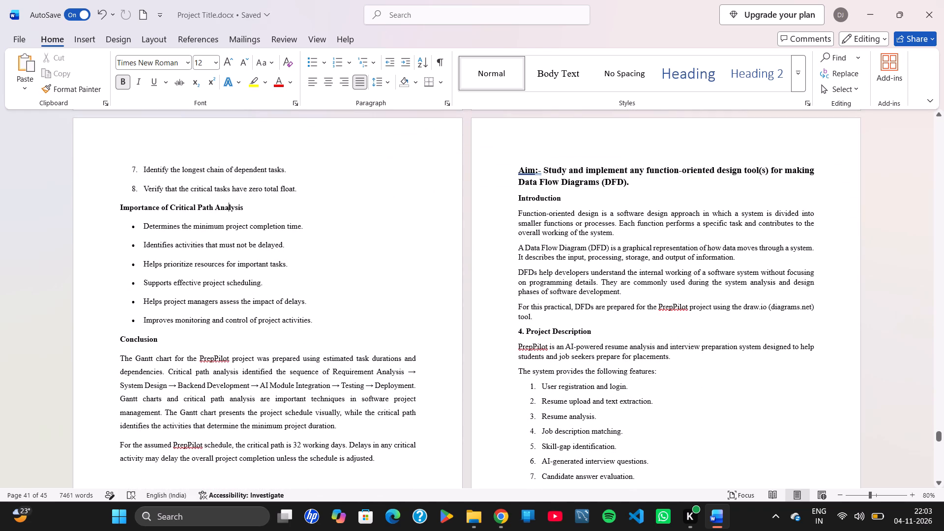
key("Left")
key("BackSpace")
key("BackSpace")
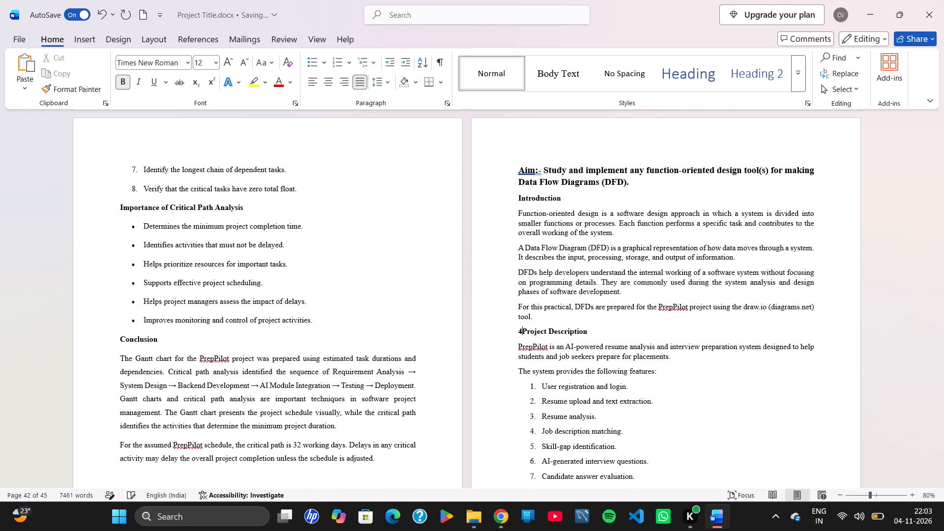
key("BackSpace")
Delete the entire Project Description section, including its heading and feature list, from the DFD experiment.
scroll(529, 330, "down", 1)
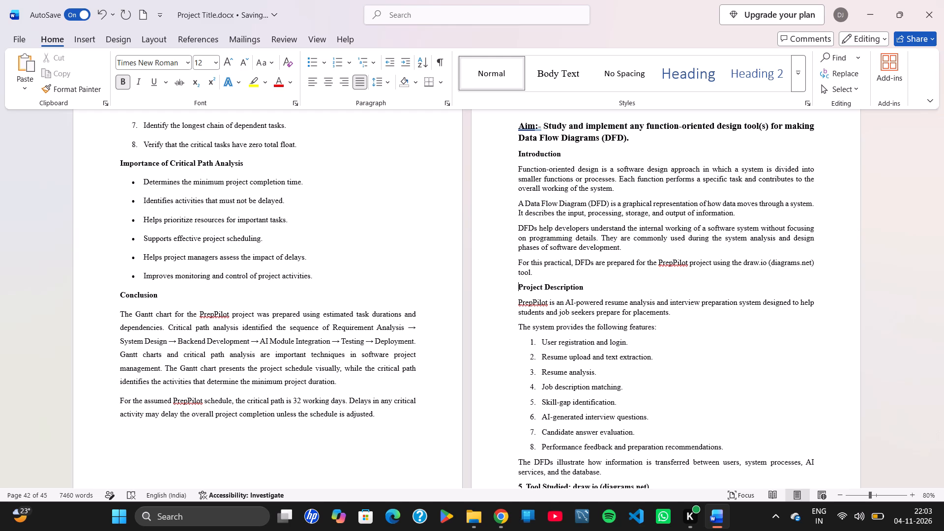
scroll(529, 330, "down", 2)
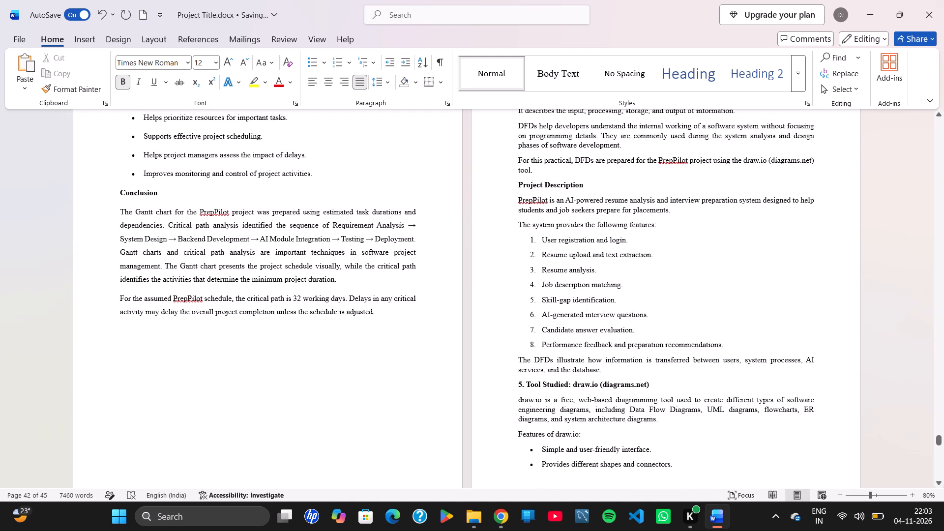
left_click_drag(603, 372, 519, 199)
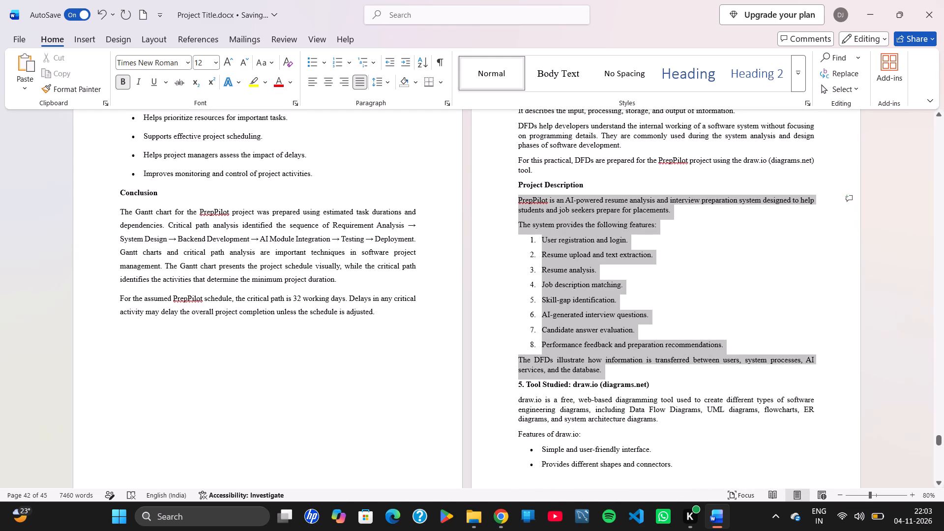
left_click_drag(519, 199, 516, 193)
key("BackSpace")
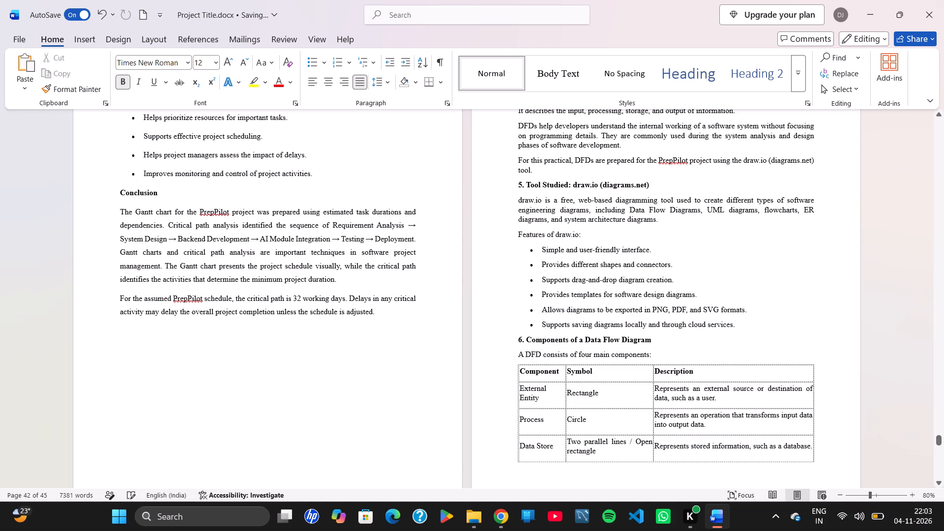
Remove the number "5." from the "Tool Studied: draw.io (diagrams.net)" heading in the DFD experiment.
key("Delete")
key("Delete")
key("Delete")
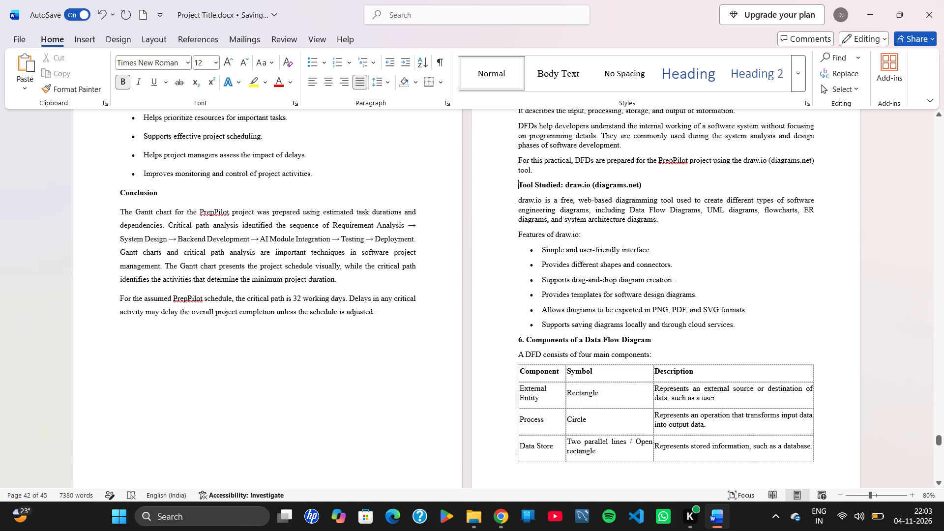
Remove the number "6." and its extra space from the "Components of a Data Flow Diagram" heading, keeping it flush with the margin.
scroll(592, 209, "down", 1)
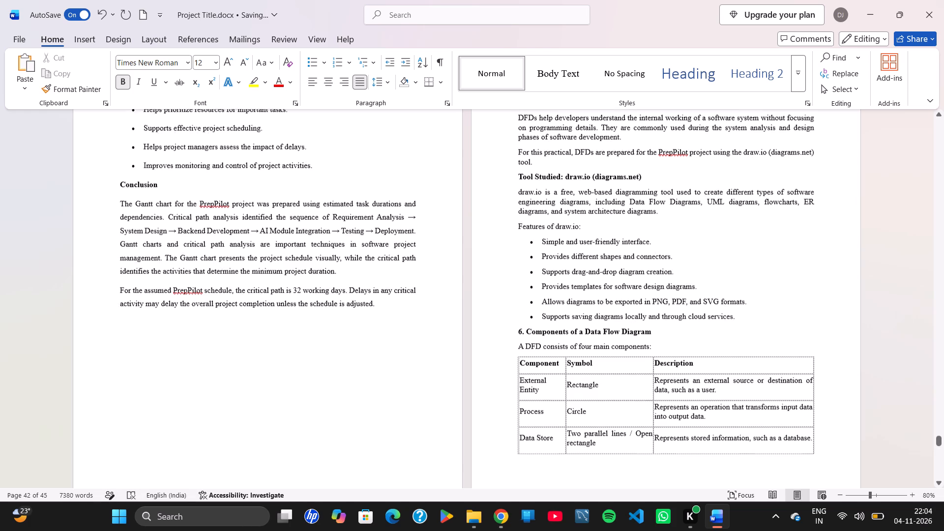
scroll(592, 209, "down", 1)
left_click(525, 305)
key("BackSpace")
key("BackSpace")
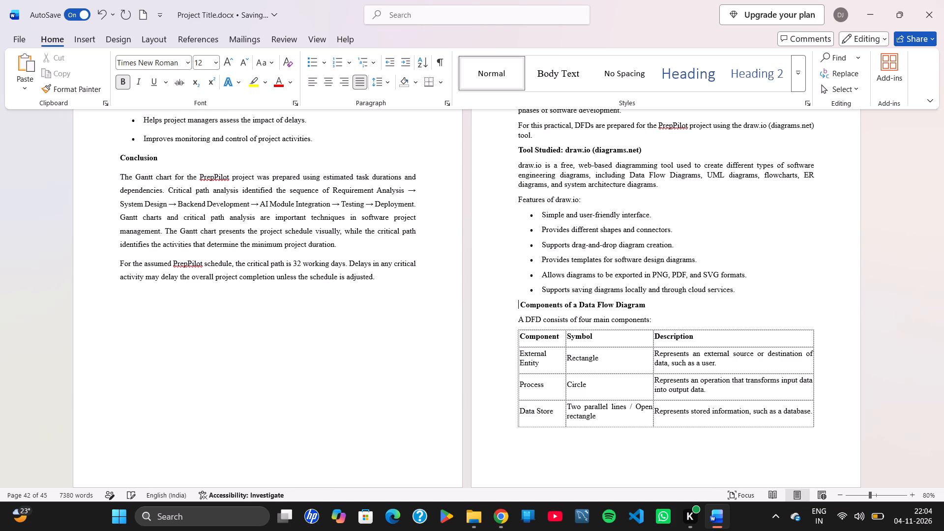
key("BackSpace")
key("Return")
key("BackSpace")
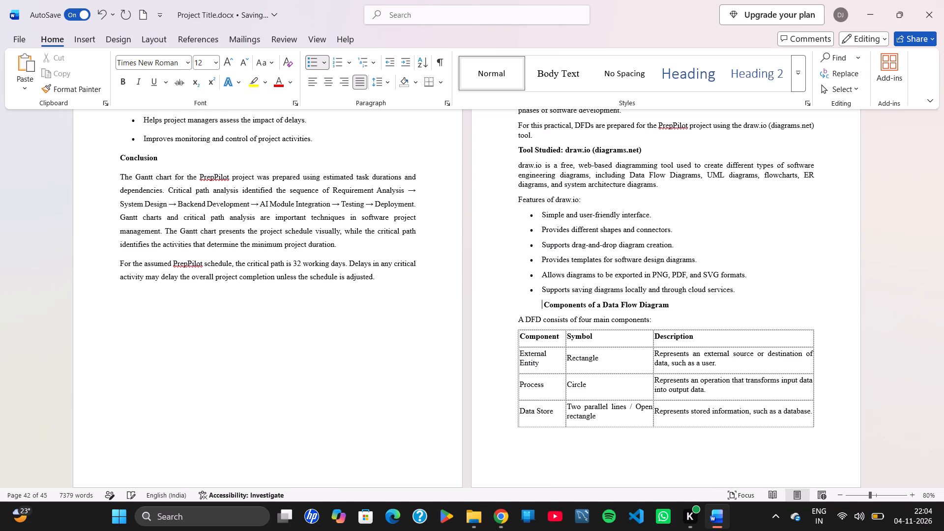
key("BackSpace")
key("BackSpace")
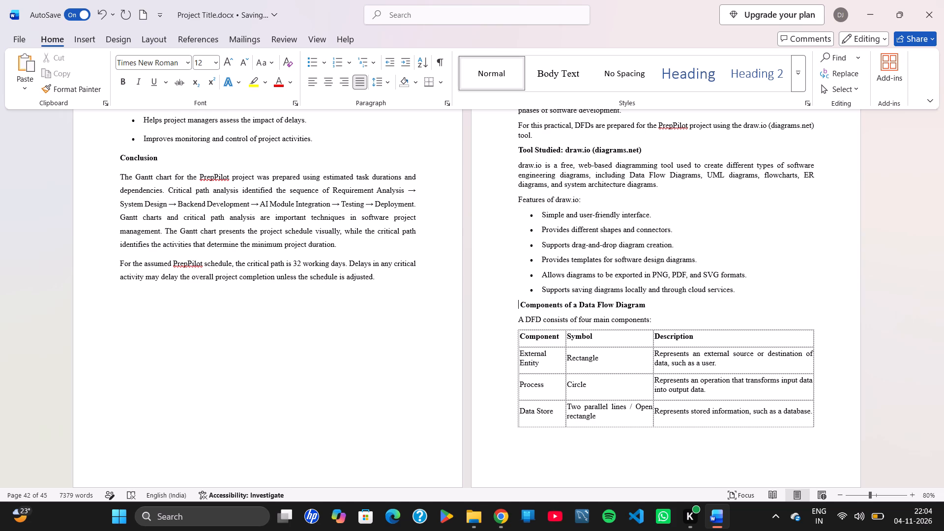
key("Delete")
Widen the line spacing of the entire DFD experiment, from its Aim through the Conclusion, to match the preceding experiment.
scroll(525, 305, "down", 1)
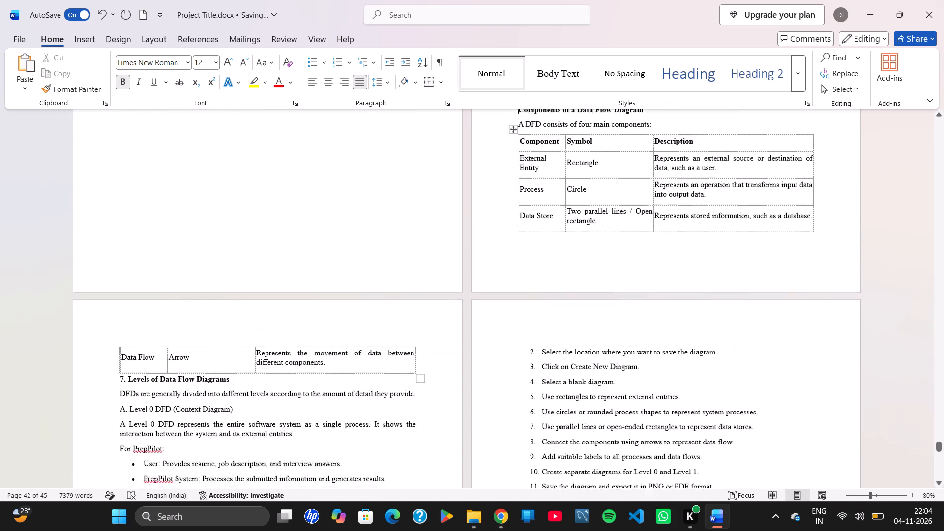
scroll(525, 305, "up", 2)
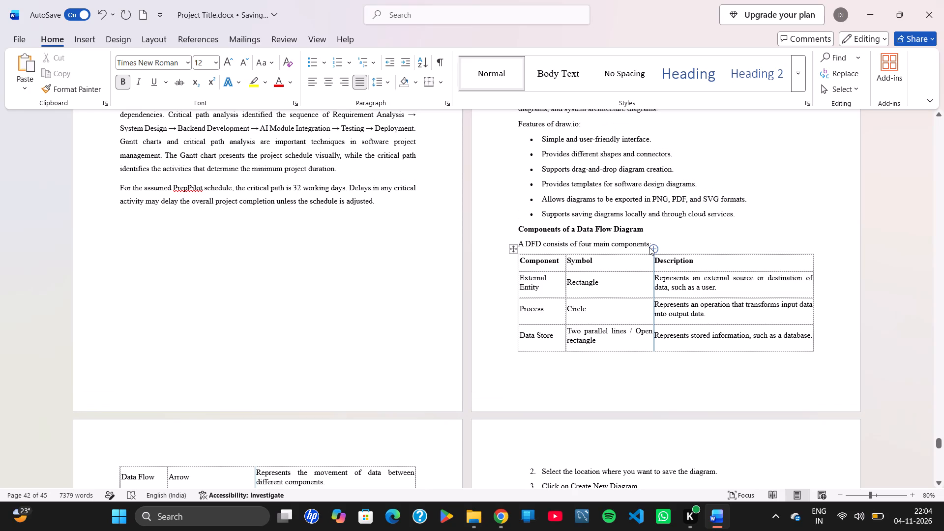
scroll(579, 314, "up", 1)
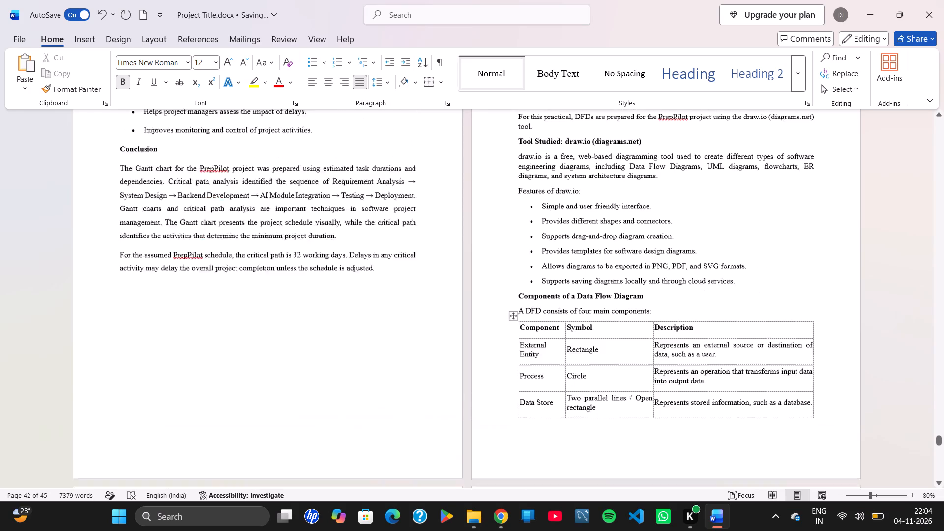
scroll(579, 314, "up", 2)
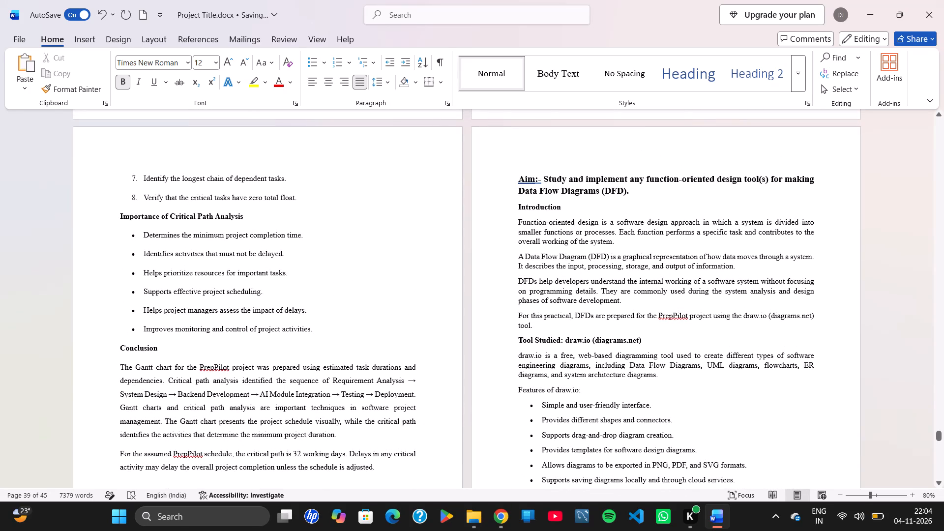
left_click(519, 176)
key("ctrl+shift+Down")
key("ctrl+shift+Down")
key("ctrl+shift+Down")
key("ctrl+shift+Down")
key("ctrl+shift+Down")
key("ctrl+shift+Down")
key("ctrl+shift+Down")
key("ctrl+shift+Down")
key("ctrl+shift+Down")
key("ctrl+shift+Down")
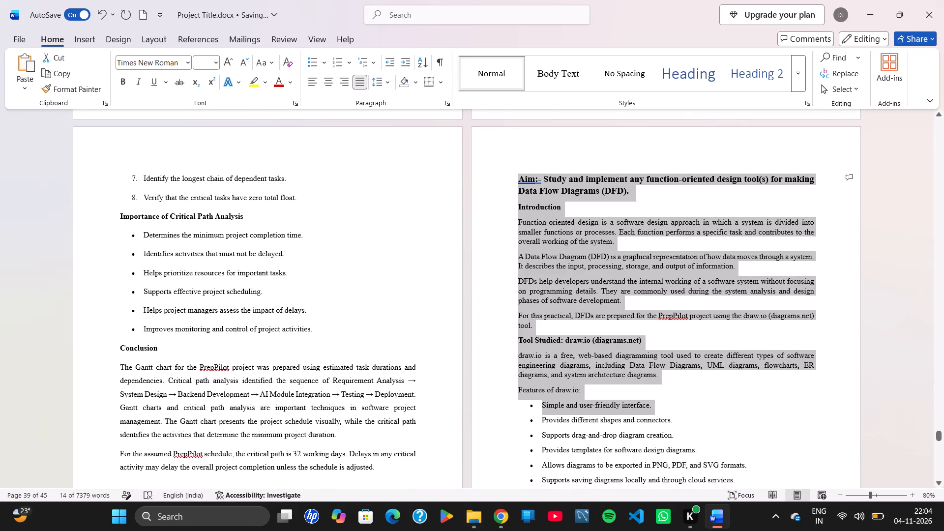
key("ctrl+shift+Down")
key("ctrl+shift+Down")
key("ctrl+shift+Down")
key("ctrl+shift+Down")
key("ctrl+shift+Down")
key("ctrl+shift+Down")
key("ctrl+shift+Down")
key("ctrl+shift+Down")
key("ctrl+shift+Down")
key("ctrl+shift+Down")
key("ctrl+shift+Down")
key("ctrl+shift+Down")
key("ctrl+shift+Down")
key("ctrl+shift+Down")
key("ctrl+shift+Down")
key("ctrl+shift+Down")
key("ctrl+shift+Down")
key("ctrl+shift+Down")
key("ctrl+shift+Down")
key("ctrl+shift+Down")
key("ctrl+shift+Down")
key("ctrl+shift+Down")
key("ctrl+shift+Down")
key("ctrl+shift+Down")
key("ctrl+shift+Down")
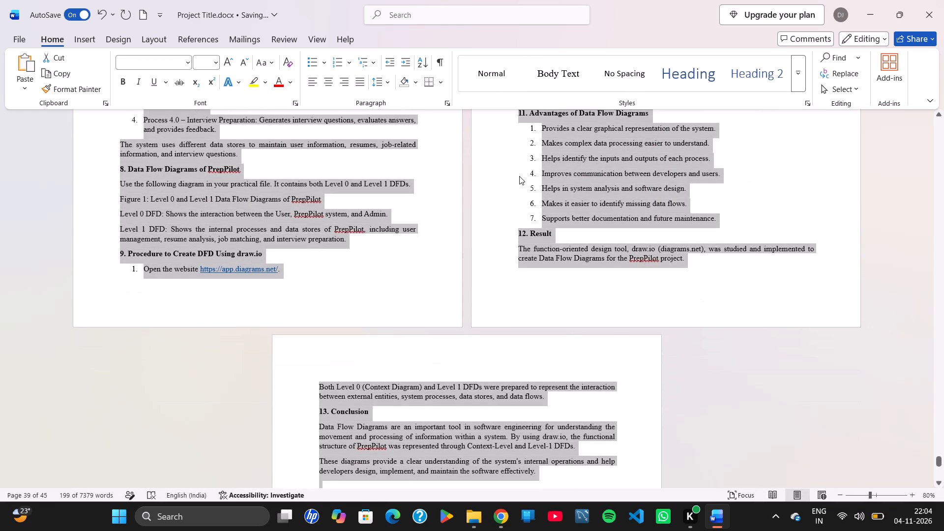
left_click(376, 82)
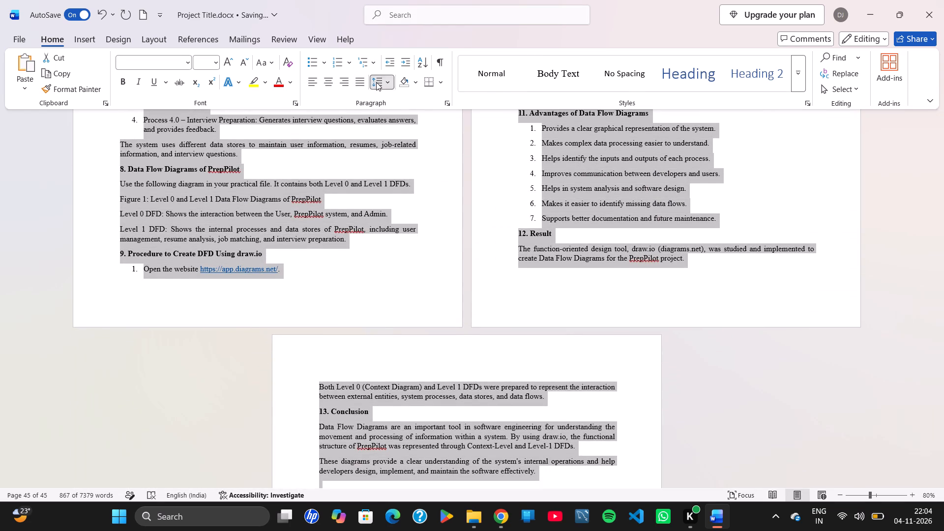
left_click(395, 132)
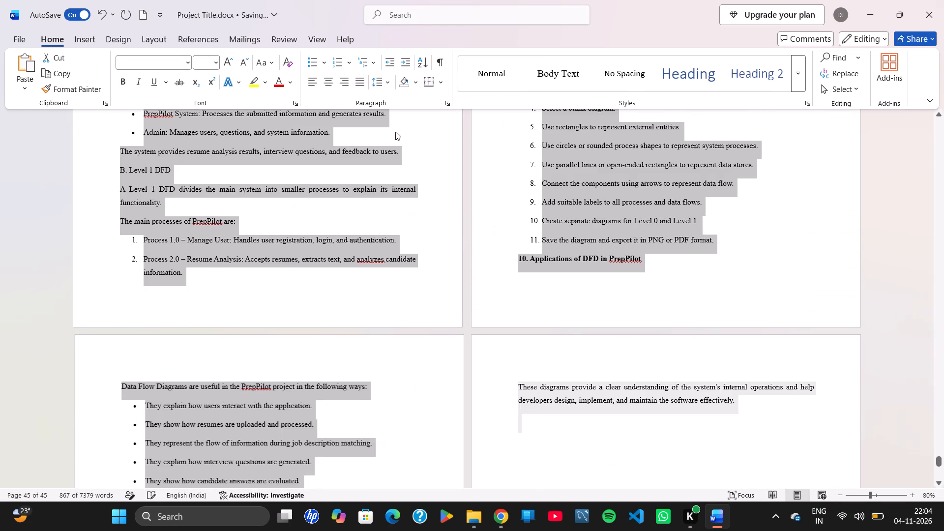
left_click(427, 228)
Insert three blank lines before the "Components of a Data Flow Diagram" heading to push it onto the same page as its table.
scroll(427, 228, "up", 3)
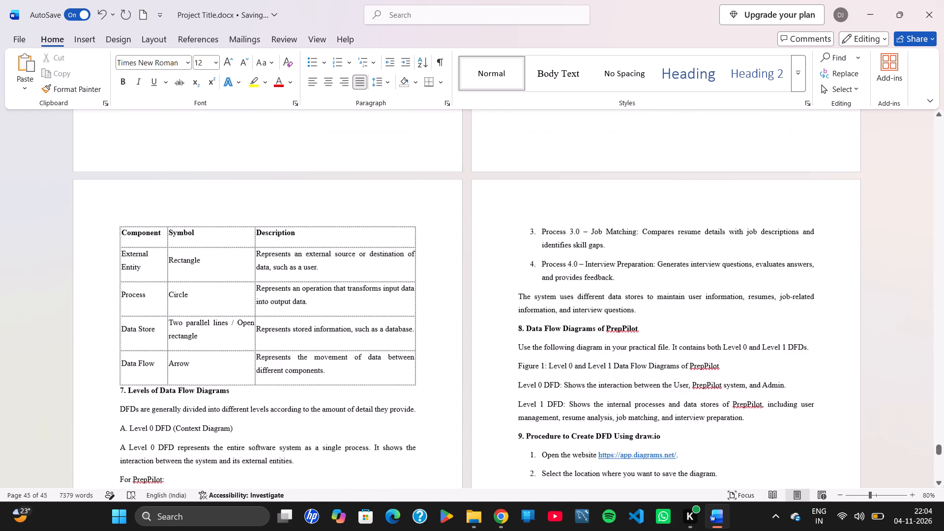
scroll(427, 228, "up", 4)
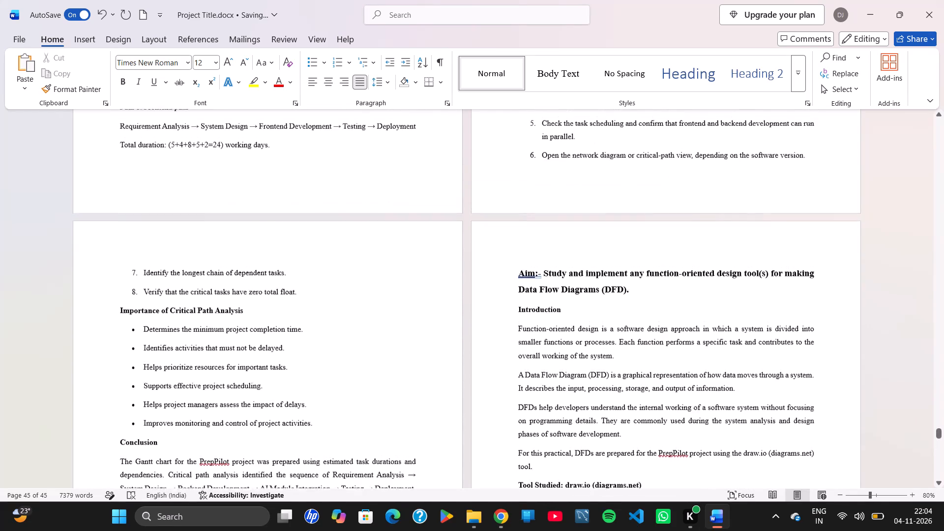
scroll(427, 228, "down", 3)
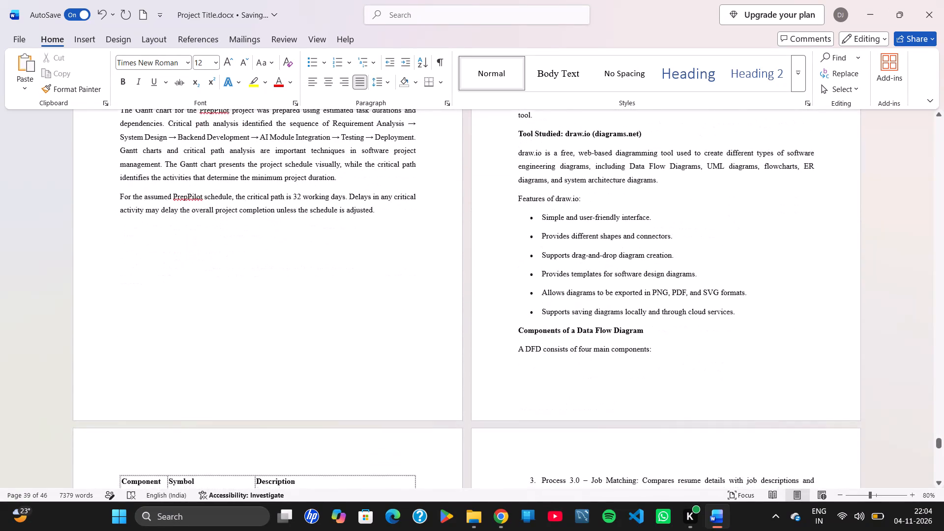
scroll(427, 228, "down", 1)
left_click(516, 215)
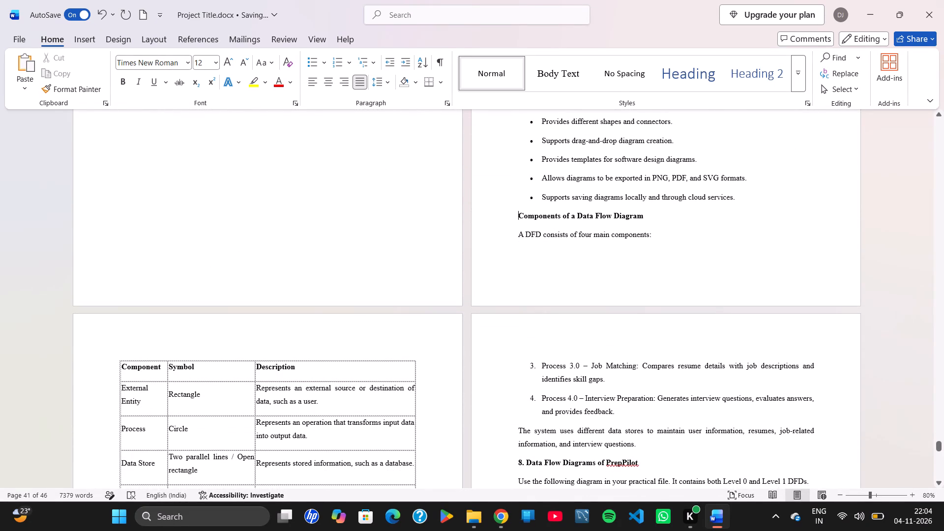
key("Return")
key("Return")
key("Return")
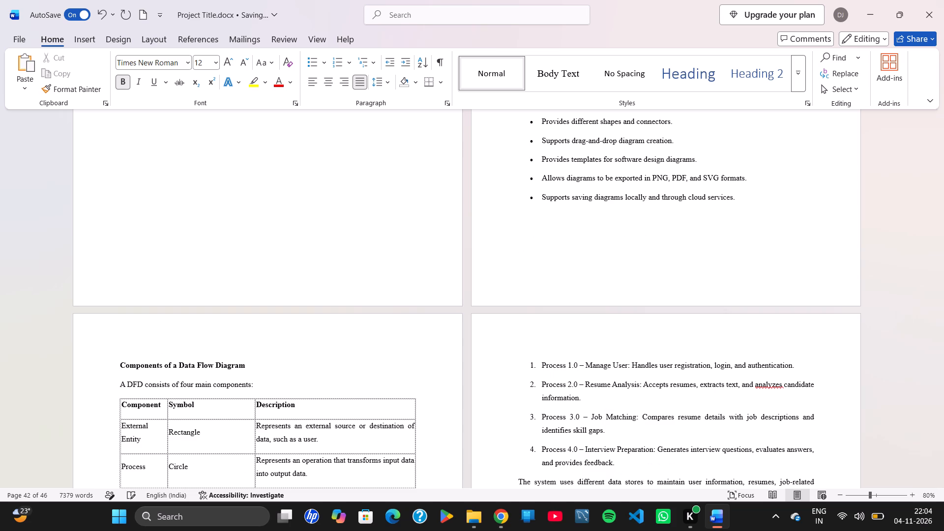
Select the whole table listing the Data Flow Diagram components.
scroll(516, 215, "down", 2)
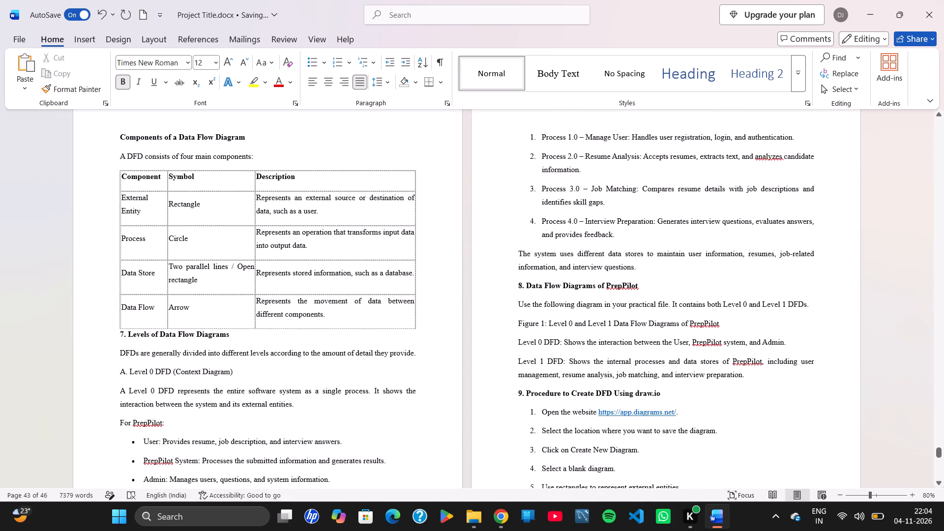
left_click(420, 333)
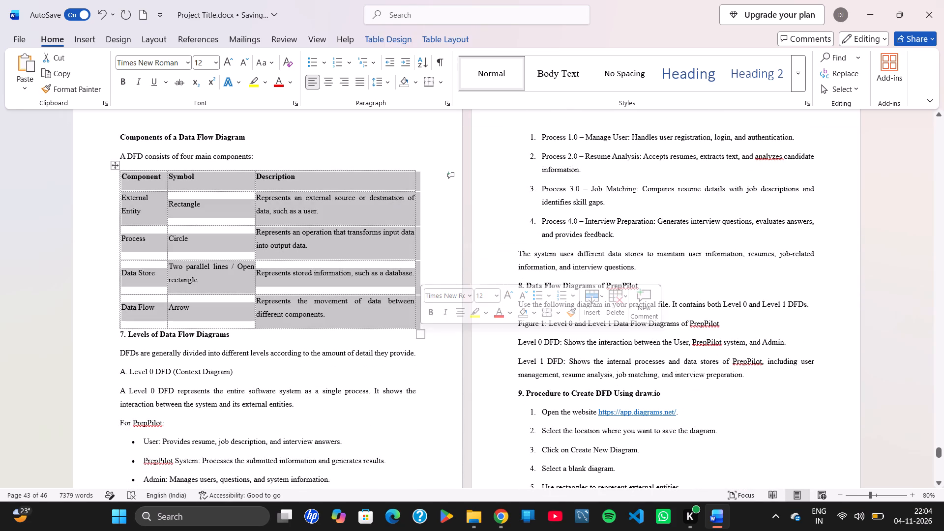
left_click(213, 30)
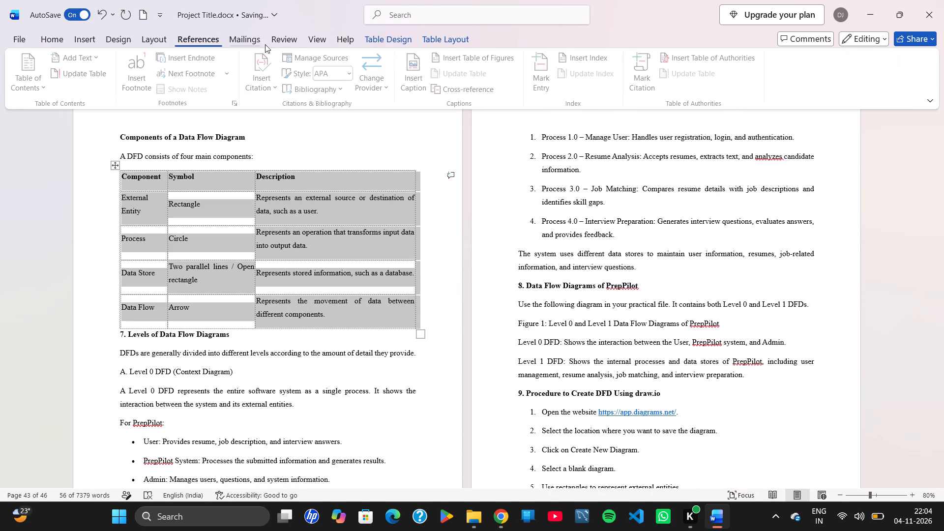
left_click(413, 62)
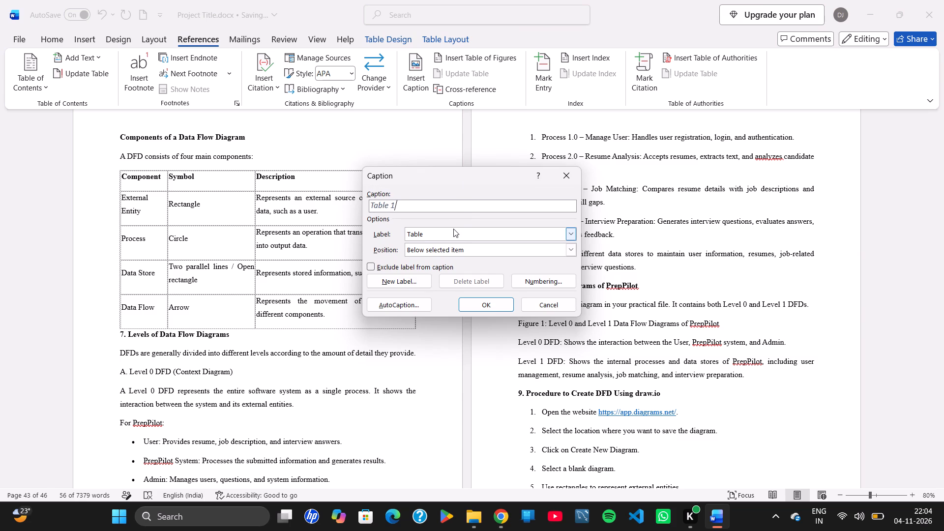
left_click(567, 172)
Apply borders around and between all cells of the selected DFD components table.
left_click(405, 38)
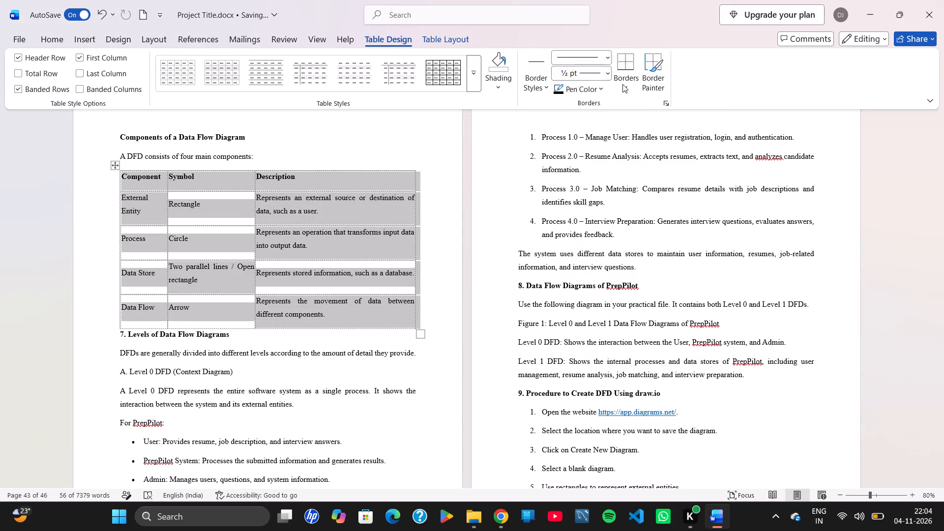
left_click(637, 83)
left_click(641, 194)
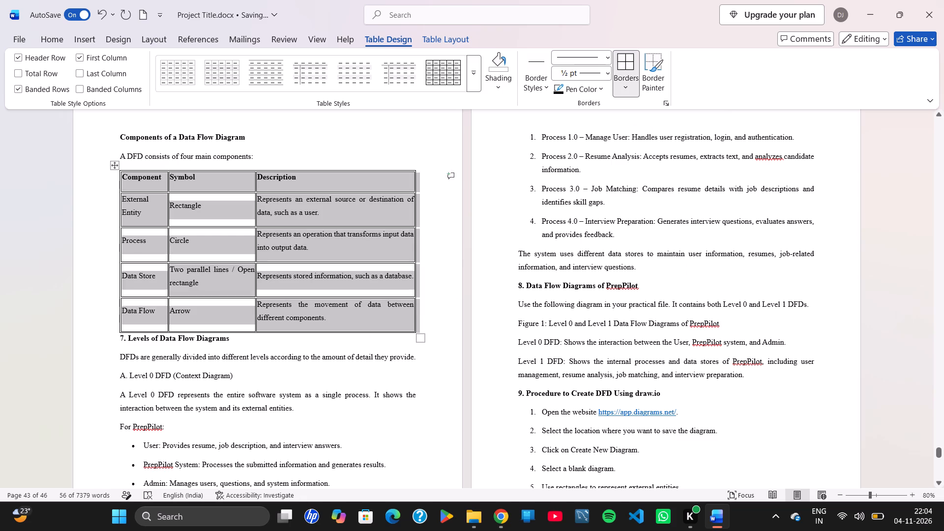
Remove the number "7." from the "Levels of Data Flow Diagrams" heading and add a blank line between it and the table.
left_click(128, 340)
key("BackSpace")
key("BackSpace")
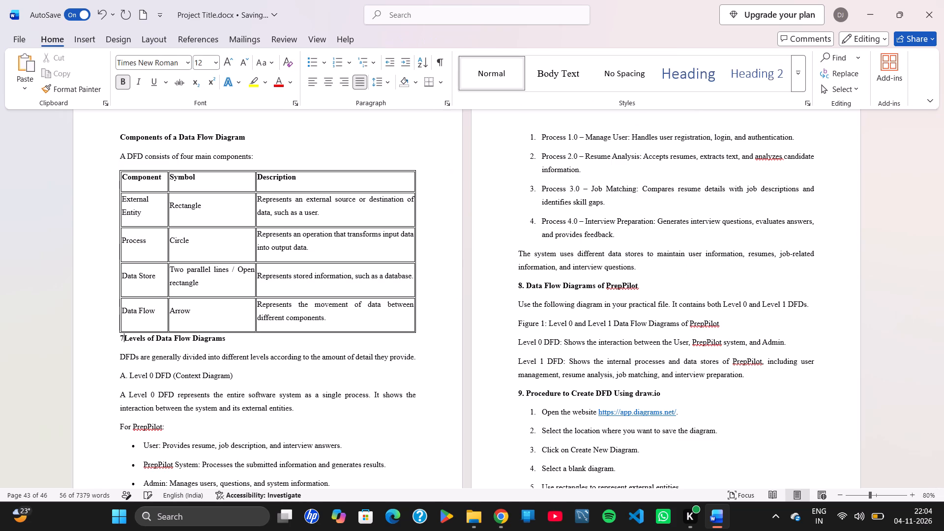
key("BackSpace")
key("Return")
Review the layout of the components table, DFD levels, PrepPilot diagrams and draw.io procedure sections.
scroll(128, 340, "down", 1)
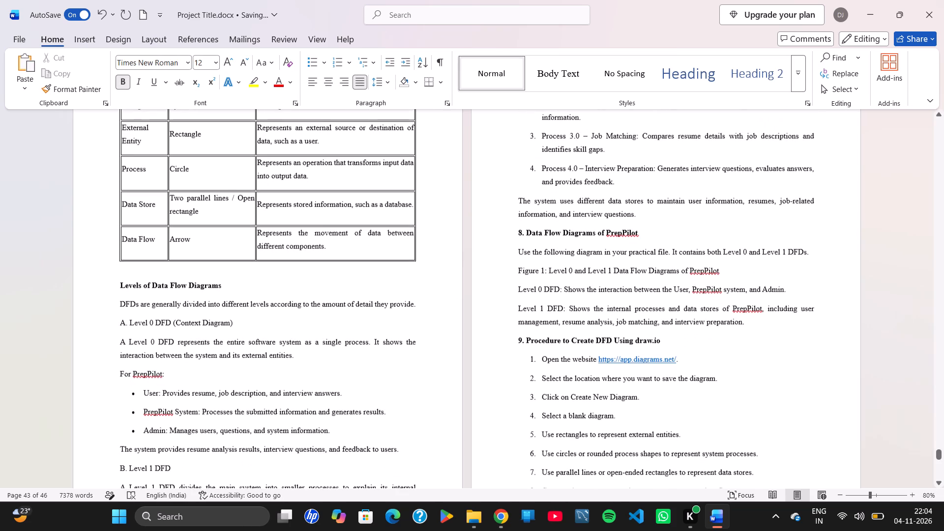
scroll(128, 340, "down", 1)
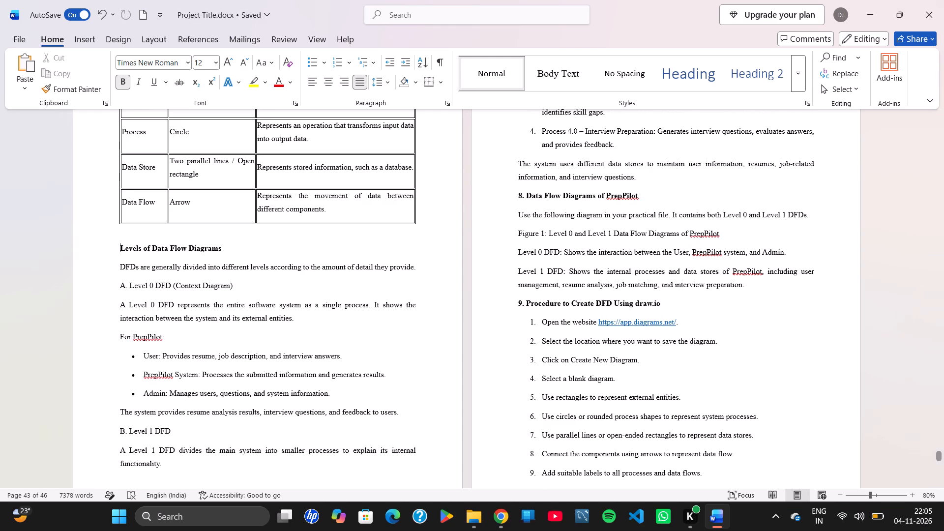
scroll(128, 340, "down", 2)
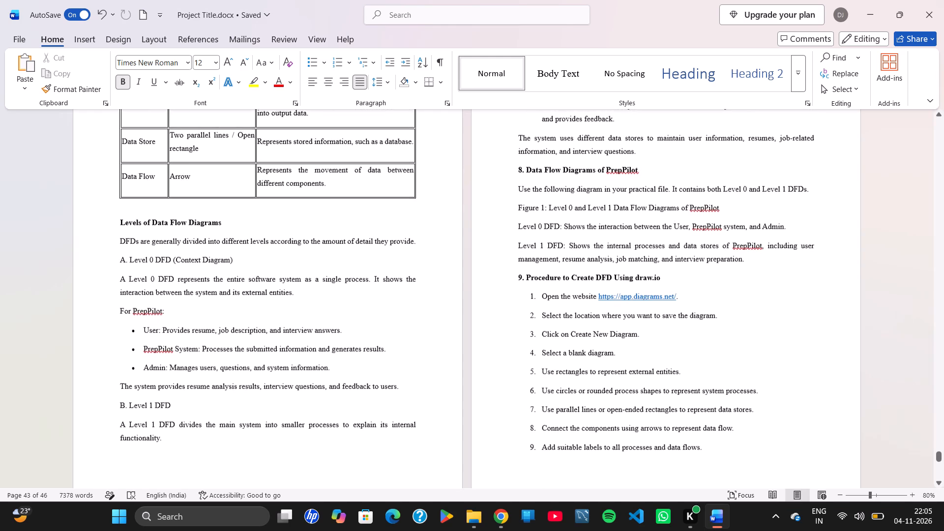
scroll(128, 340, "down", 1)
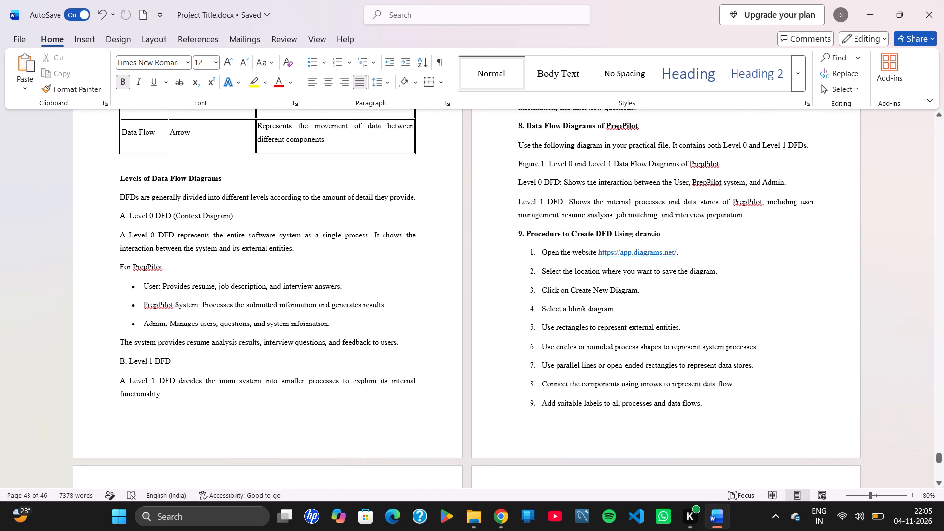
scroll(128, 340, "up", 1)
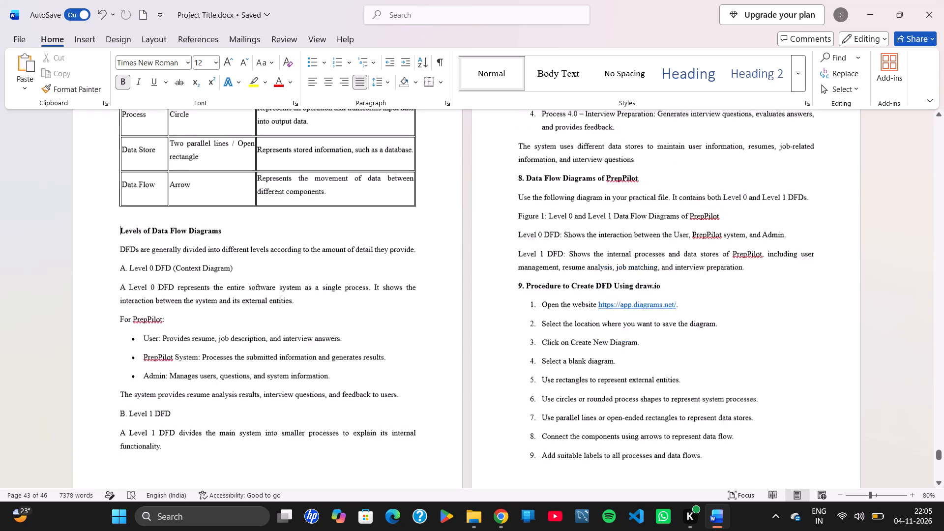
scroll(128, 340, "up", 2)
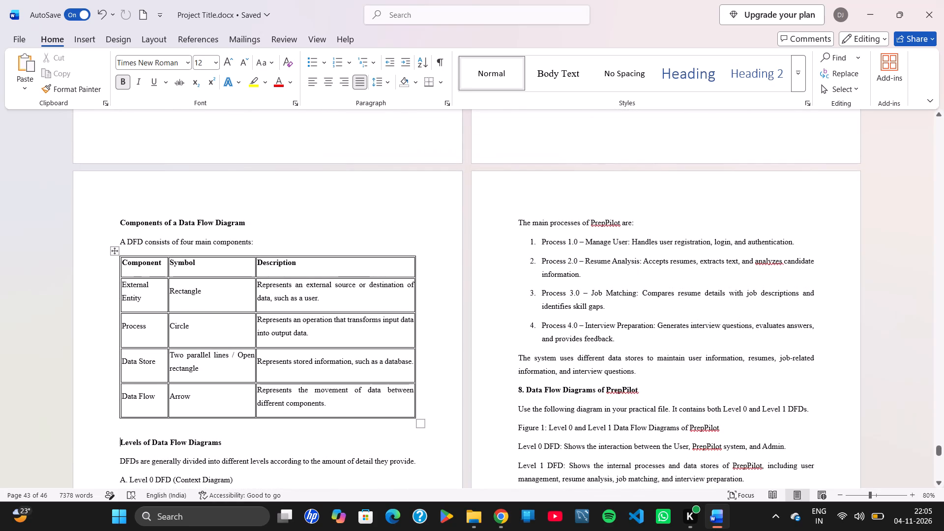
scroll(601, 260, "down", 1)
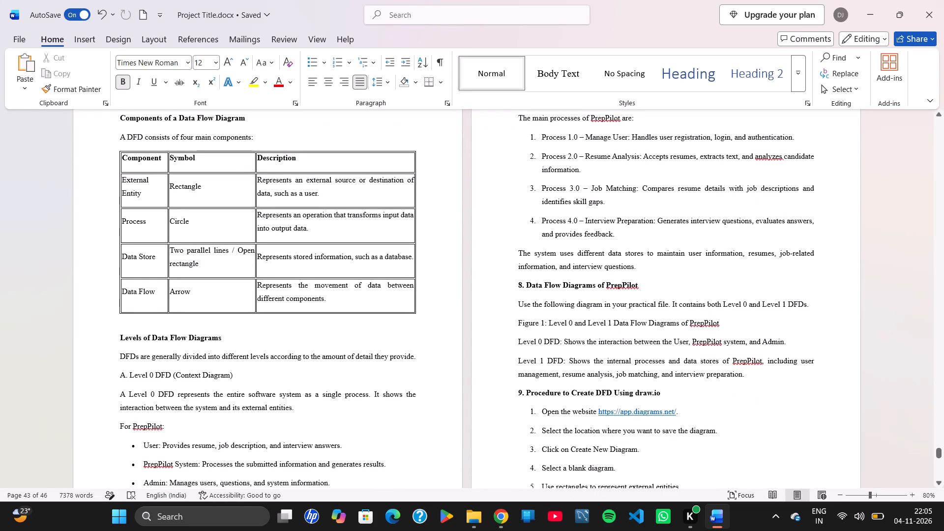
Remove the number "8." from the "Data Flow Diagrams of PrepPilot" heading.
left_click(528, 286)
key("BackSpace")
key("BackSpace")
key("BackSpace")
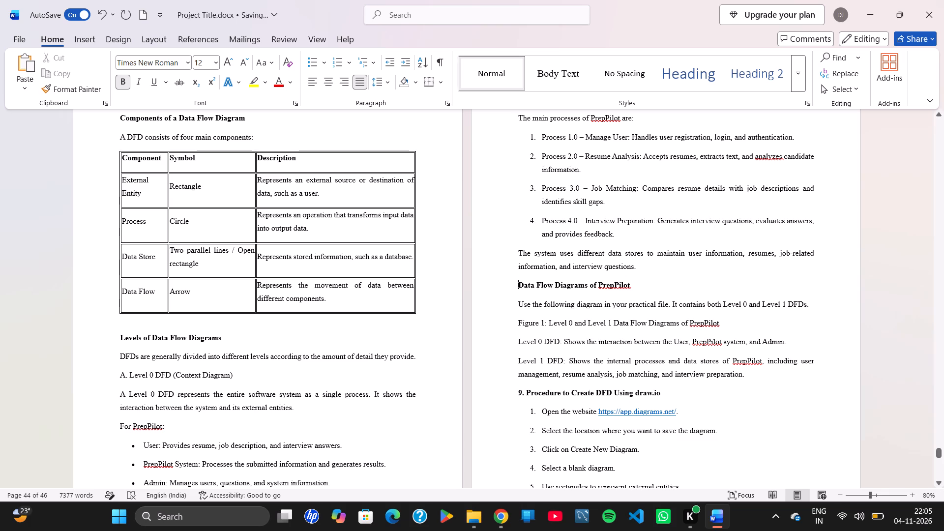
Insert 13 blank lines after the "Use the following diagram" sentence so the Figure 1 caption moves down, leaving room for diagrams.
left_click(811, 306)
key("Return")
key("Return")
key("Return")
key("Return")
key("Return")
key("Return")
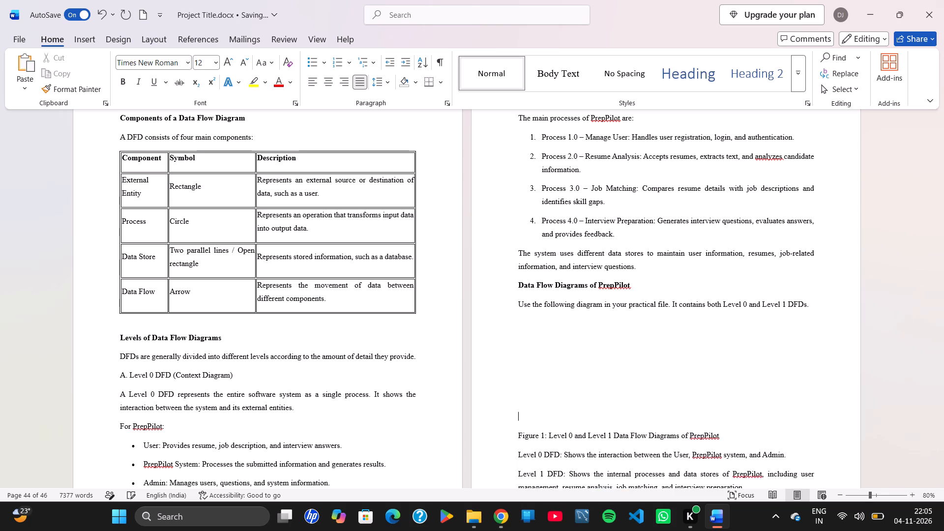
key("Return")
scroll(811, 306, "down", 2)
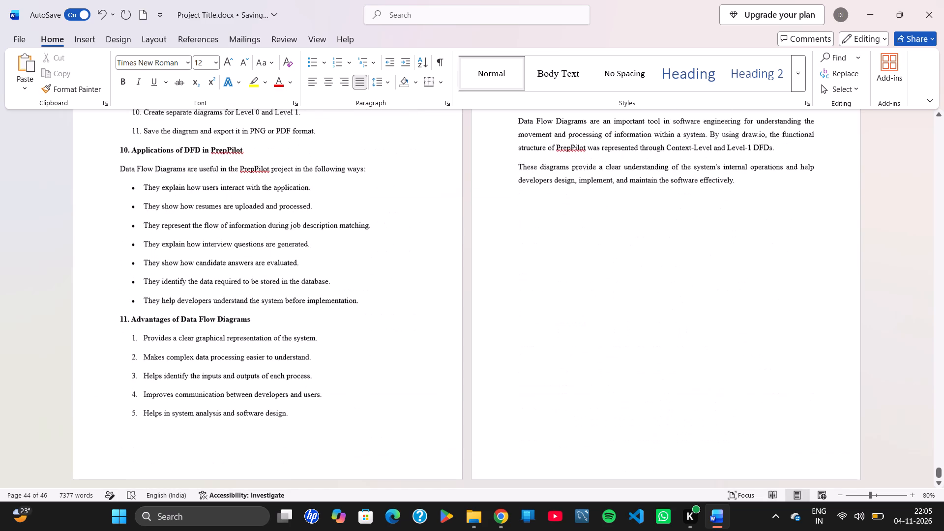
scroll(811, 306, "up", 5)
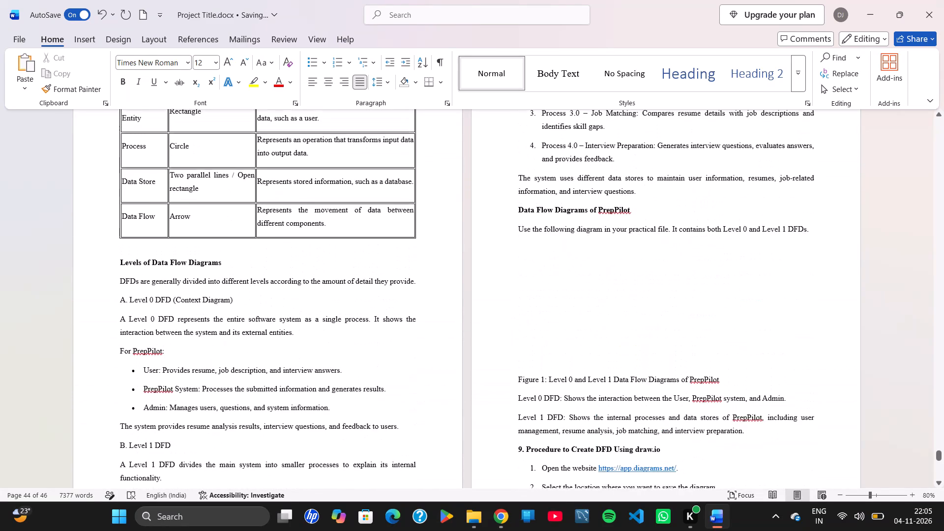
key("Return")
key("Return")
key("Return")
key("Return")
key("Return")
scroll(811, 306, "down", 1)
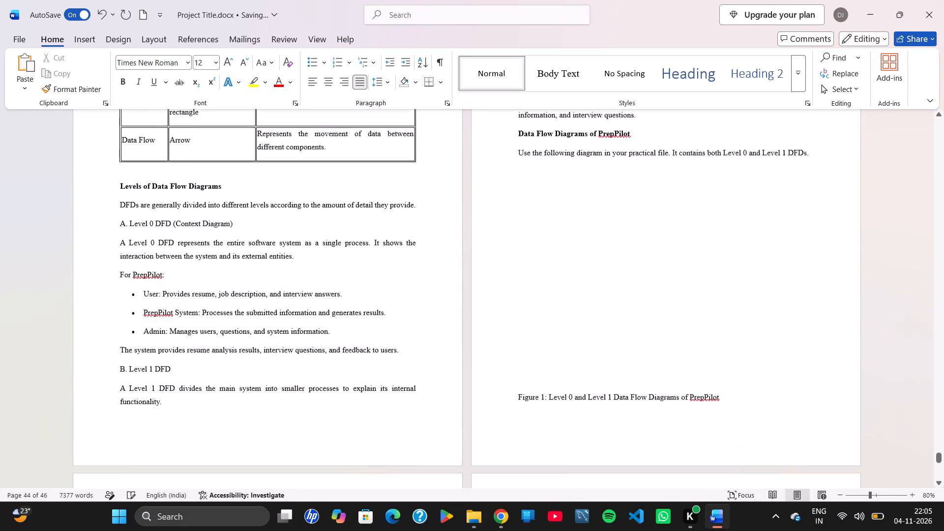
scroll(811, 306, "down", 1)
key("Return")
scroll(811, 306, "up", 1)
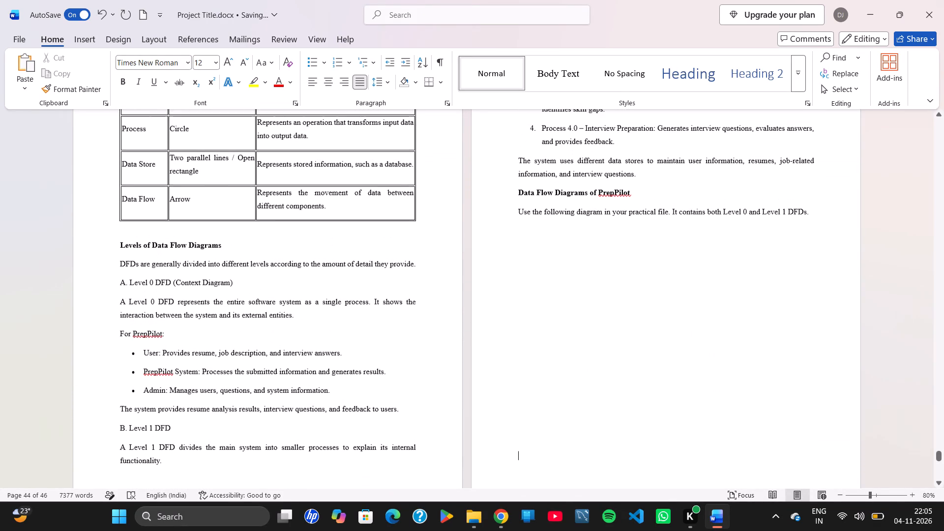
Place the insertion point just below the "Use the following diagram" sentence, and open the DFD practical image full size in the ChatGPT conversation.
left_click(527, 224)
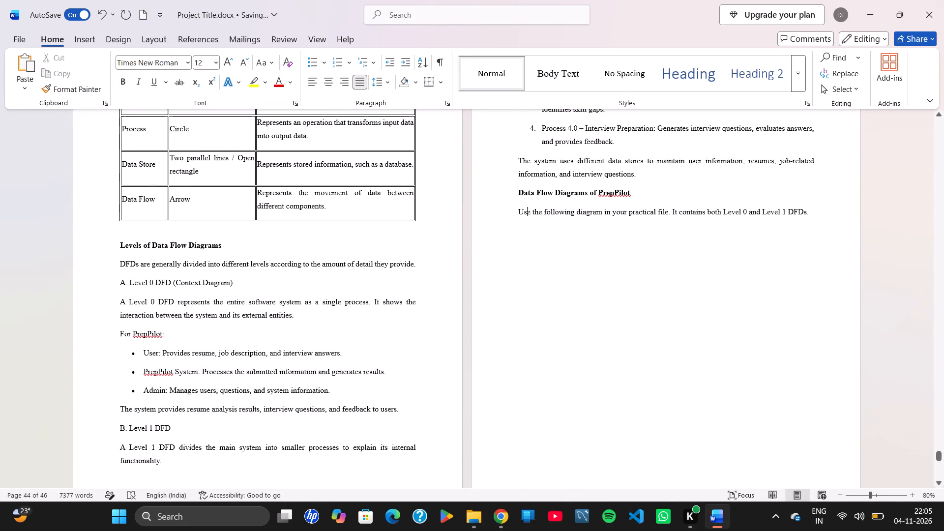
left_click(519, 235)
key("alt+Tab")
scroll(430, 217, "up", 3)
scroll(430, 217, "down", 1)
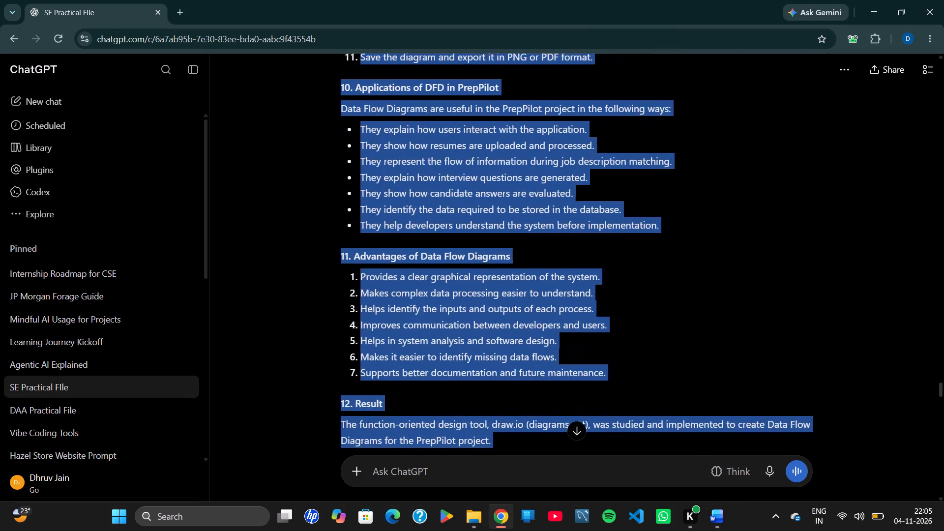
scroll(430, 217, "down", 1)
scroll(702, 193, "up", 2)
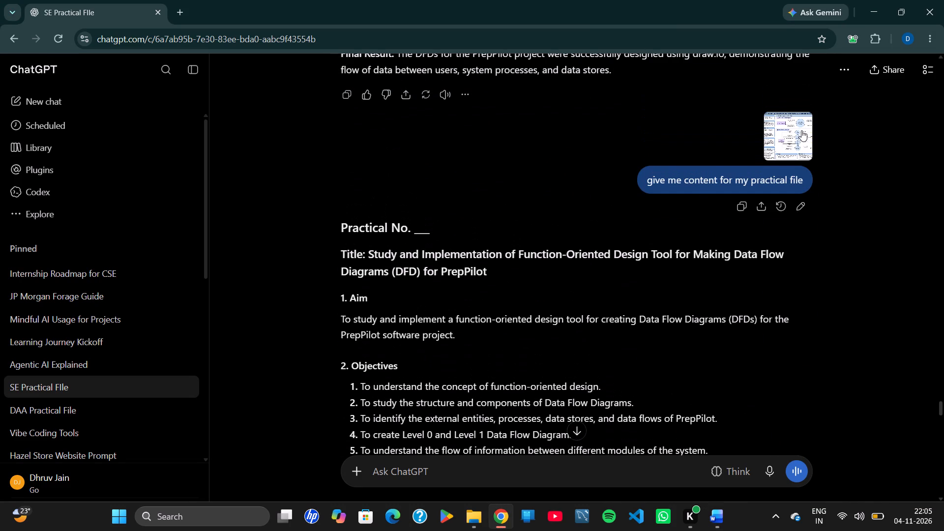
left_click(801, 130)
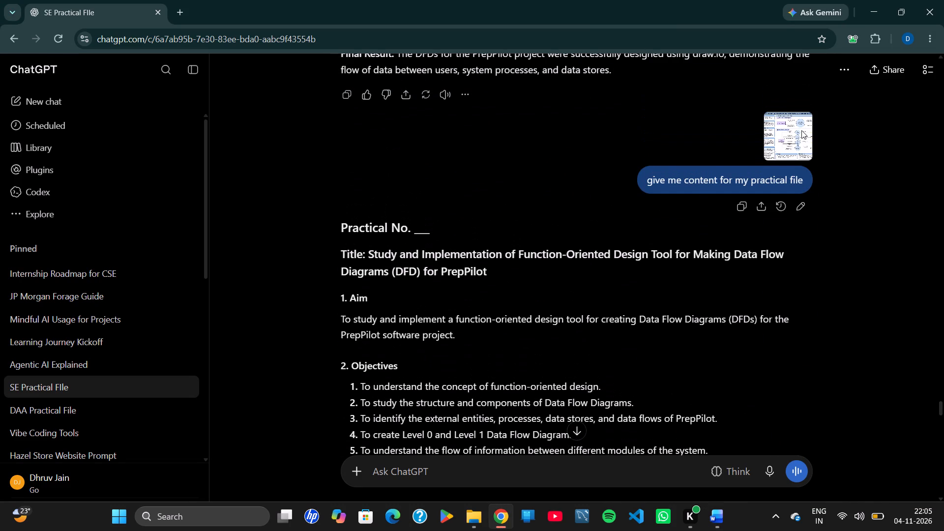
left_click(794, 135)
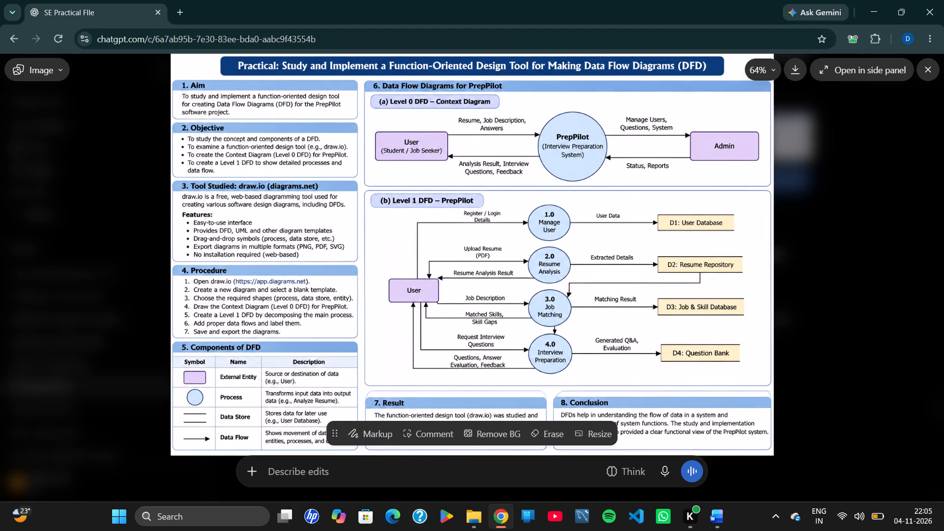
scroll(617, 205, "down", 1)
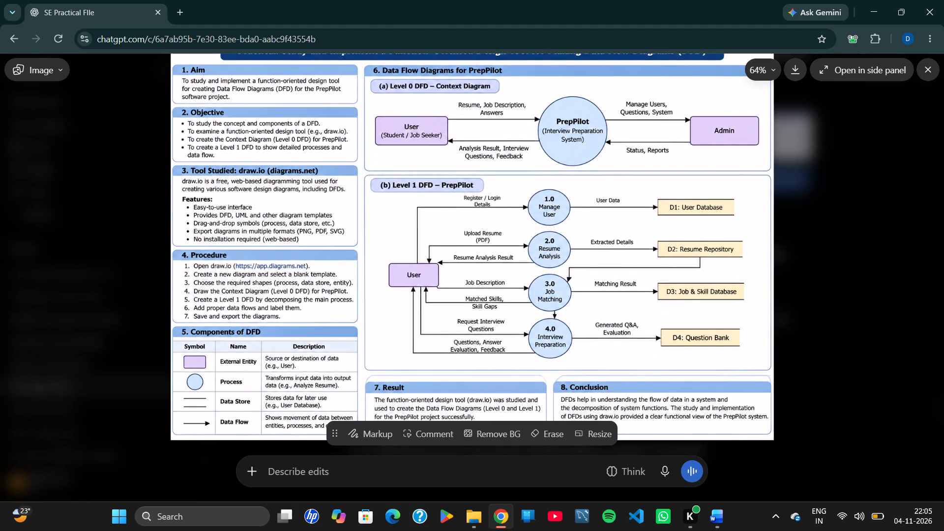
scroll(617, 205, "up", 1)
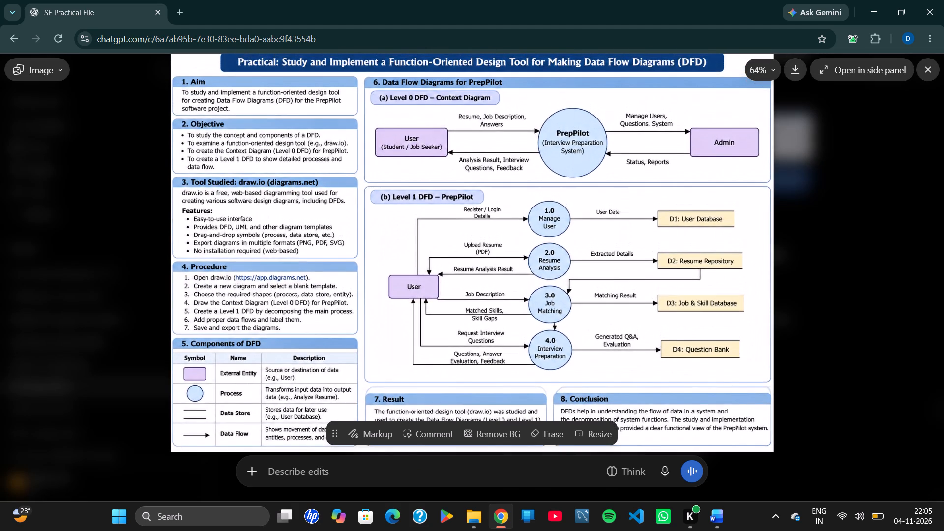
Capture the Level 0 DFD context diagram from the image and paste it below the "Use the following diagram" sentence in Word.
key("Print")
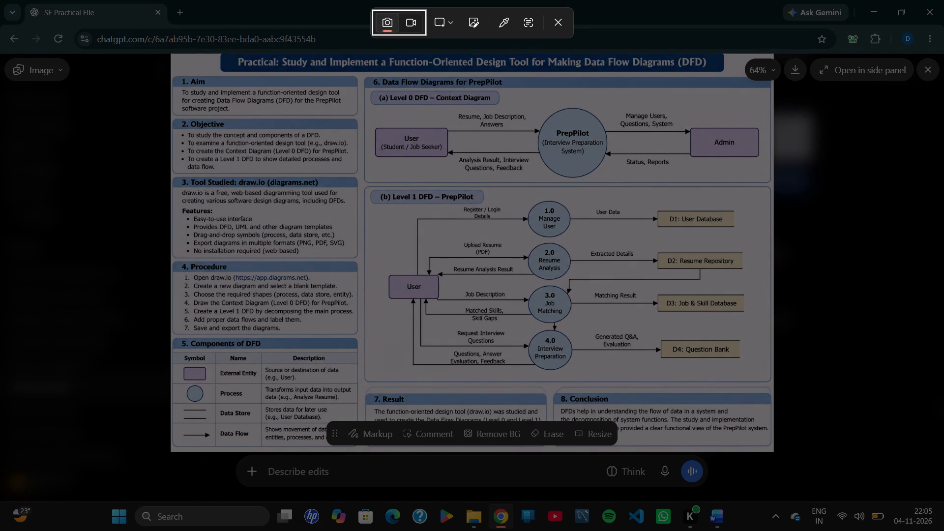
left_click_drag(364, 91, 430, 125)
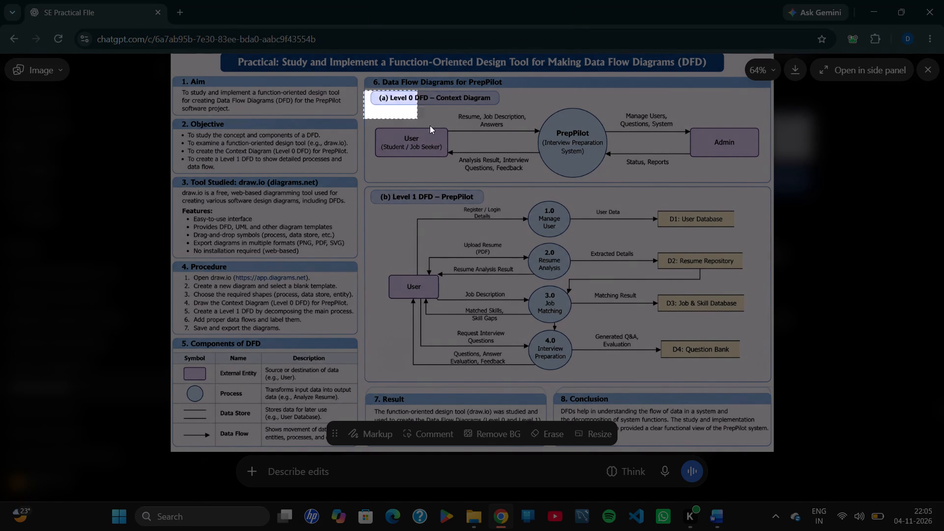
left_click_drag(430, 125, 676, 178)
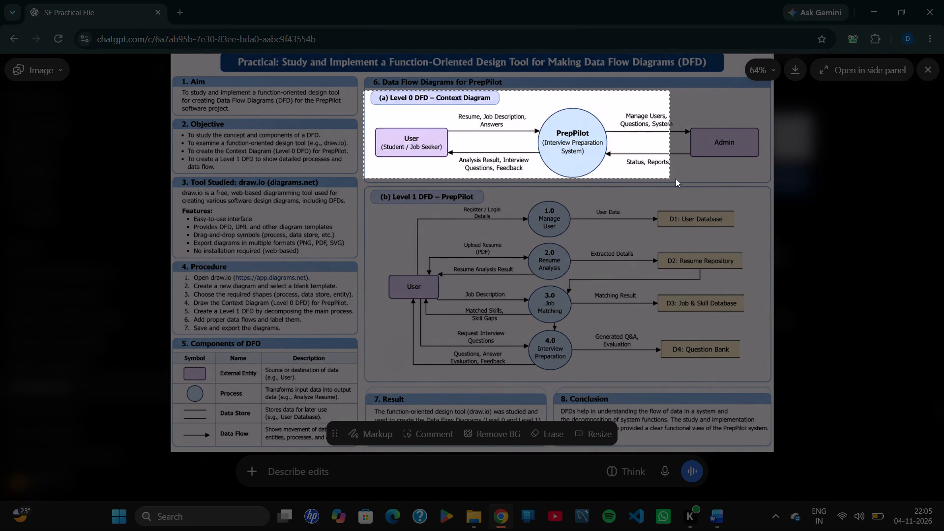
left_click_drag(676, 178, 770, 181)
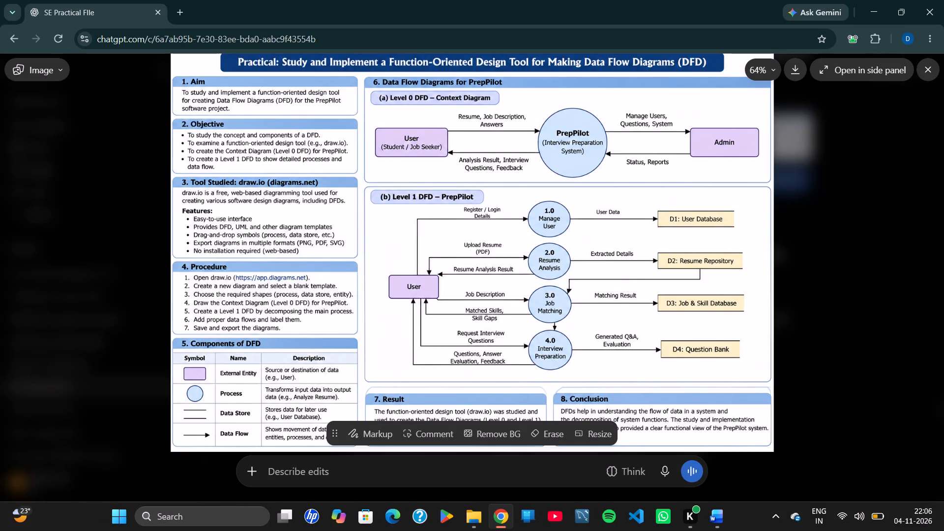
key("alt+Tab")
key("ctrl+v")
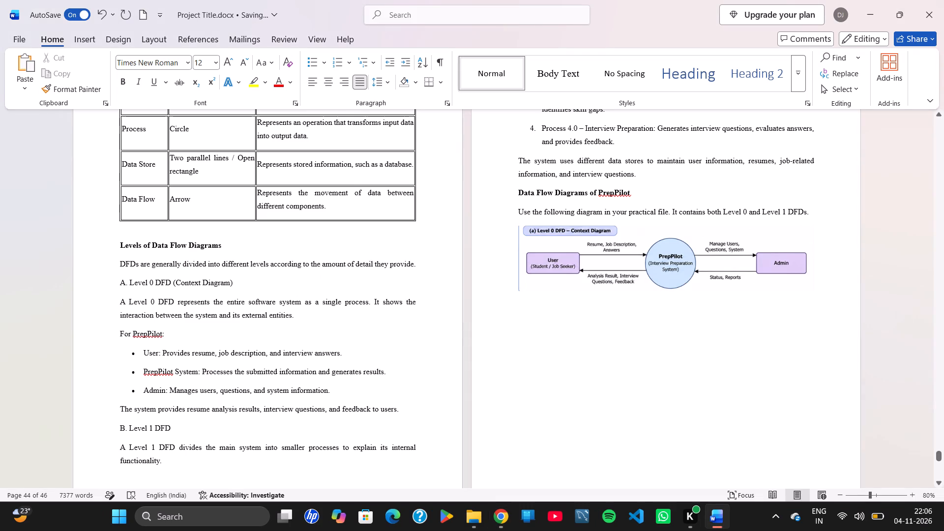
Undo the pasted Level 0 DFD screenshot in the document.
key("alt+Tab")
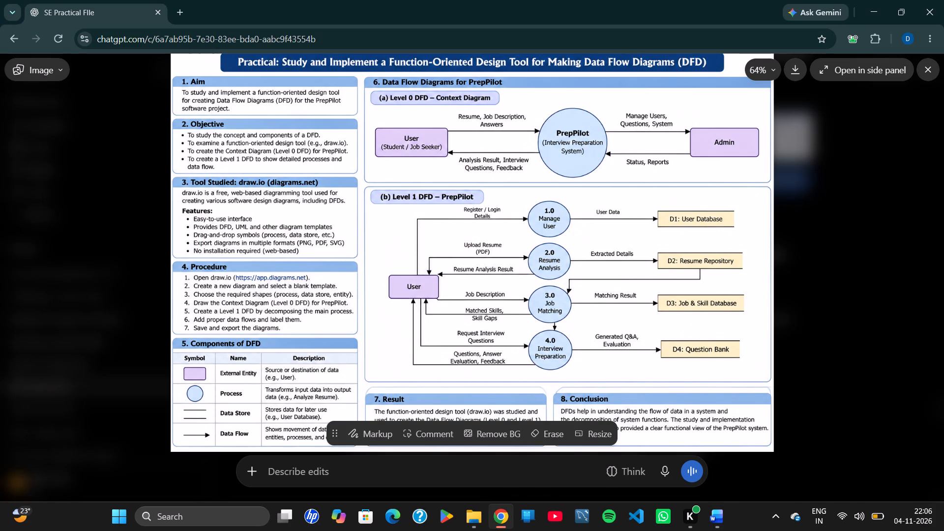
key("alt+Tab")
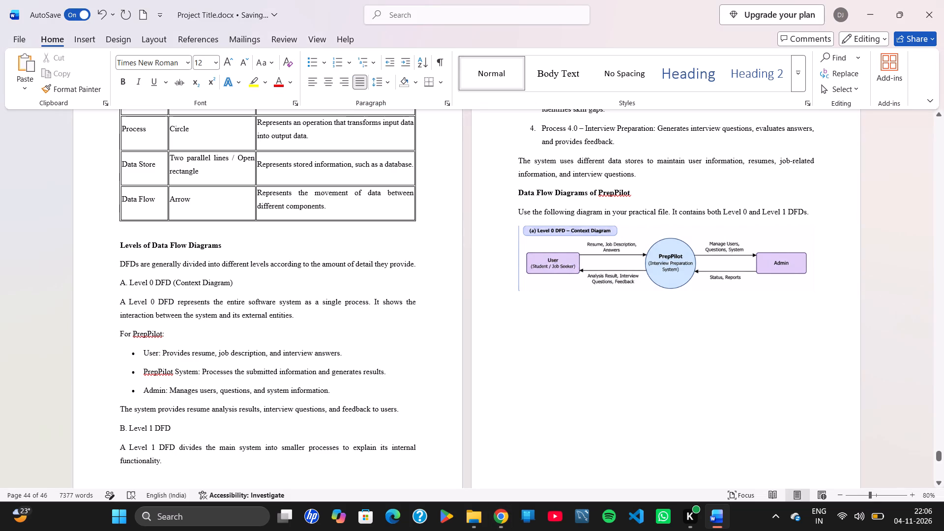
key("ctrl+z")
Recapture the Level 0 DFD context diagram from ChatGPT without the frame's side border and paste it below the "Use the following diagram" sentence.
key("alt+Tab")
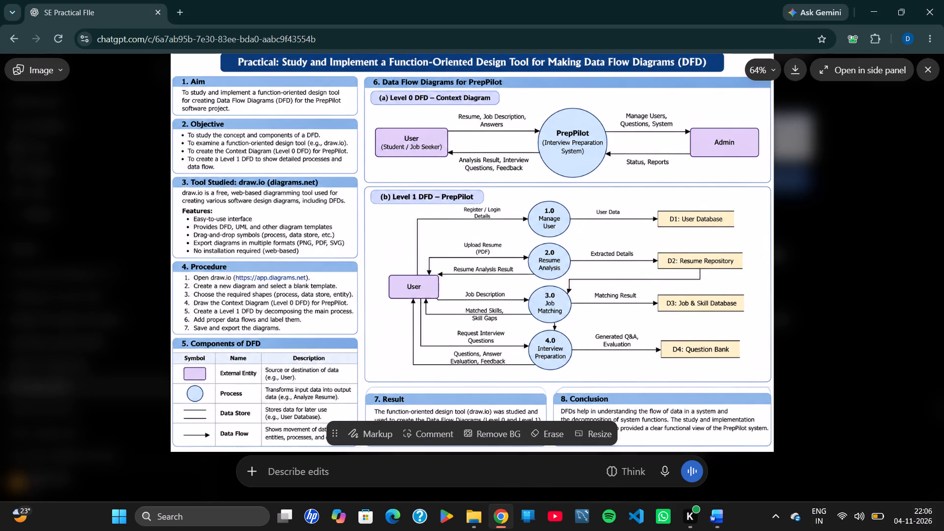
key("Print")
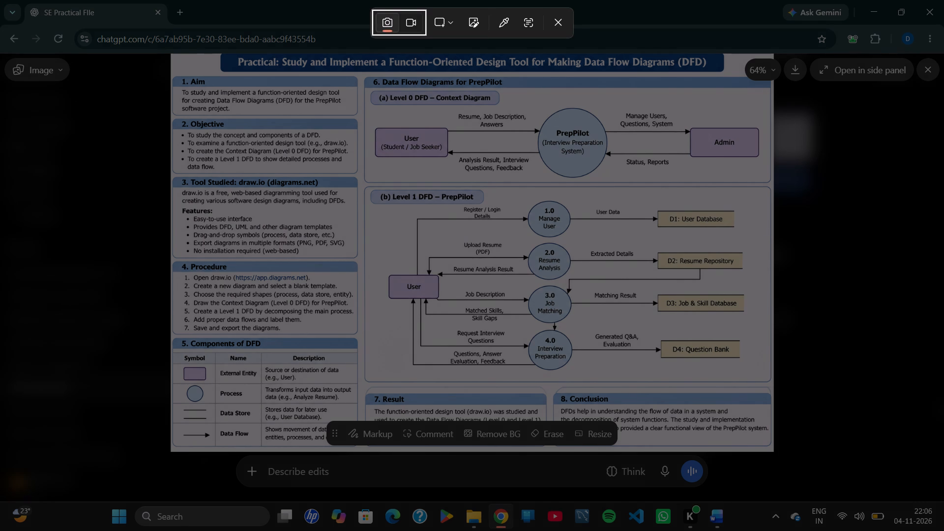
left_click_drag(369, 90, 493, 169)
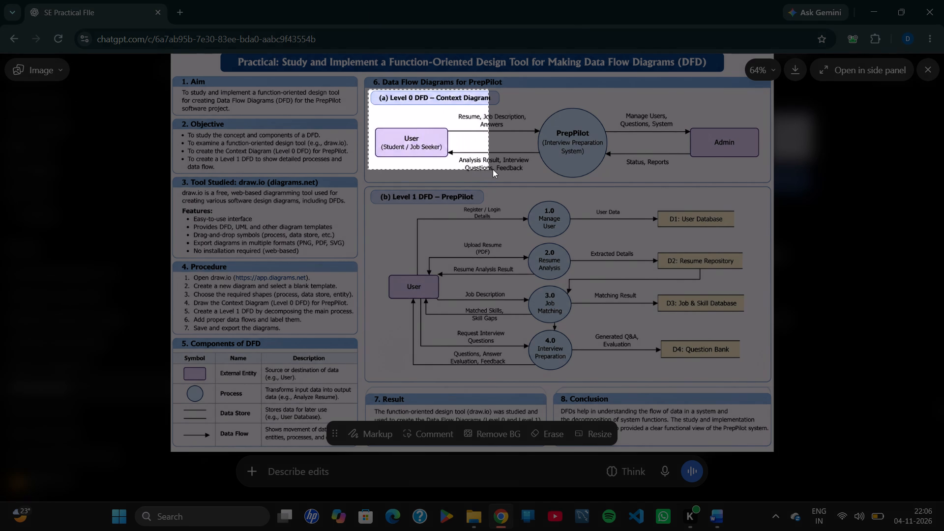
left_click_drag(493, 169, 698, 182)
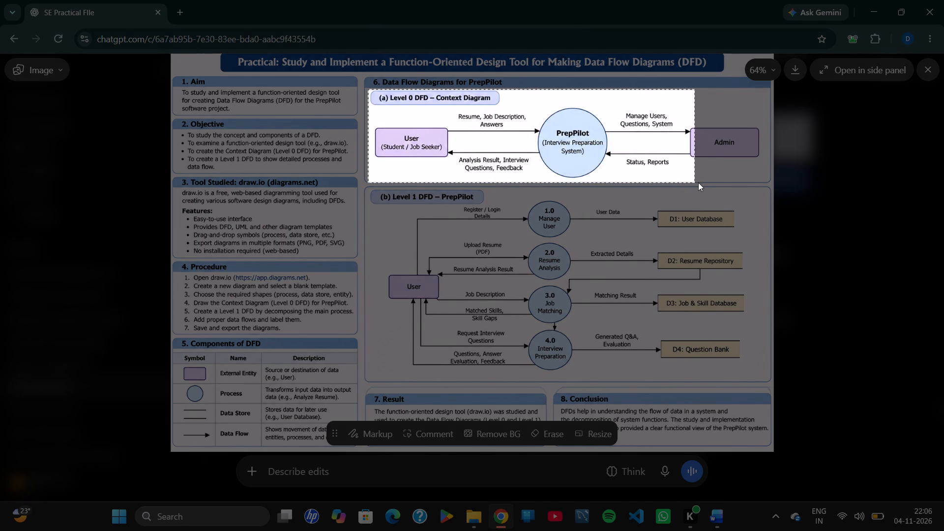
left_click_drag(698, 182, 766, 181)
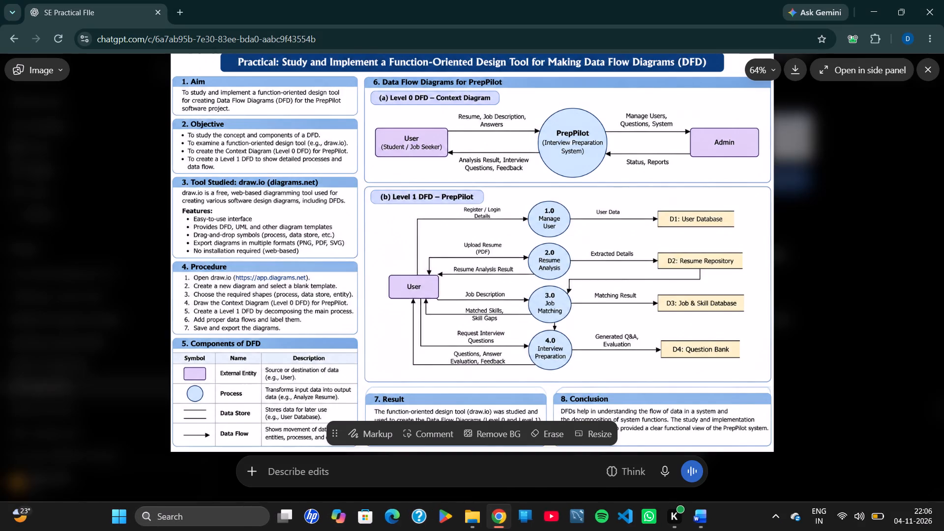
key("alt+Tab")
key("ctrl+v")
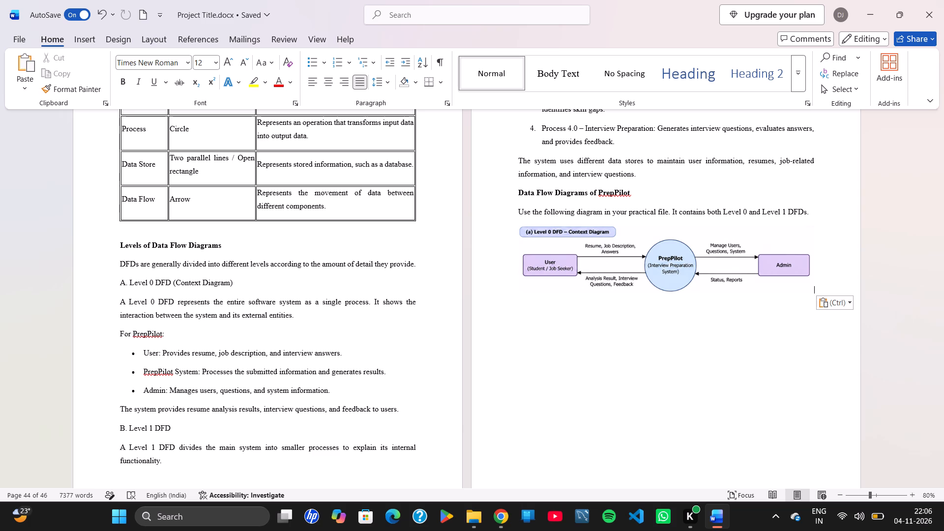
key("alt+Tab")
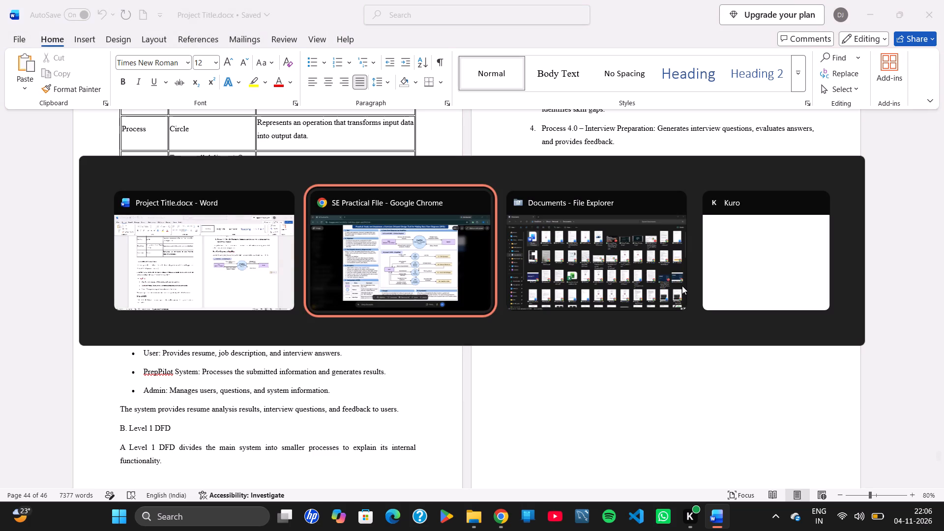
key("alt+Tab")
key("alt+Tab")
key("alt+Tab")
Enlarge the pasted Level 0 context diagram proportionally until it is wider than the text margins.
left_click(726, 278)
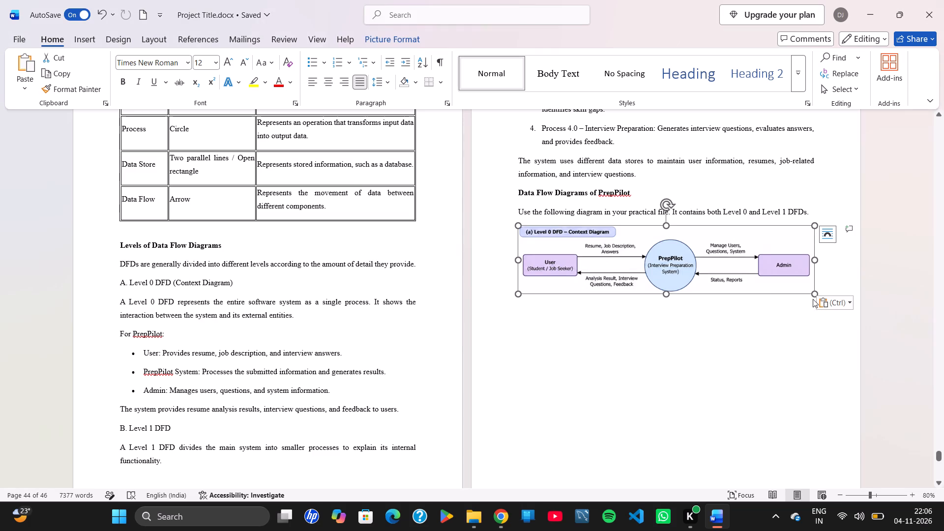
left_click_drag(814, 294, 827, 309)
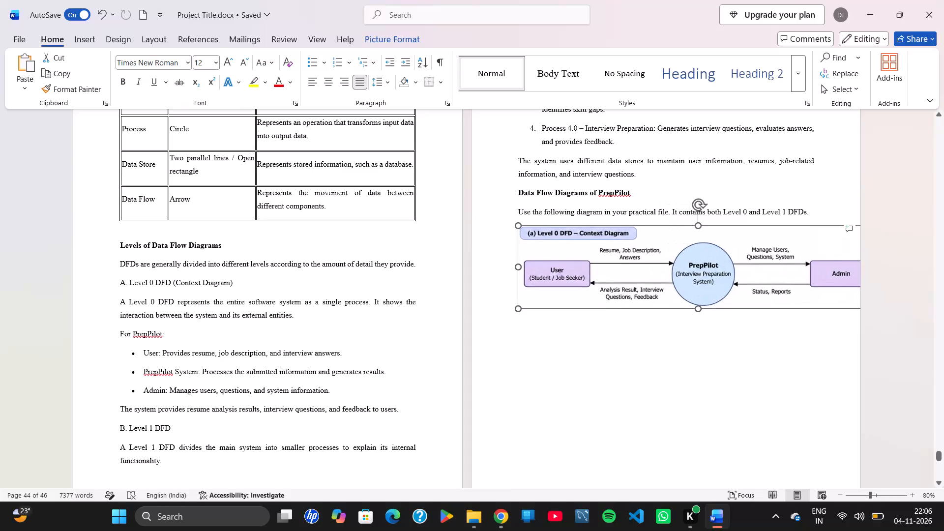
left_click_drag(827, 309, 821, 309)
Change the Level 0 diagram to a floating text-wrapping layout and move it sideways so it is centred across the page below the sentence.
left_click_drag(774, 276, 743, 278)
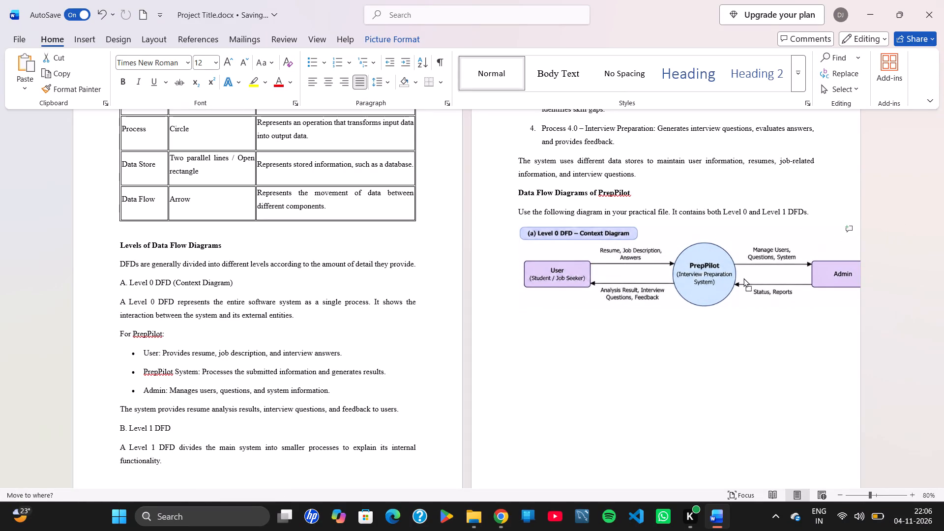
left_click_drag(743, 278, 742, 278)
left_click_drag(742, 266, 734, 268)
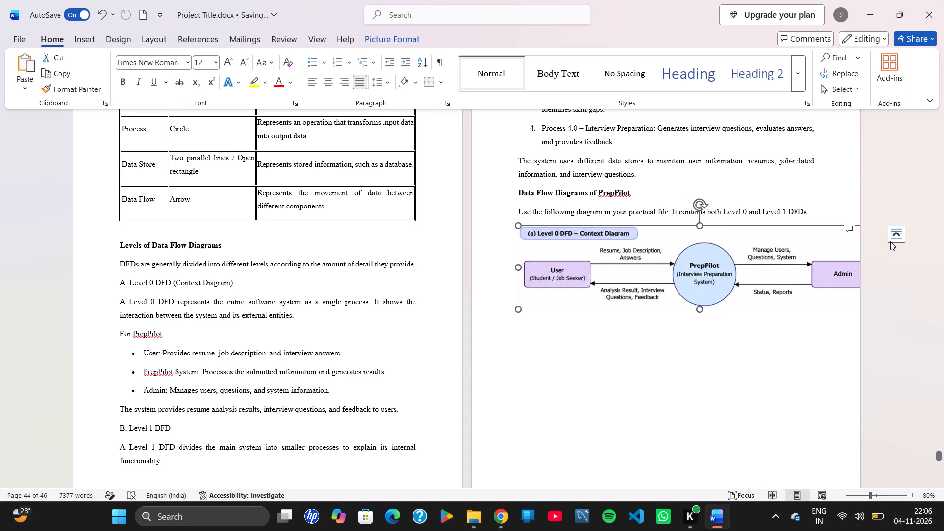
left_click(891, 240)
left_click(462, 350)
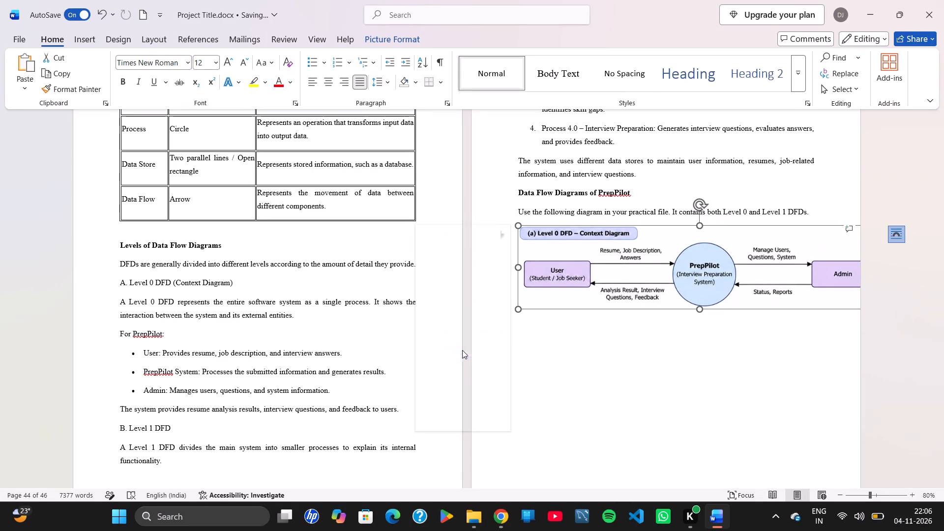
left_click_drag(664, 273, 633, 274)
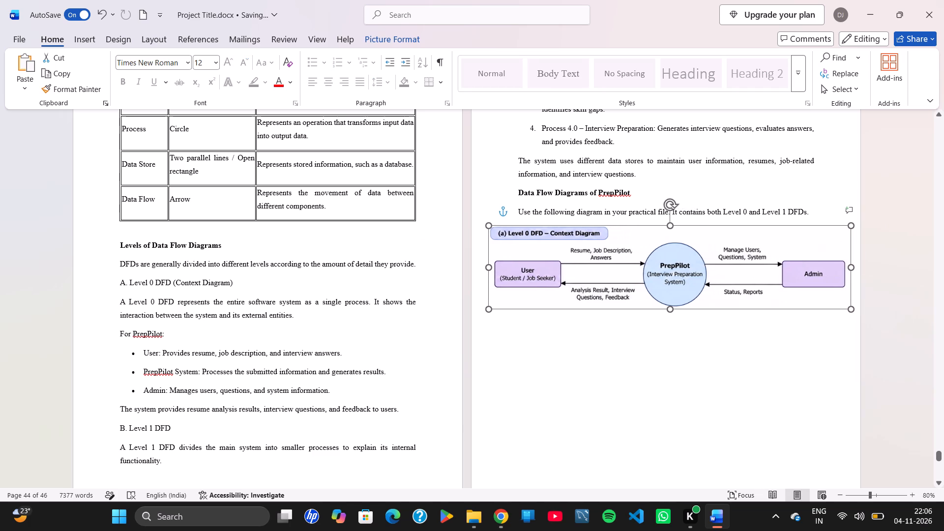
left_click_drag(633, 274, 630, 275)
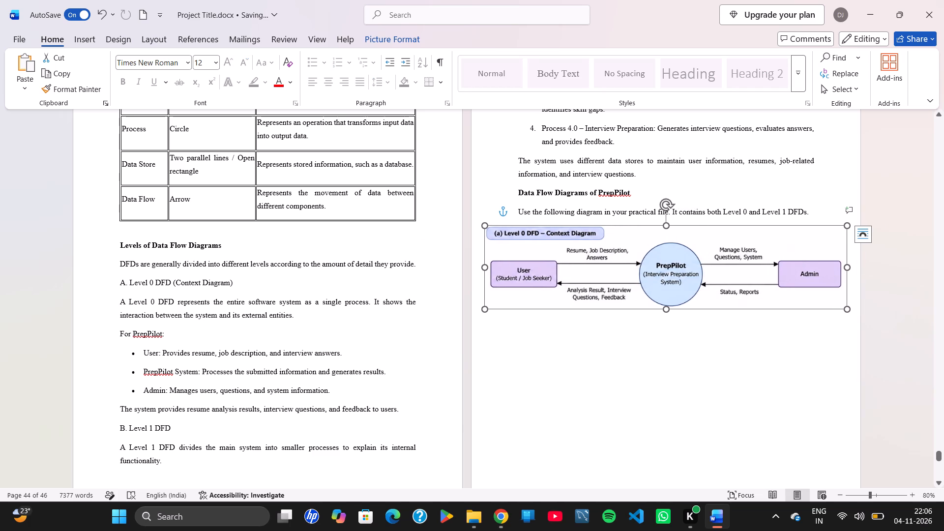
Capture the Level 1 DFD of PrepPilot from the ChatGPT image and paste it below the Level 0 diagram in the document.
left_click(678, 322)
key("alt+Tab")
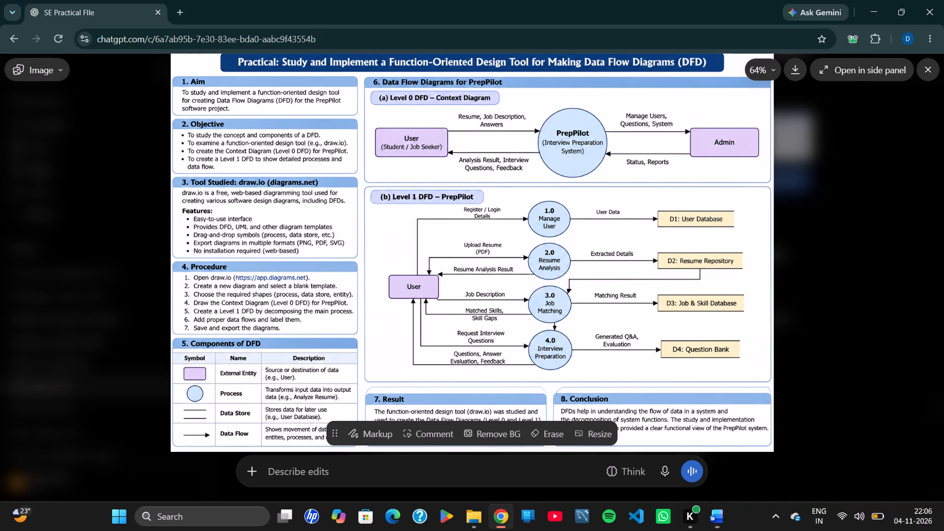
key("Print")
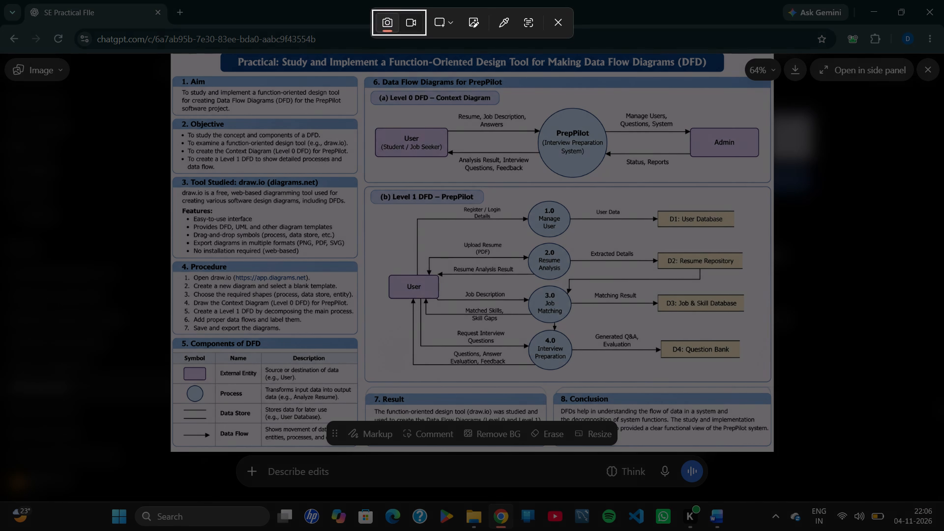
left_click_drag(368, 188, 405, 207)
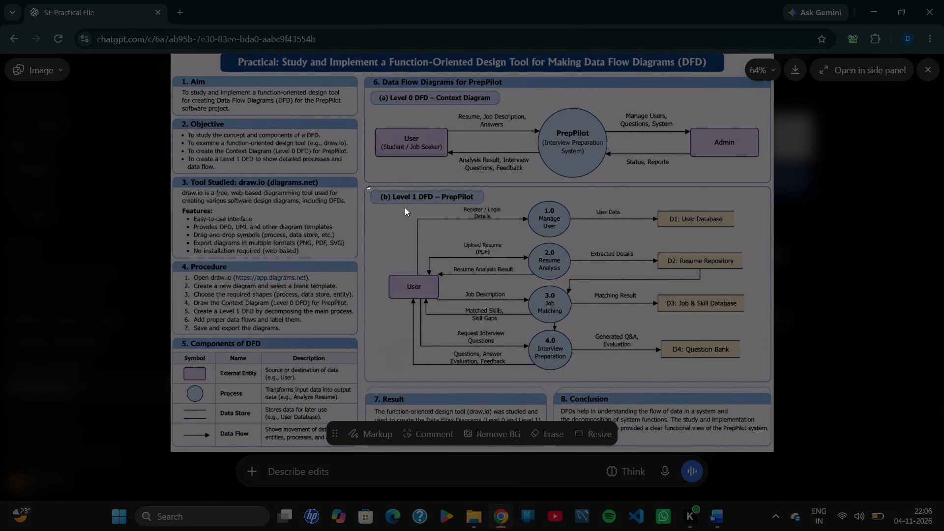
left_click_drag(405, 207, 709, 335)
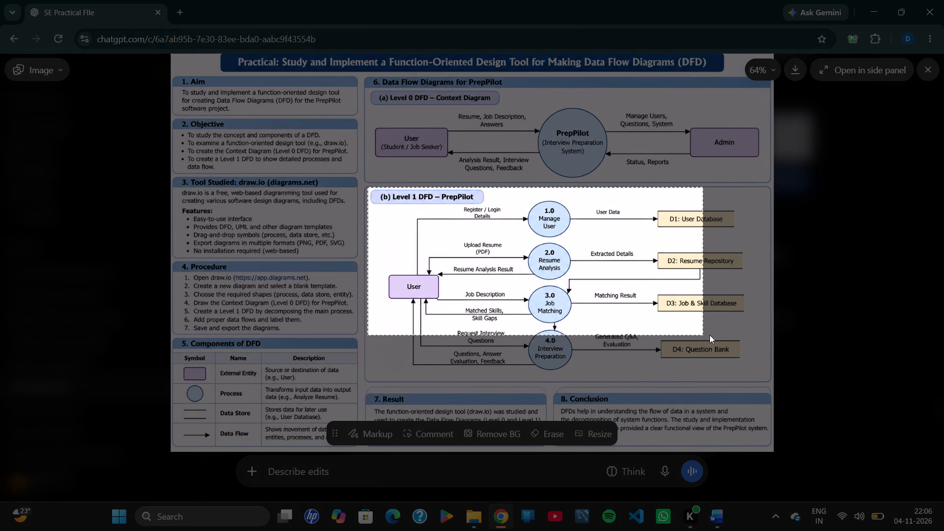
left_click_drag(709, 335, 753, 378)
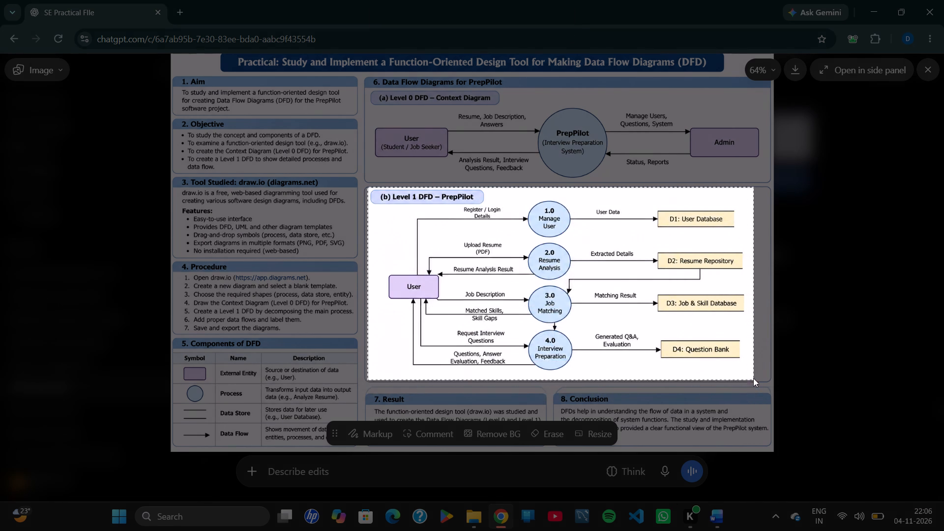
left_click_drag(753, 378, 753, 375)
key("alt+Tab")
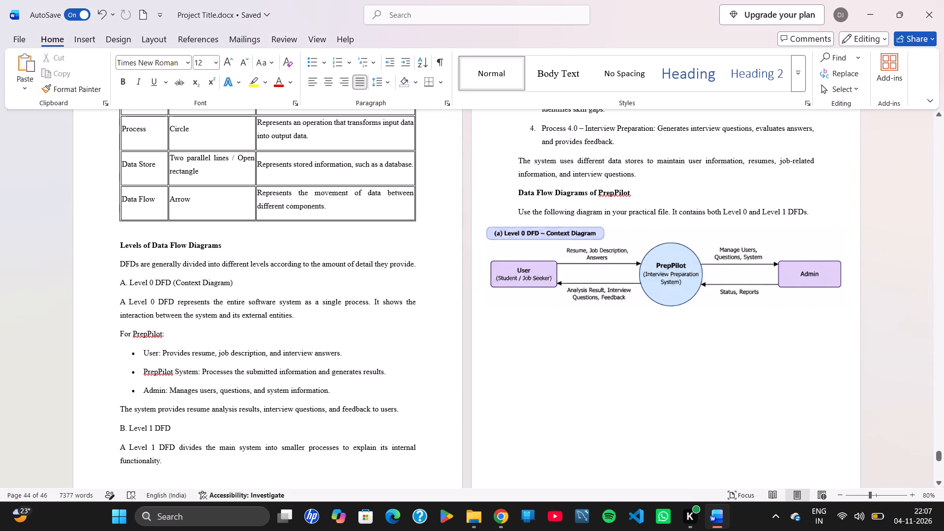
key("ctrl+v")
Set the pasted Level 1 diagram's text wrapping to Behind Text.
left_click(732, 351)
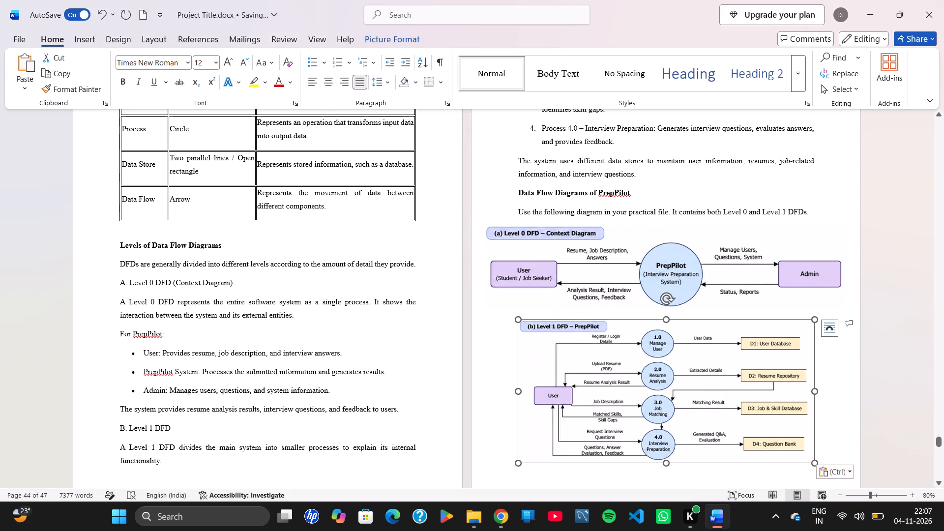
left_click(834, 333)
left_click(884, 430)
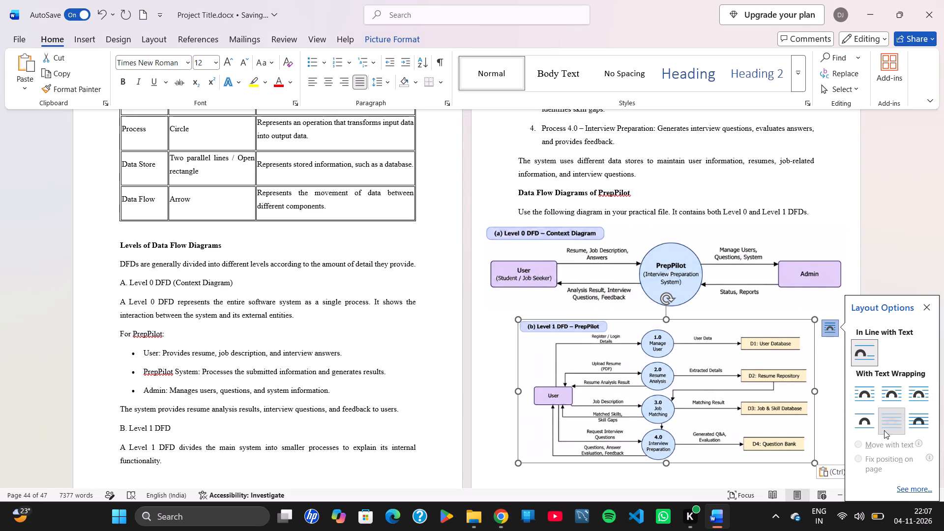
Enlarge the Level 1 diagram proportionally to the Level 0 diagram's width and align it directly beneath that diagram.
scroll(798, 411, "down", 1)
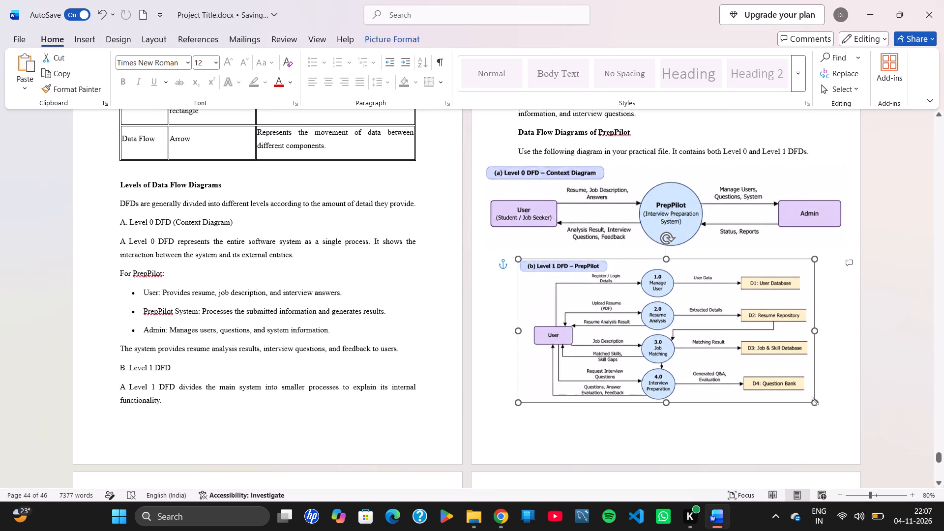
left_click_drag(817, 403, 836, 435)
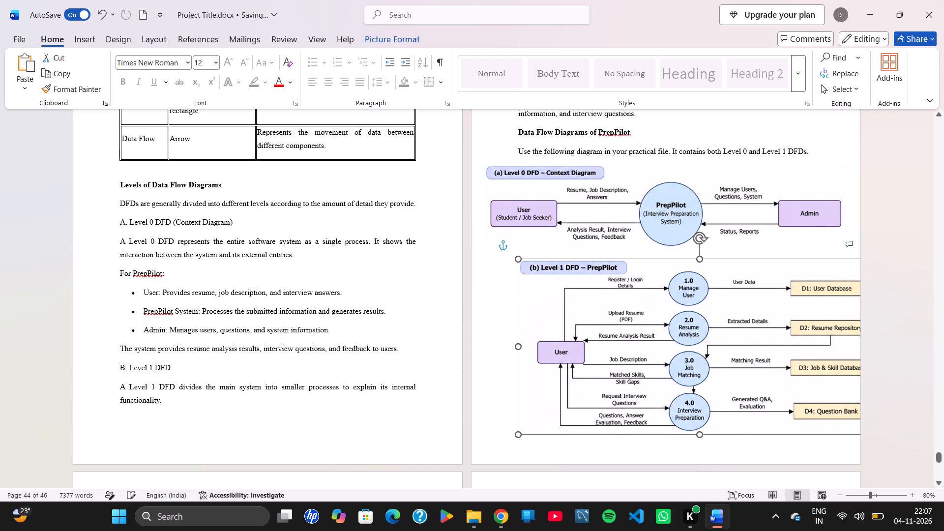
left_click_drag(765, 373, 732, 374)
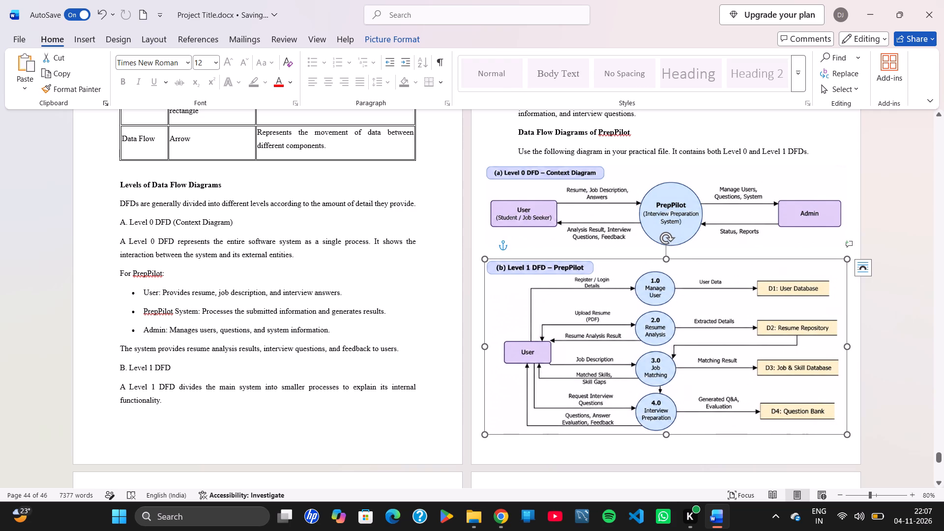
scroll(732, 374, "down", 1)
left_click(882, 381)
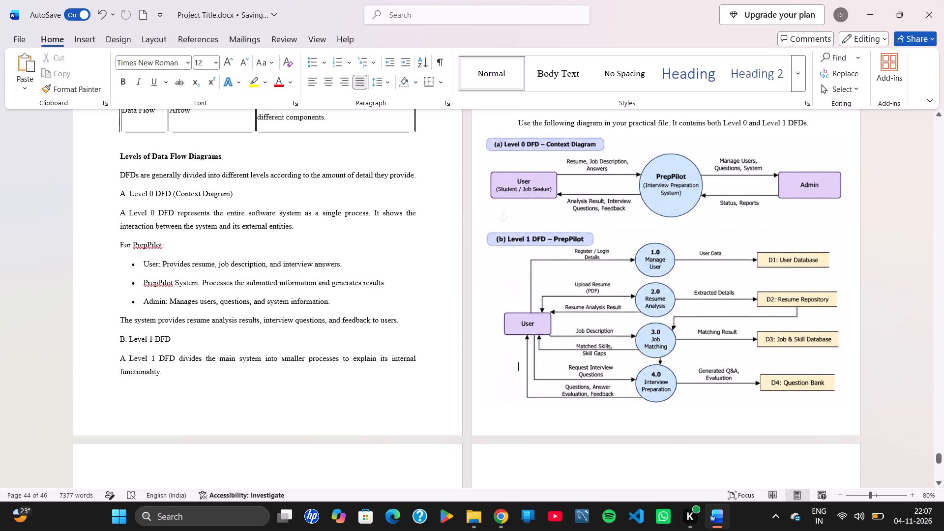
Delete the line "Figure 1: Level 0 and Level 1 Data Flow Diagrams of PrepPilot" at the start of the page after the diagrams.
scroll(684, 353, "down", 2)
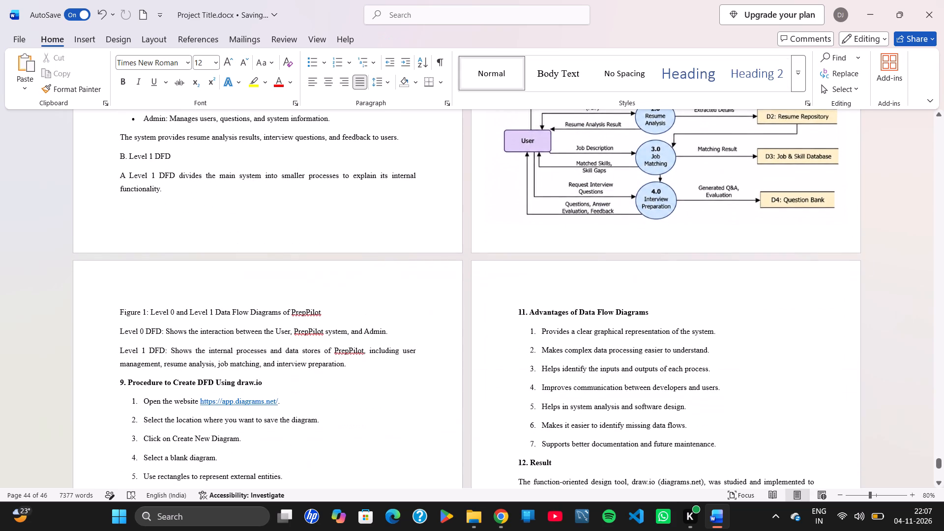
double_click(325, 319)
left_click(328, 313)
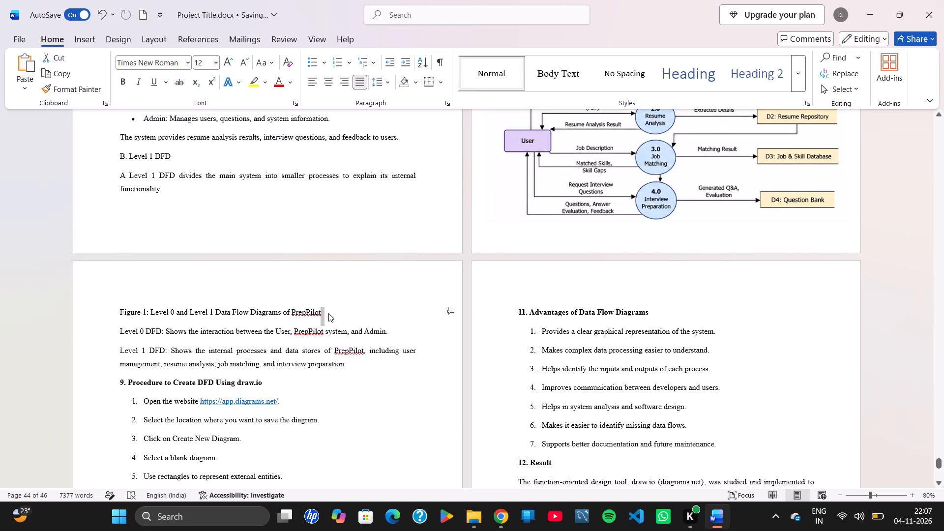
left_click_drag(328, 313, 129, 311)
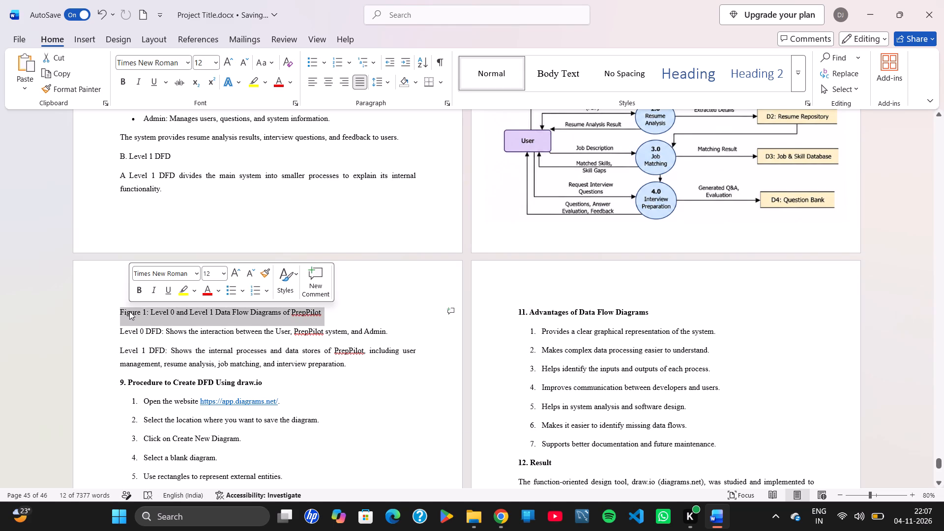
key("BackSpace")
Look over the experiment 9 pages before and after the two pasted diagrams.
scroll(129, 311, "up", 1)
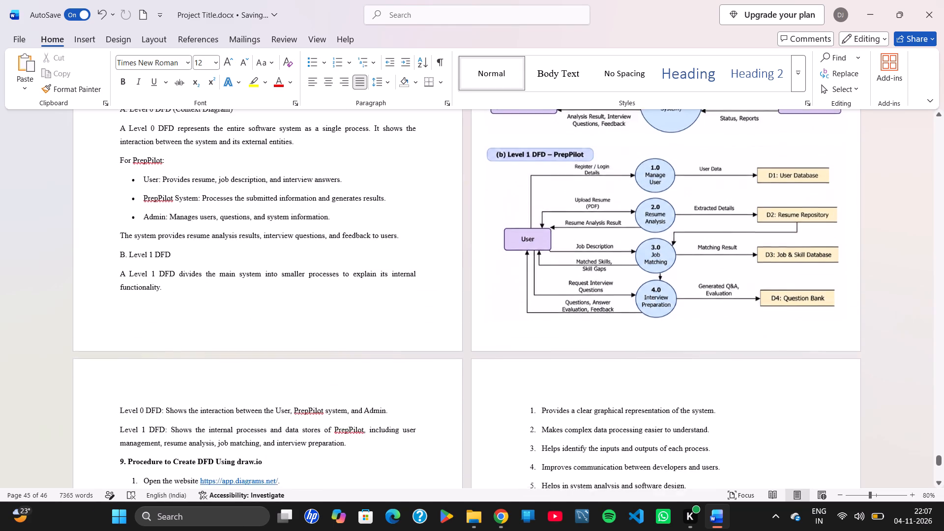
scroll(129, 311, "up", 2)
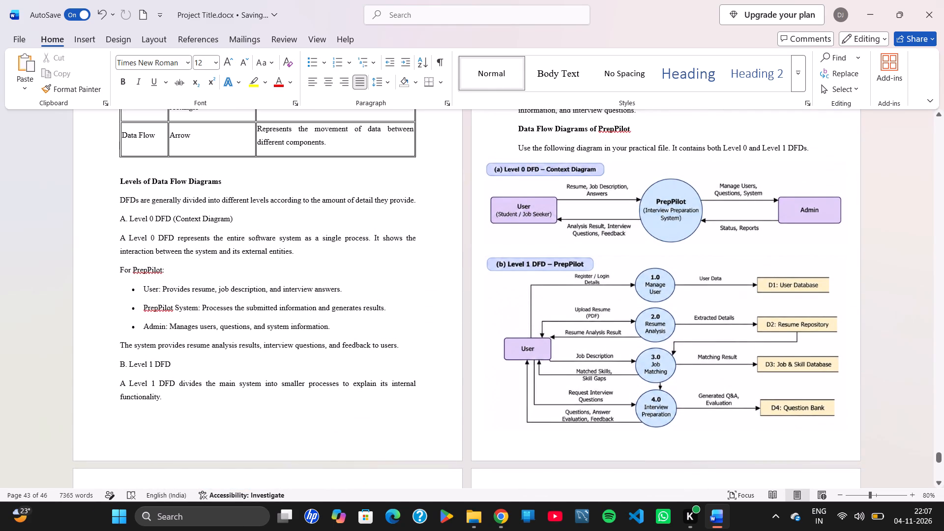
scroll(596, 288, "up", 3)
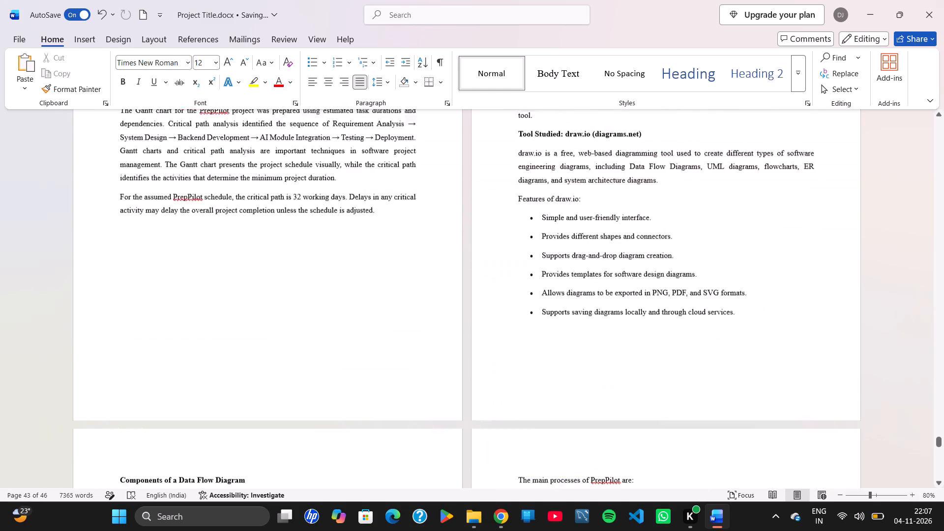
scroll(596, 288, "up", 4)
scroll(596, 288, "down", 7)
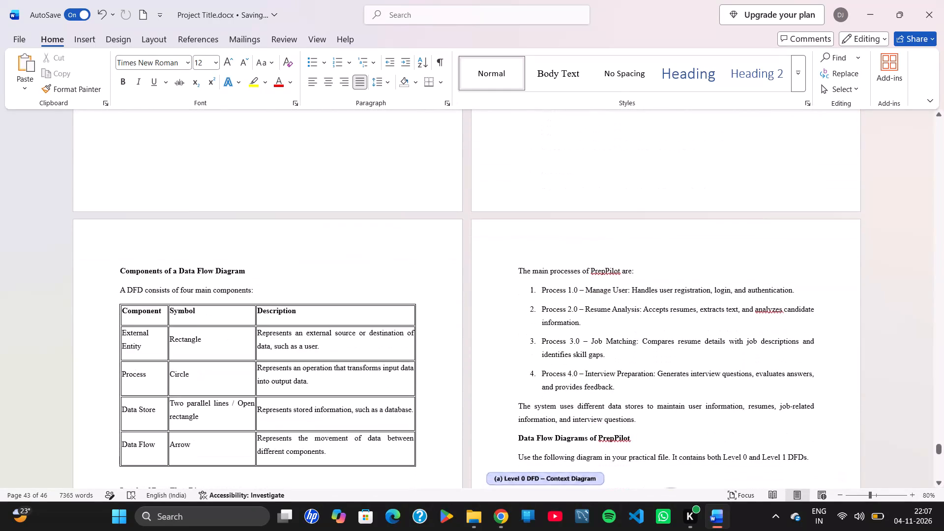
scroll(596, 288, "down", 6)
scroll(596, 288, "up", 1)
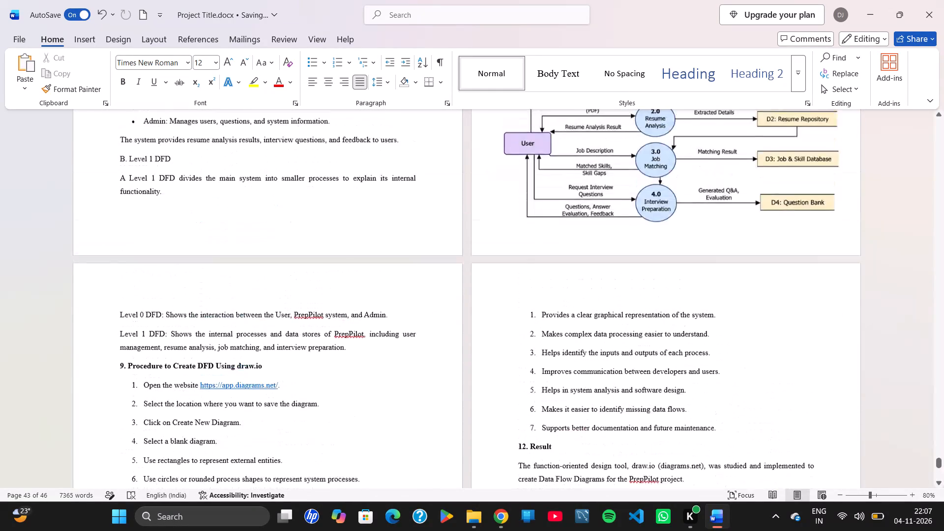
Undo the figure line's deletion, copy its text "Level 0 and Level 1 Data Flow Diagrams of PrepPilot", and redo the deletion.
key("ctrl+z")
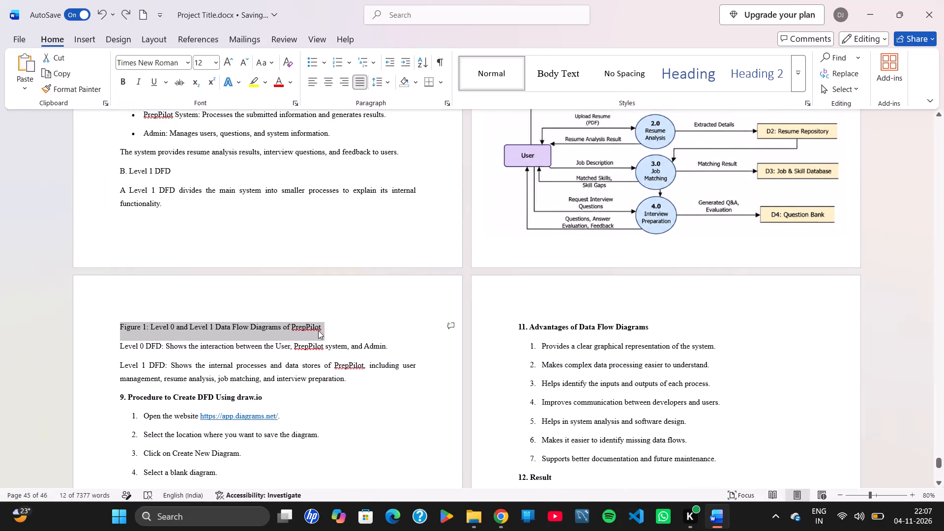
left_click(328, 329)
left_click_drag(333, 324, 160, 324)
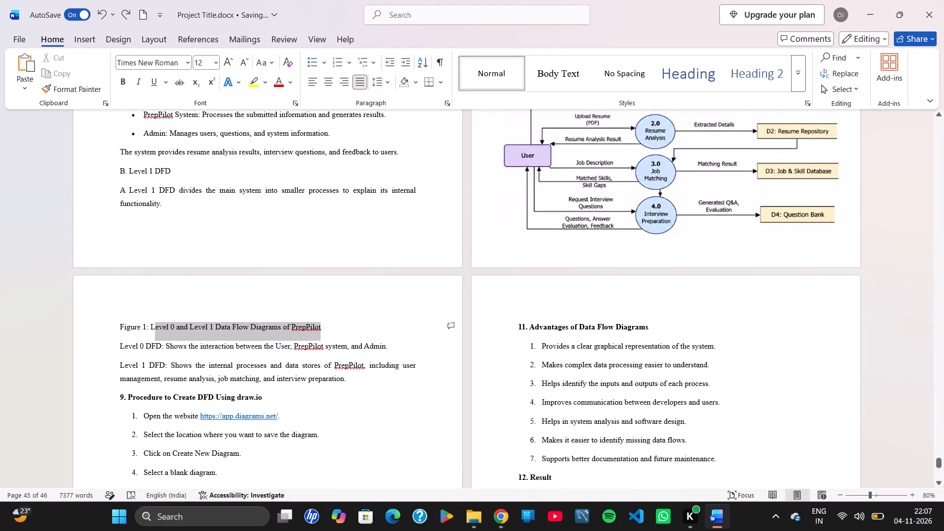
left_click_drag(160, 324, 157, 324)
key("ctrl+c")
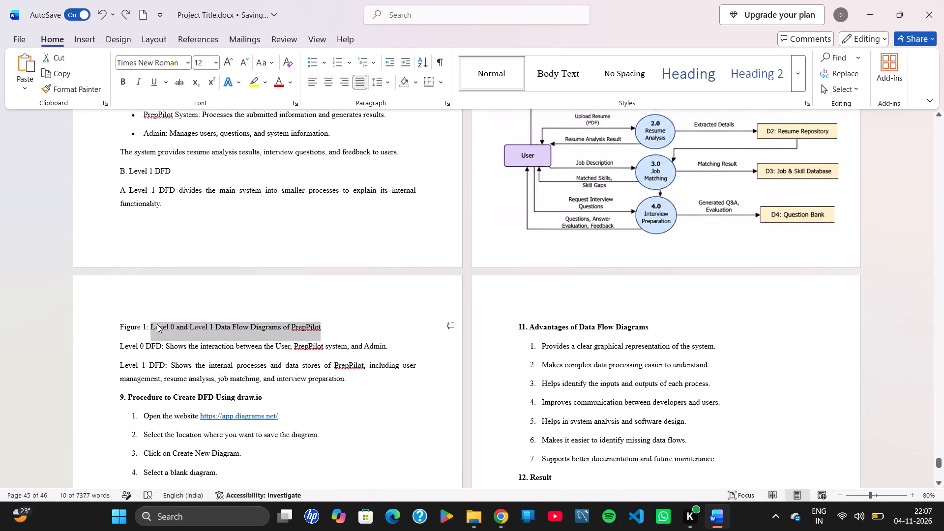
key("ctrl+y")
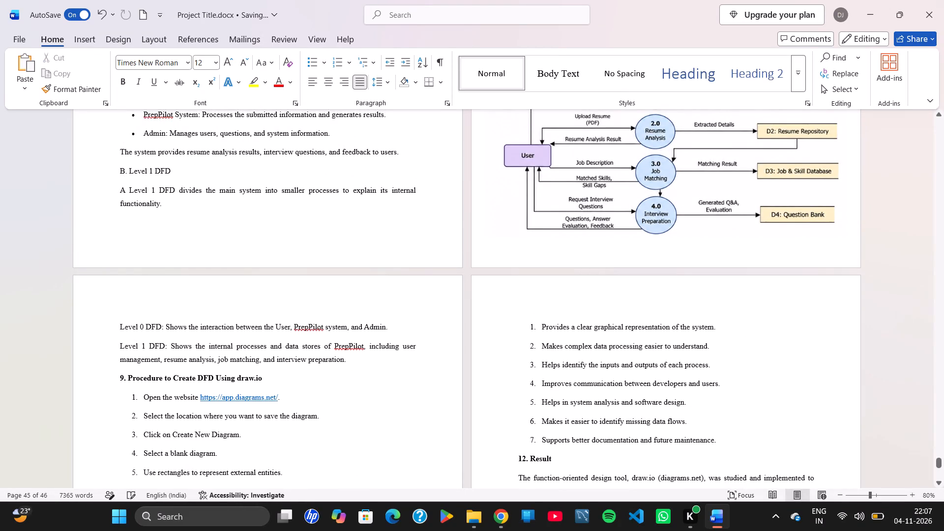
Insert a Figure caption below the Level 1 diagram using the copied text "Level 0 and Level 1 Data Flow Diagrams of PrepPilot".
left_click(696, 211)
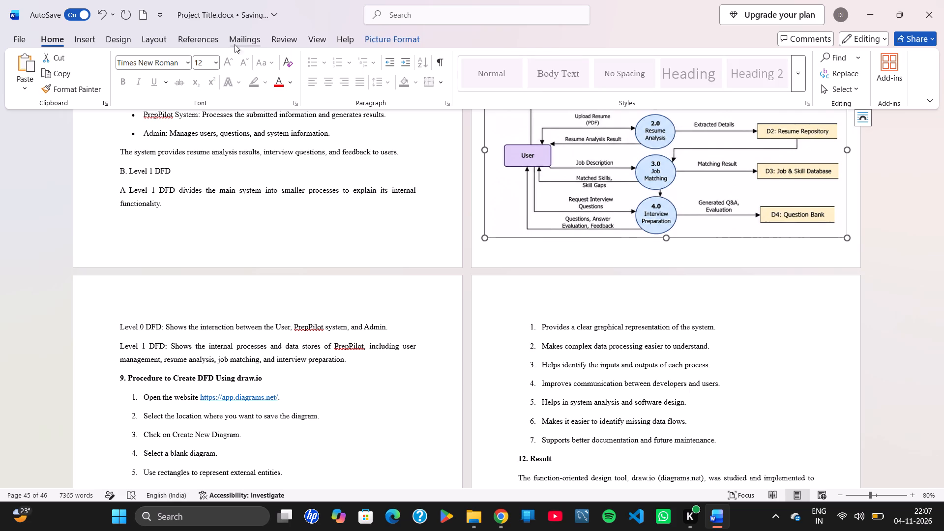
left_click(208, 35)
left_click(415, 72)
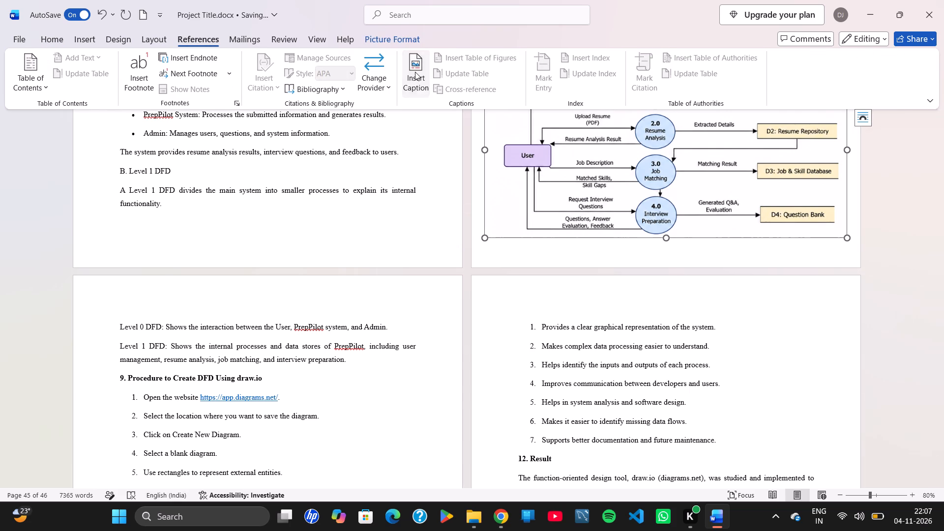
key("ctrl+v")
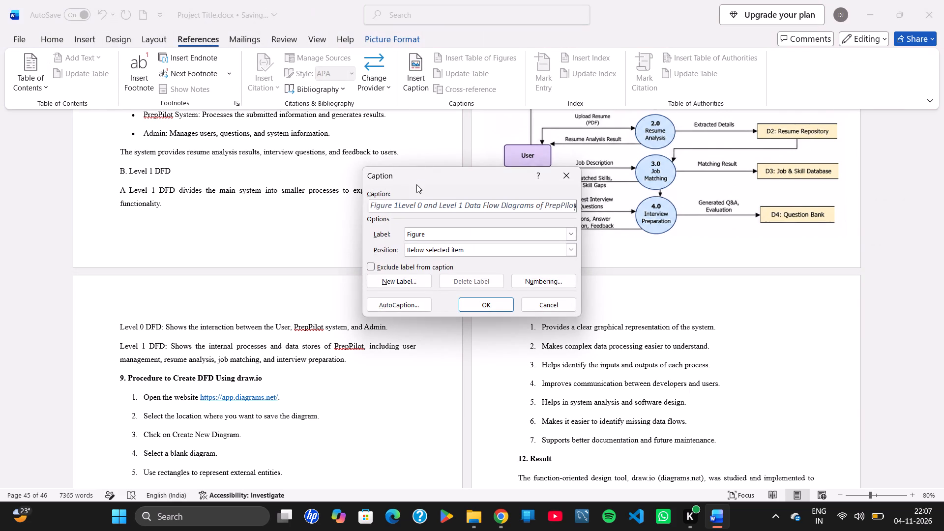
left_click(500, 308)
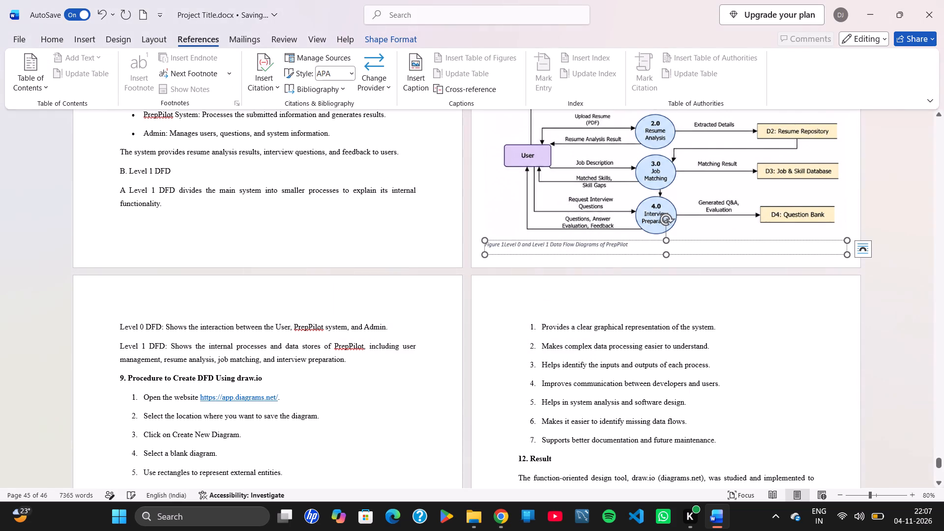
Format the whole caption under the Level 1 diagram as centred, black Times New Roman text.
key("ctrl+shift+Left")
key("ctrl+shift+Left")
key("ctrl+shift+Left")
key("ctrl+shift+Left")
key("ctrl+shift+Left")
key("ctrl+shift+Left")
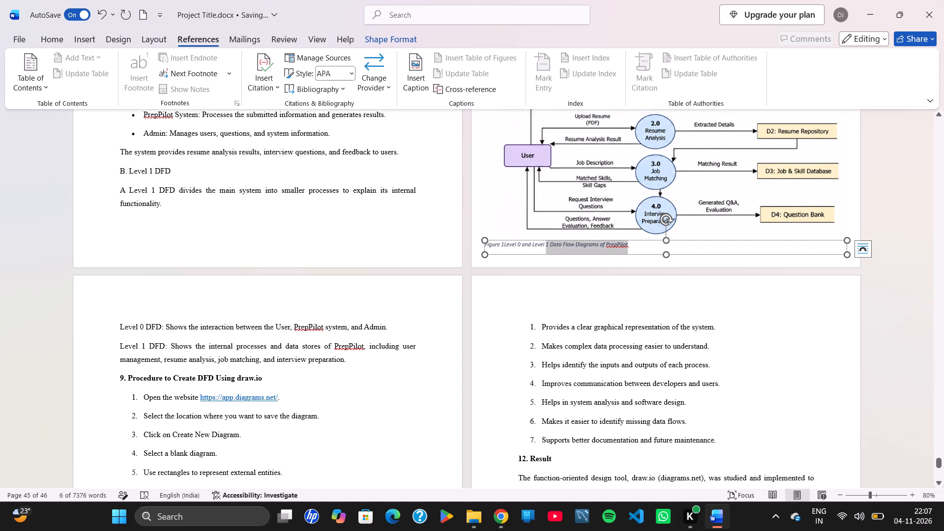
key("ctrl+a")
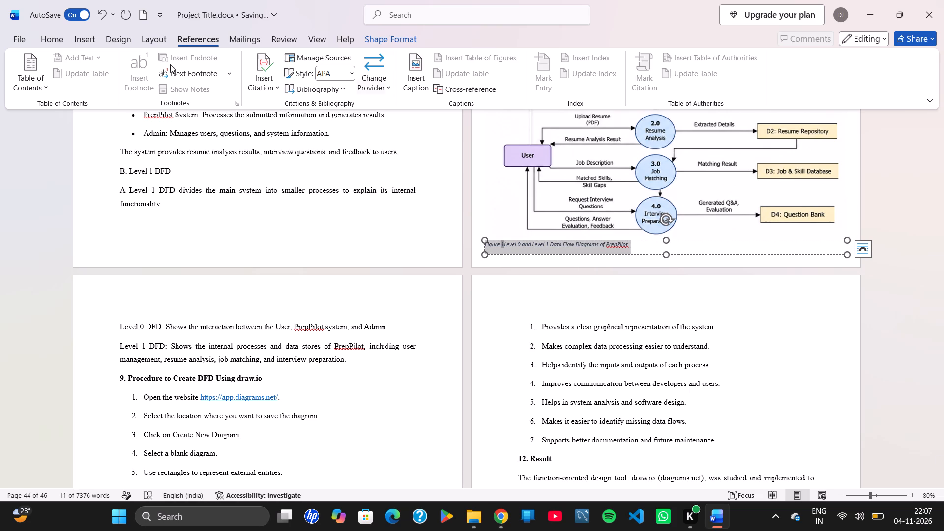
left_click(58, 37)
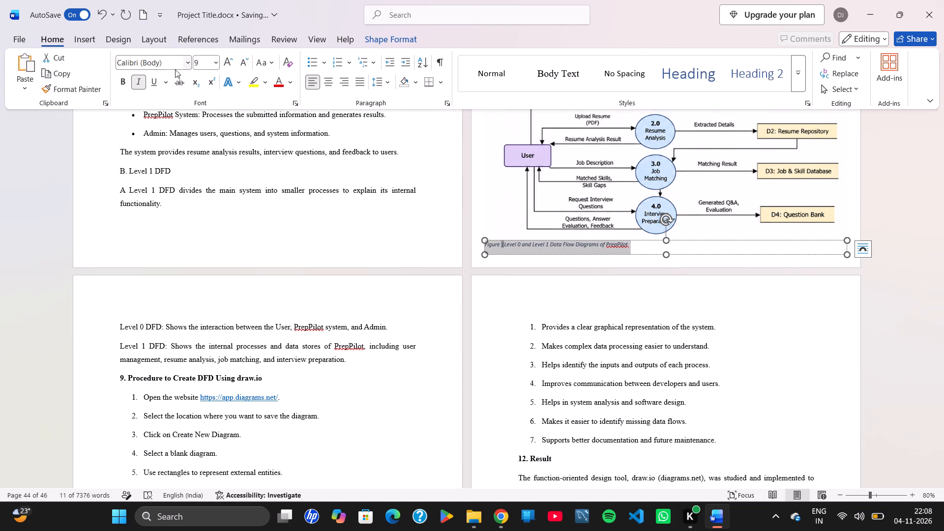
left_click(169, 65)
key("t")
key("Right")
key("Return")
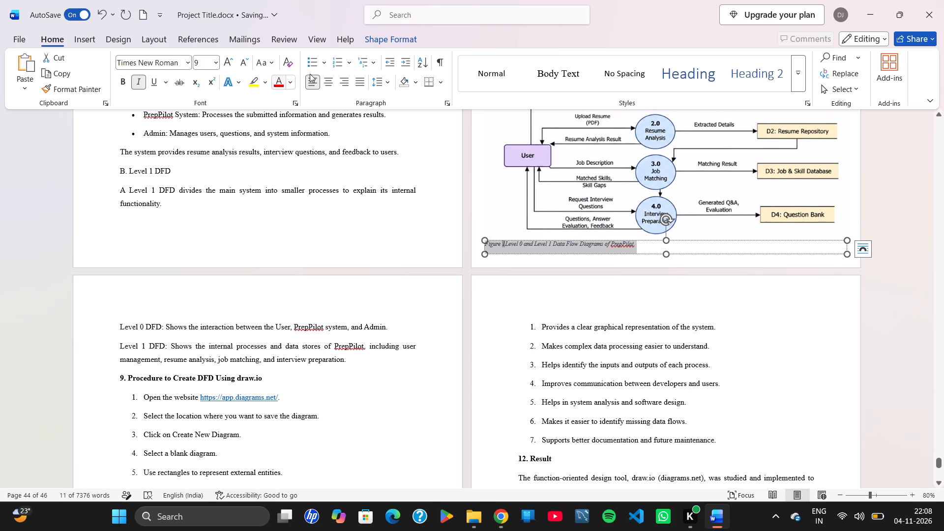
left_click(323, 78)
left_click(291, 79)
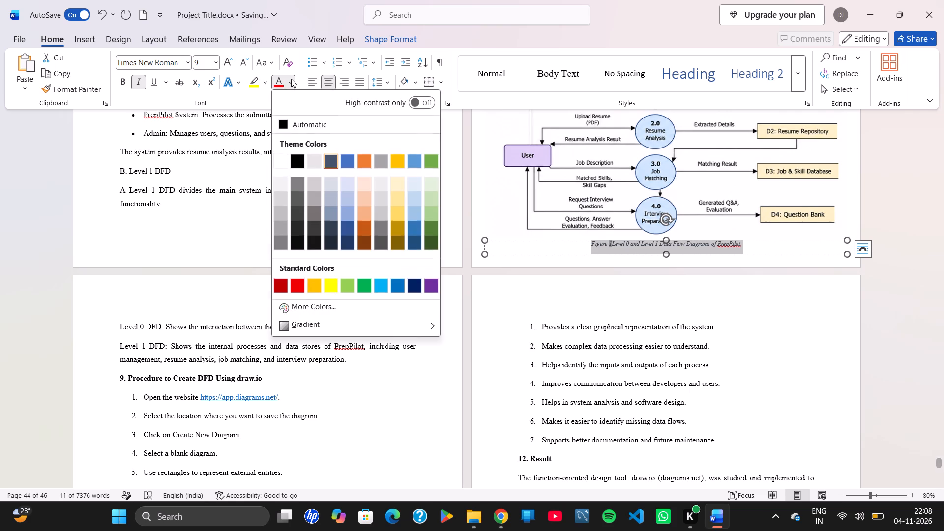
left_click(295, 157)
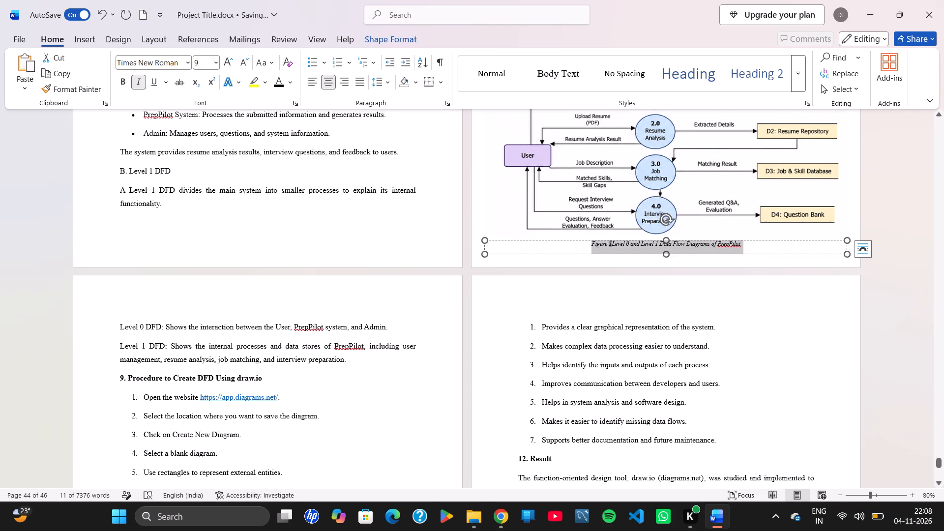
Remove the "Figure 1" label from the caption below the Level 1 diagram, leaving only its descriptive text.
key("Left")
key("Delete")
key("Delete")
key("Delete")
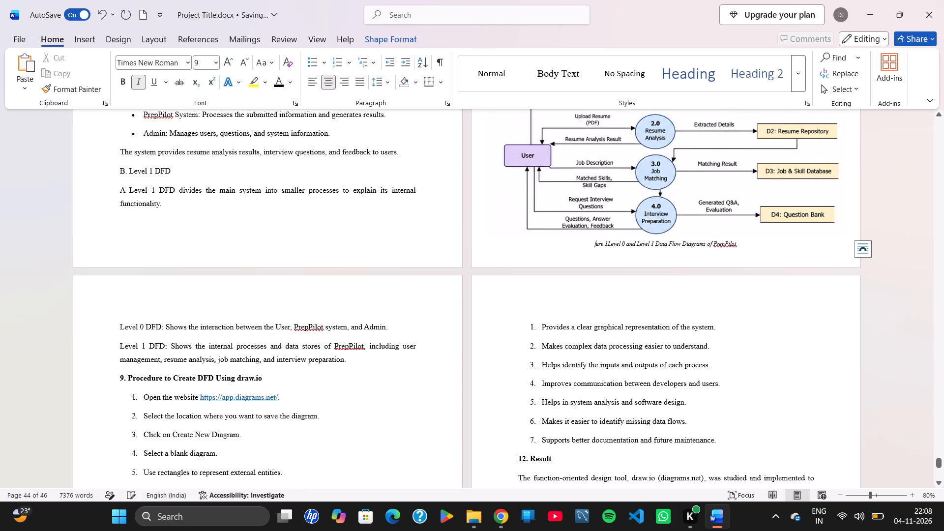
key("Delete")
key("Delete")
key("Delete")
key("Delete")
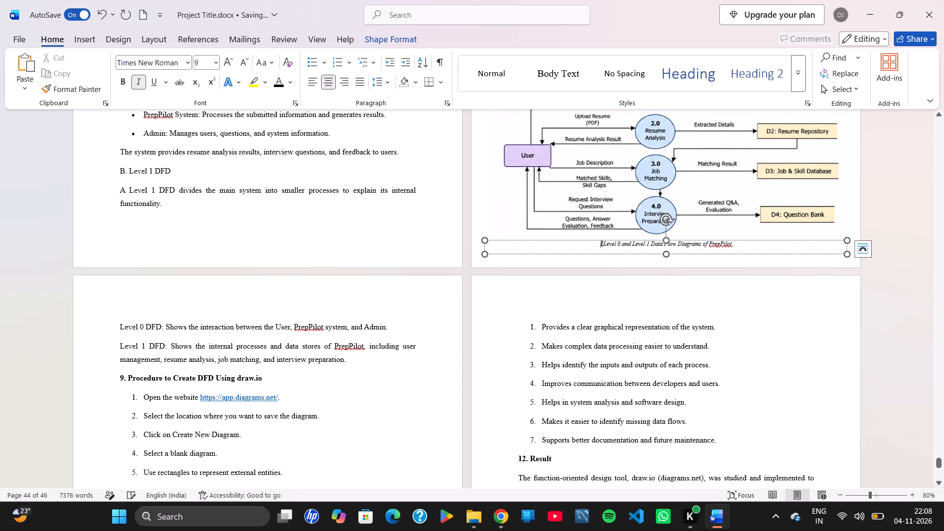
key("Delete")
key("Delete")
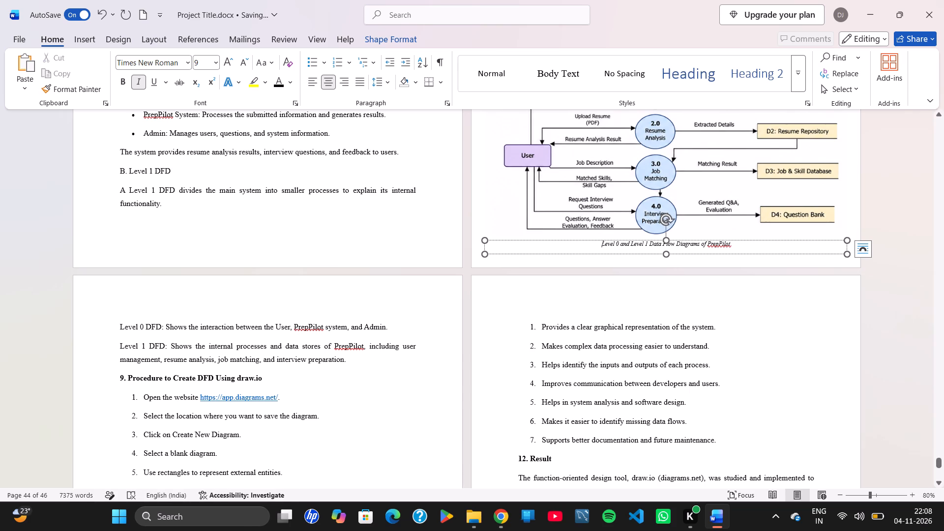
left_click(715, 279)
Check the font size of the Critical Path Diagram caption and set the whole Level 0 and Level 1 DFD caption to size 10.
scroll(715, 279, "up", 2)
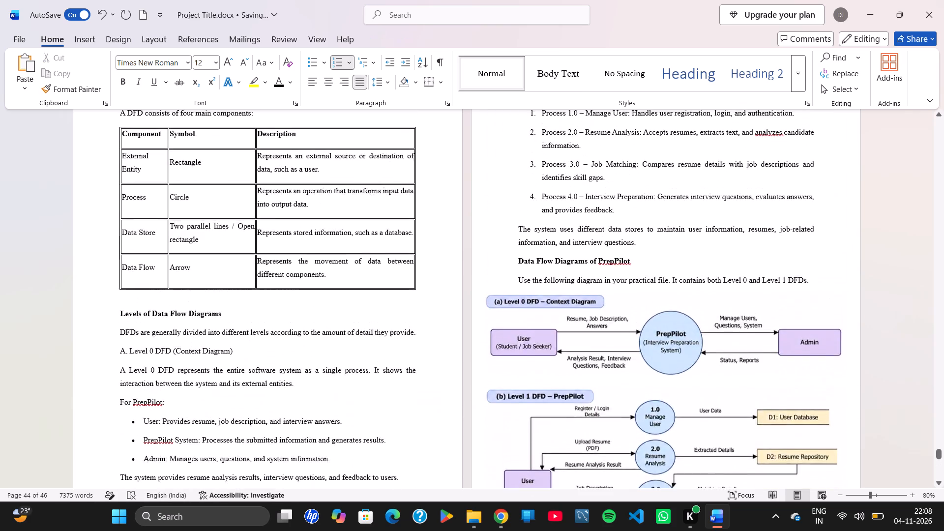
scroll(715, 279, "up", 6)
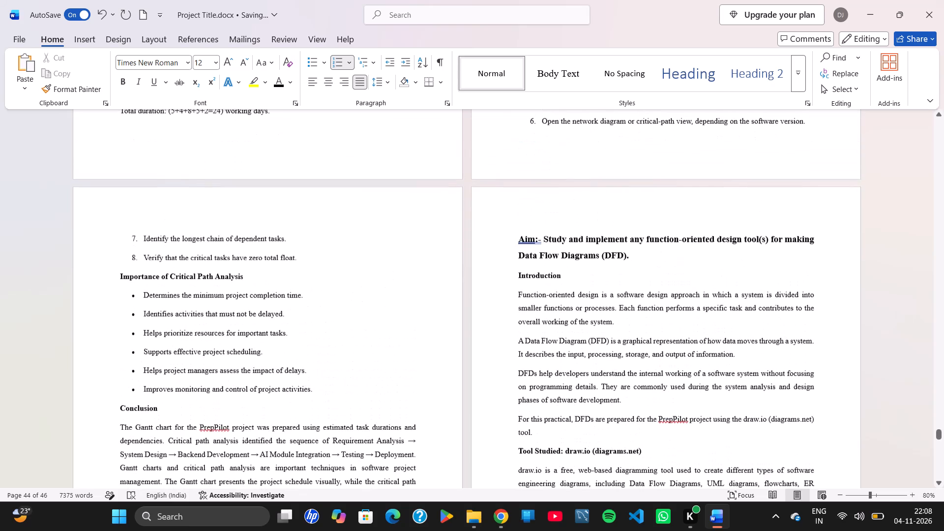
scroll(715, 279, "up", 2)
left_click(666, 210)
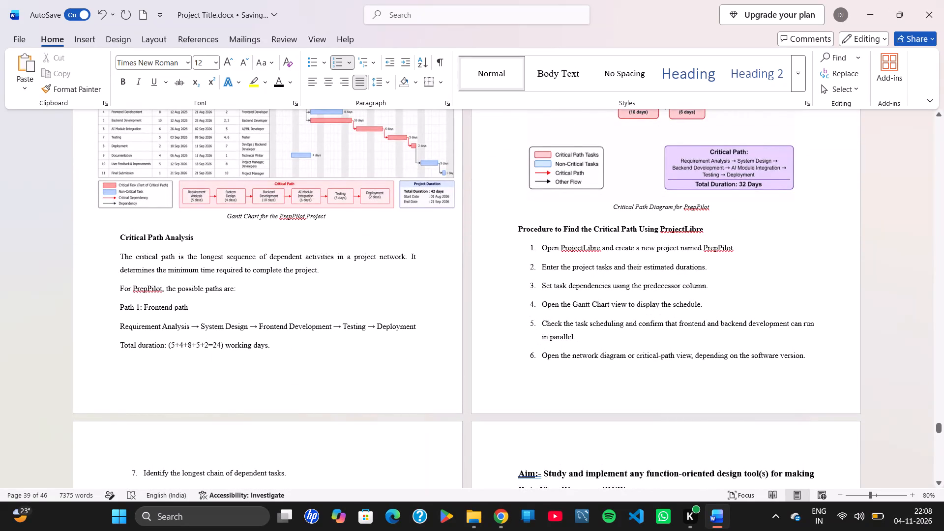
scroll(666, 210, "down", 2)
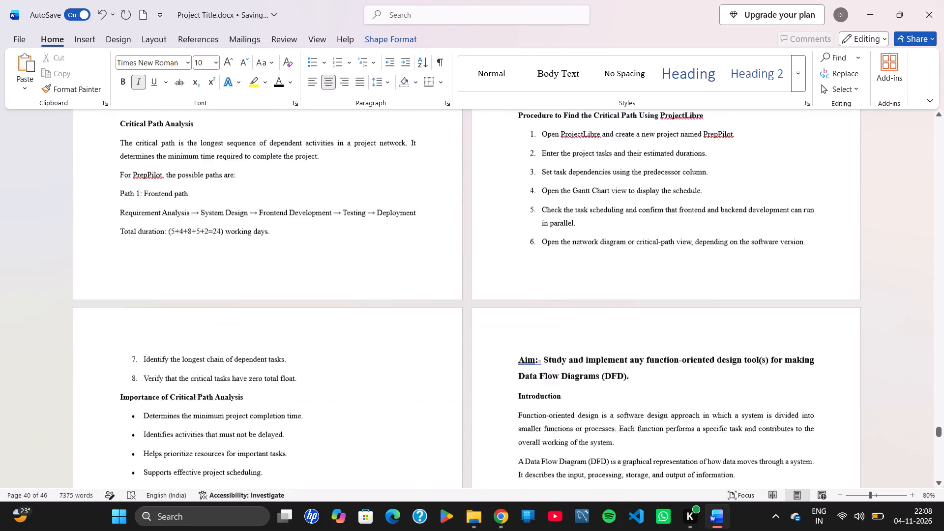
scroll(666, 210, "down", 4)
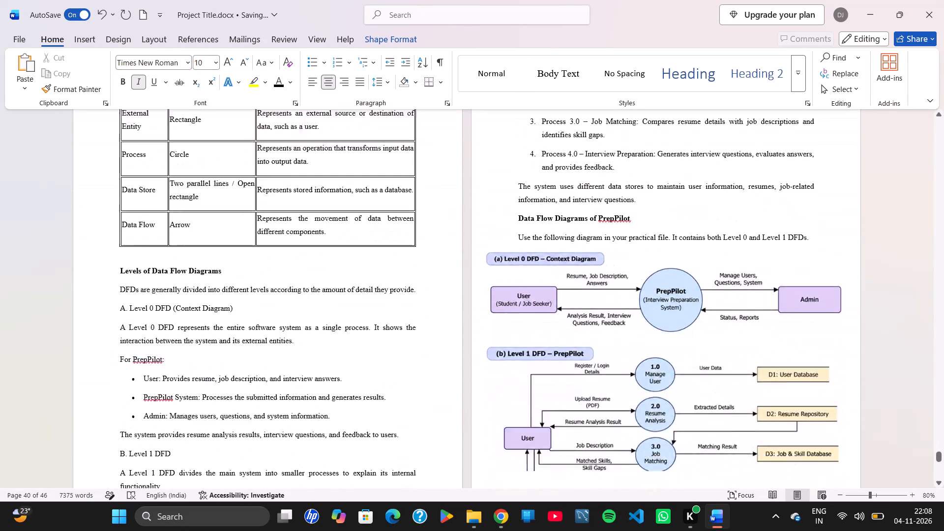
scroll(666, 210, "down", 2)
left_click(663, 324)
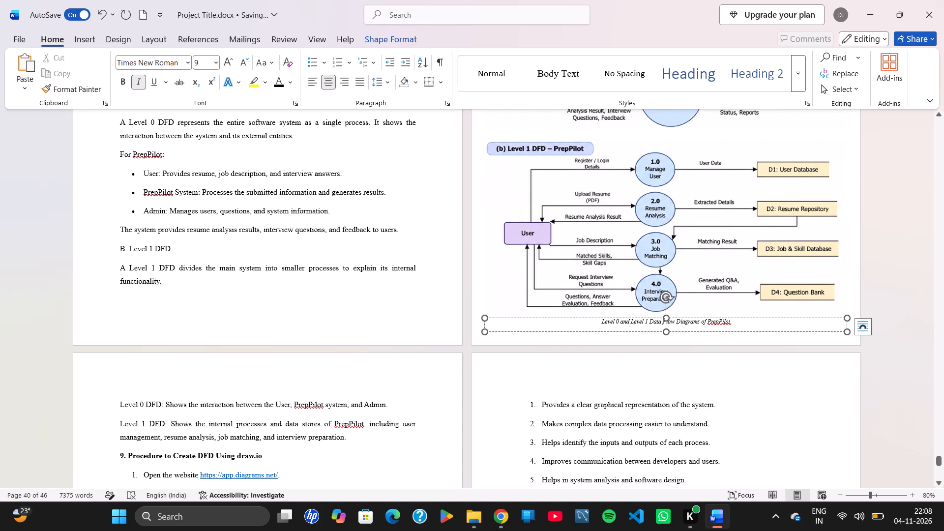
key("ctrl+a")
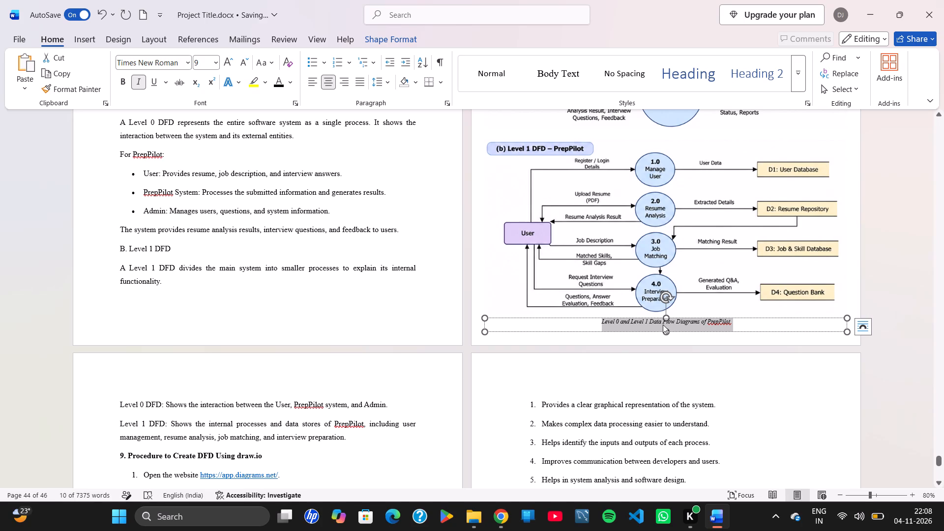
key("ctrl+bracketright")
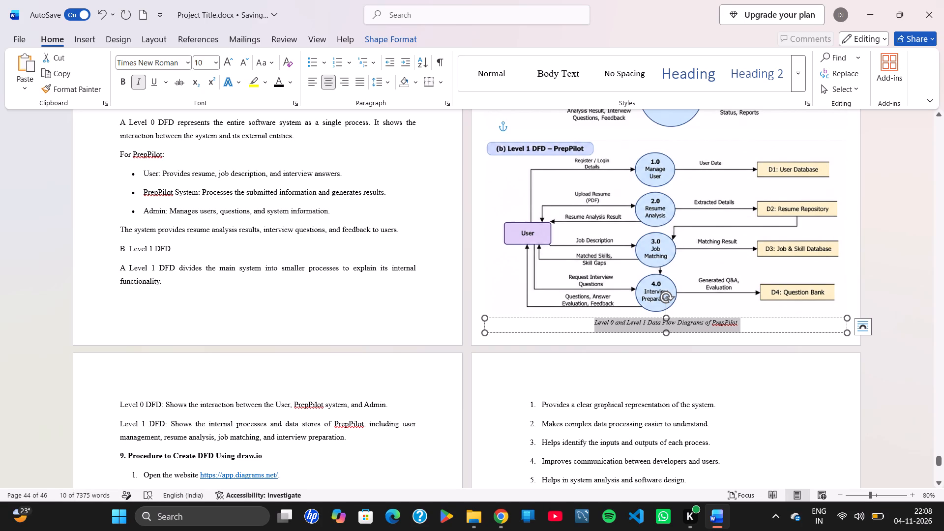
left_click(905, 380)
Remove the number "9." from the heading "Procedure to Create DFD Using draw.io".
scroll(651, 351, "down", 1)
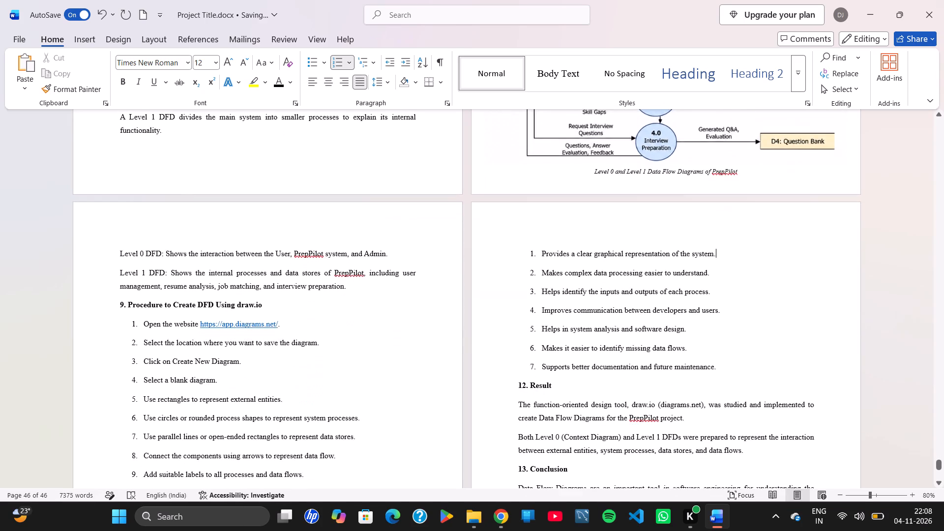
scroll(651, 351, "down", 1)
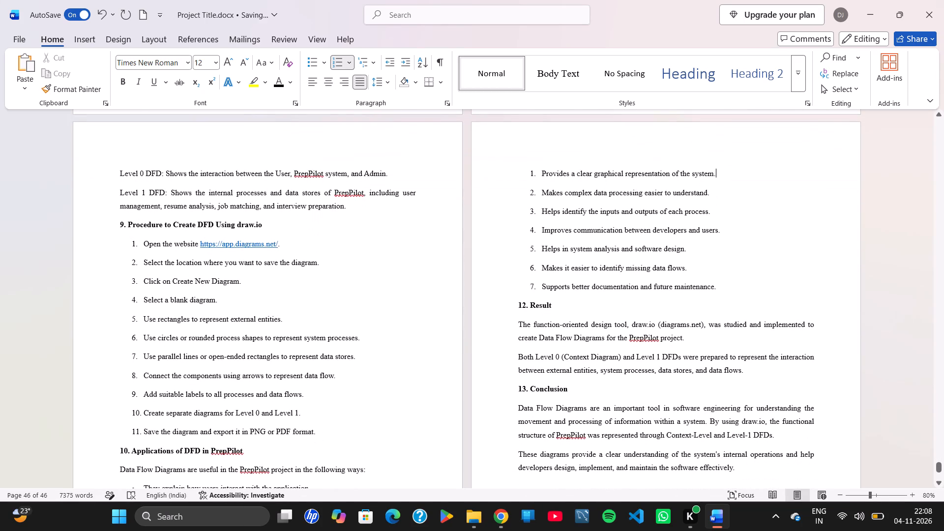
scroll(270, 200, "down", 1)
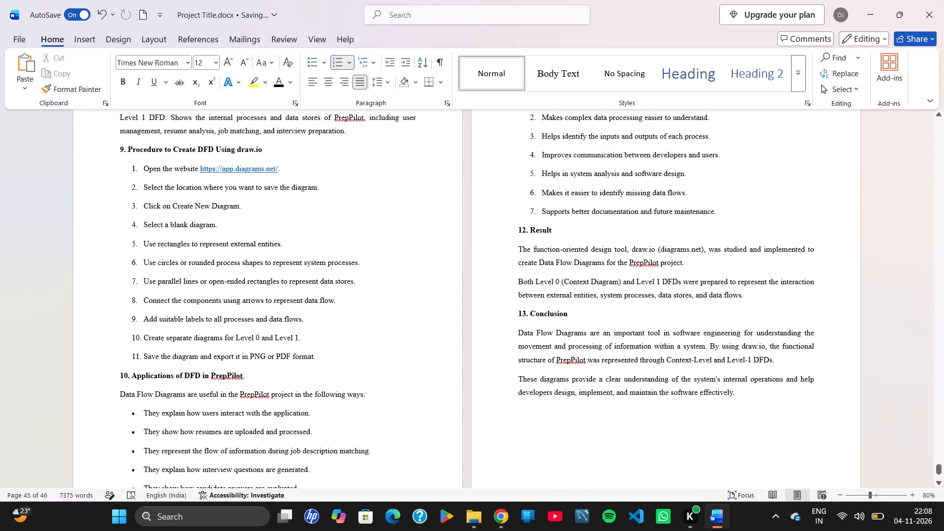
left_click(127, 147)
key("BackSpace")
key("BackSpace")
key("BackSpace")
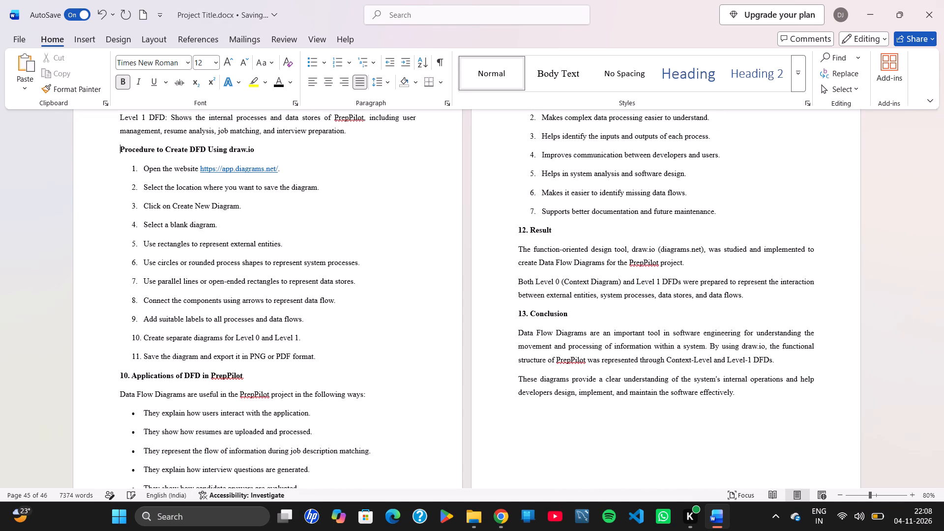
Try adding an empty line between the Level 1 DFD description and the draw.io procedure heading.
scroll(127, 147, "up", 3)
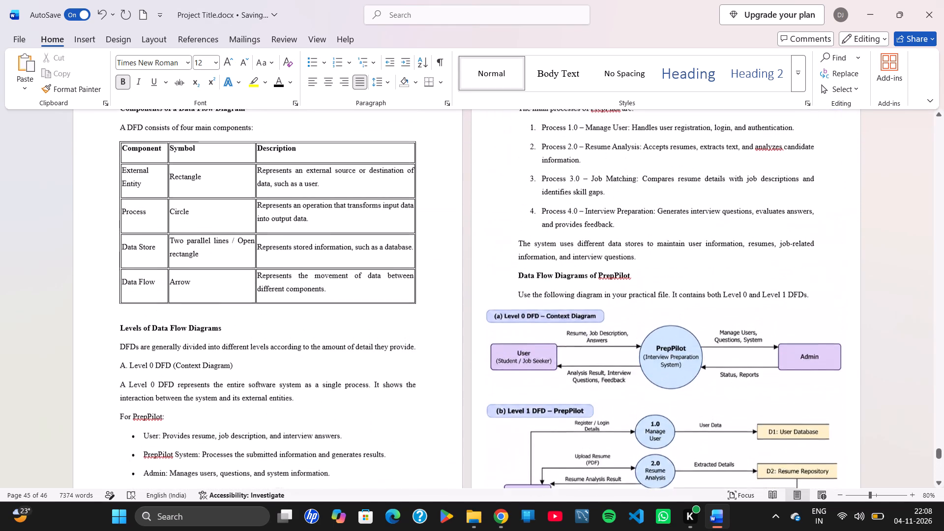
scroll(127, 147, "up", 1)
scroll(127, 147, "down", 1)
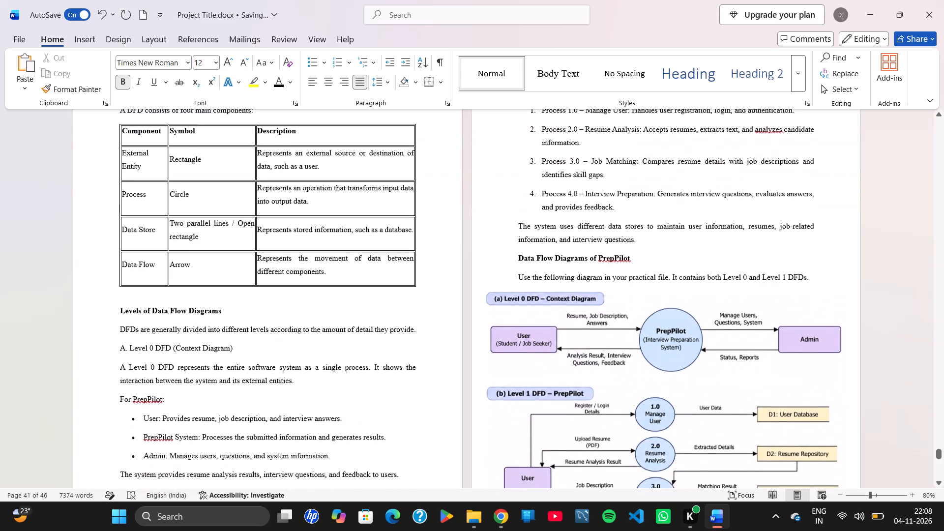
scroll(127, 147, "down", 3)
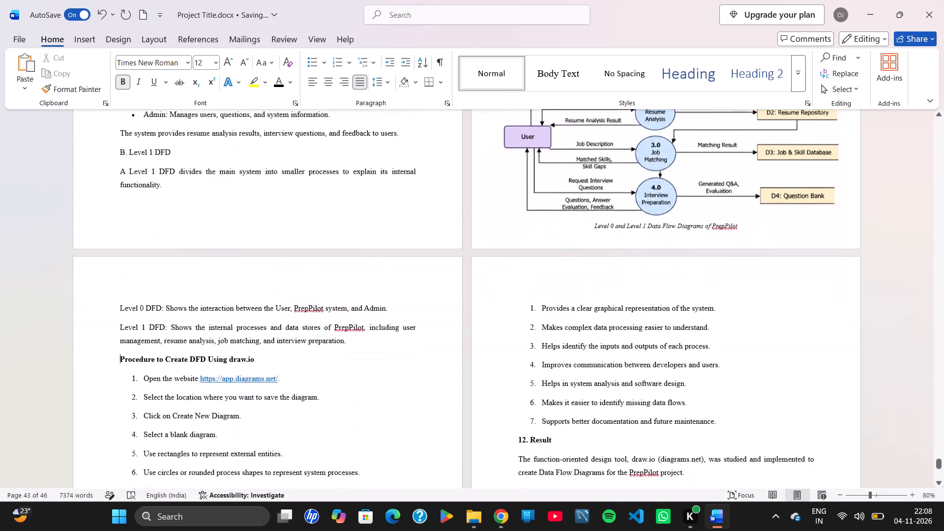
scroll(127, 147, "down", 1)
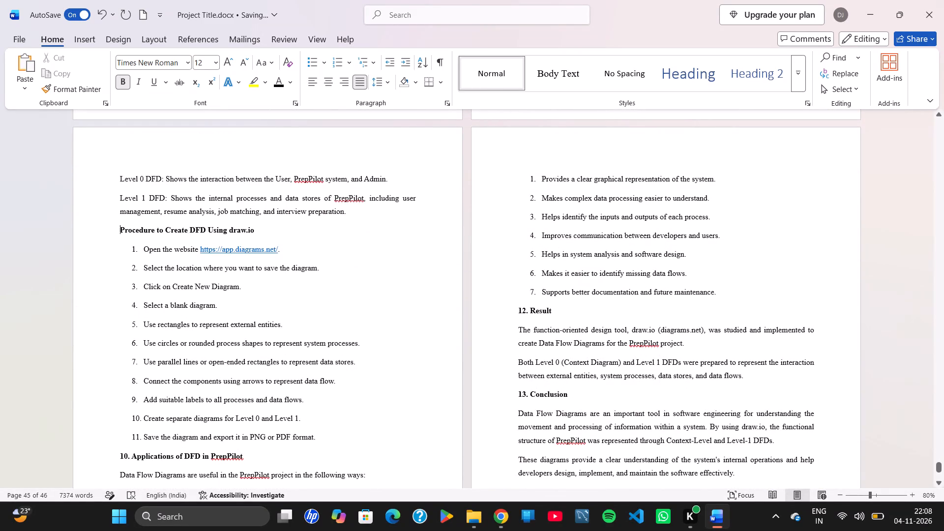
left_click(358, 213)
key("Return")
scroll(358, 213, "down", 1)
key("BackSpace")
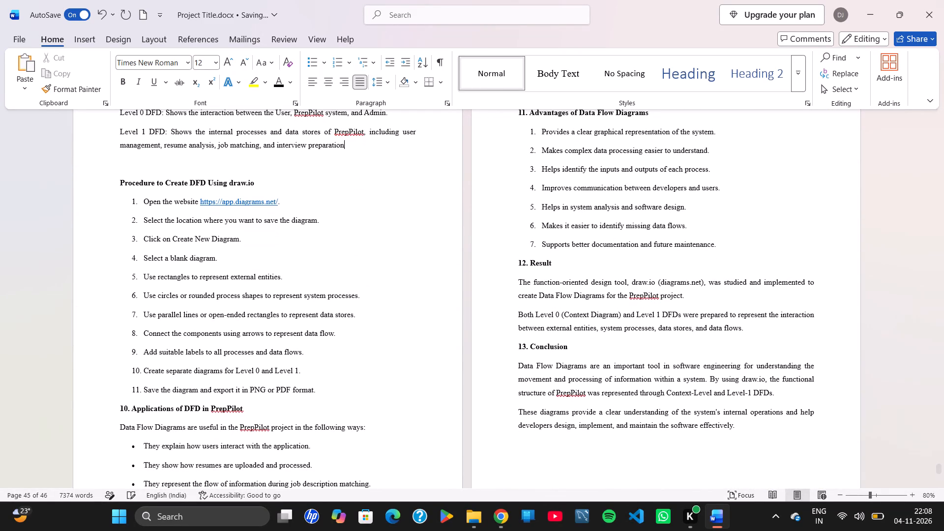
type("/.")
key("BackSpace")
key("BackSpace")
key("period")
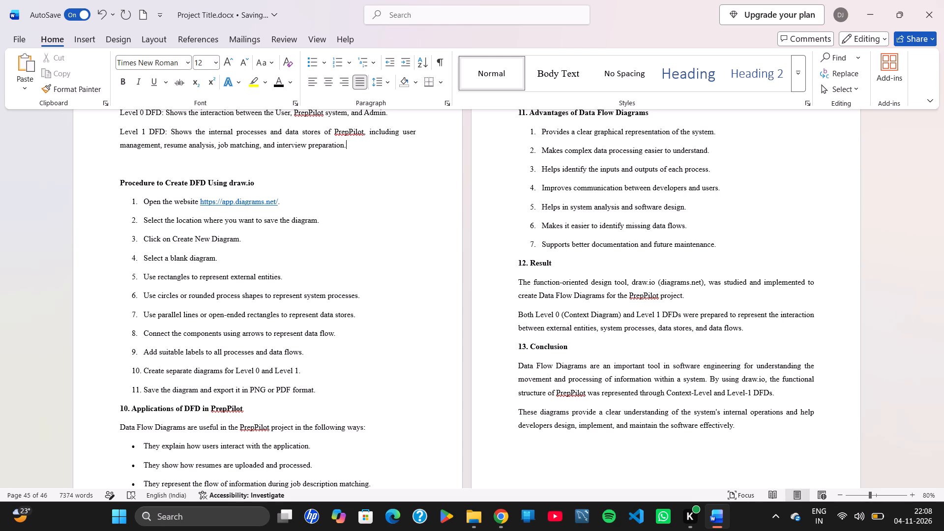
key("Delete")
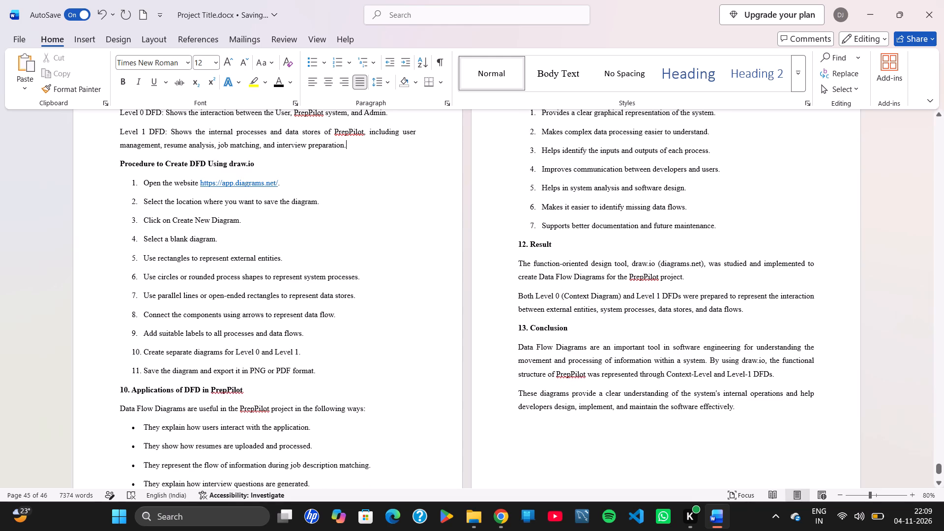
Remove the number "10." from the heading "Applications of DFD in PrepPilot", keeping it as a separate unnumbered line flush with the left margin.
scroll(304, 232, "down", 2)
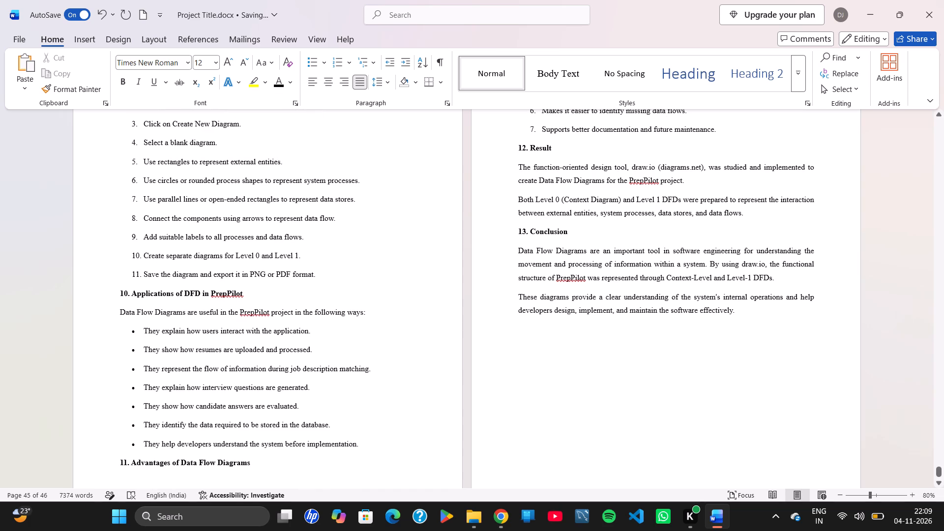
left_click(130, 296)
key("BackSpace")
key("BackSpace")
key("BackSpace")
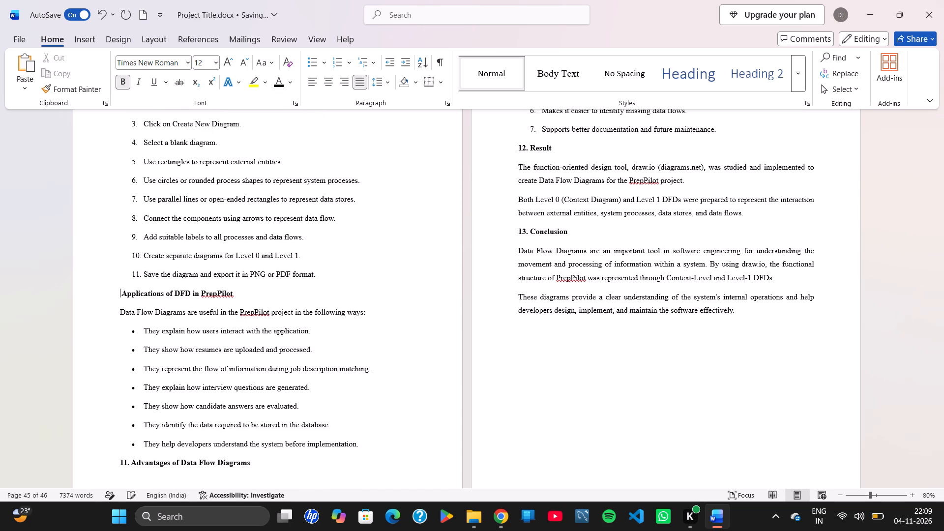
key("BackSpace")
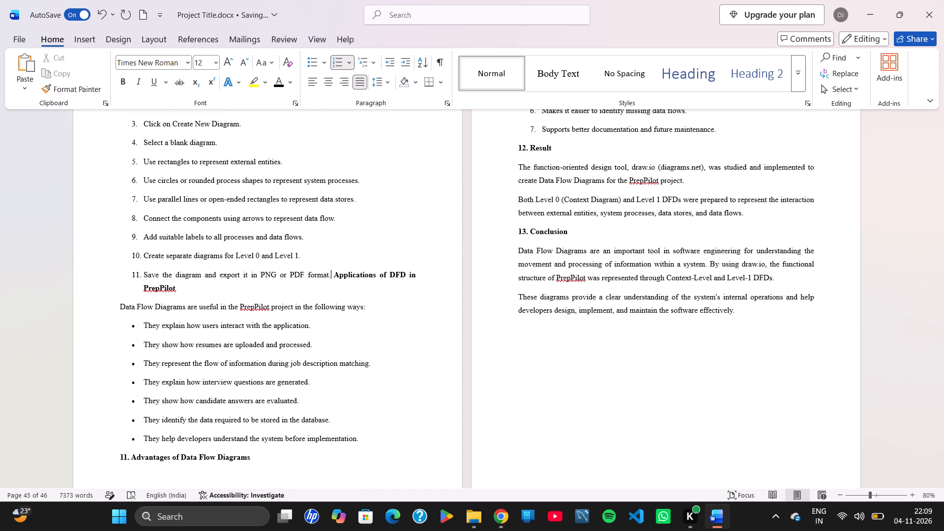
key("Return")
key("BackSpace")
key("BackSpace")
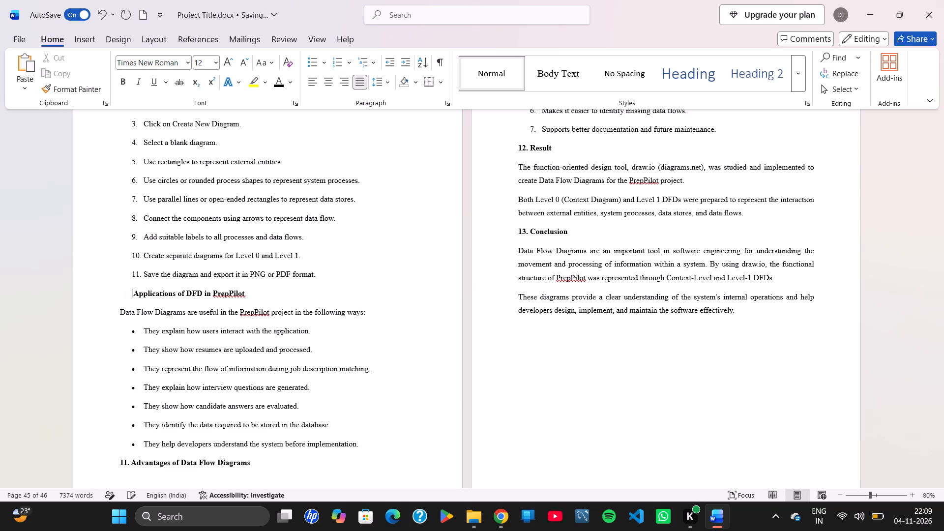
key("BackSpace")
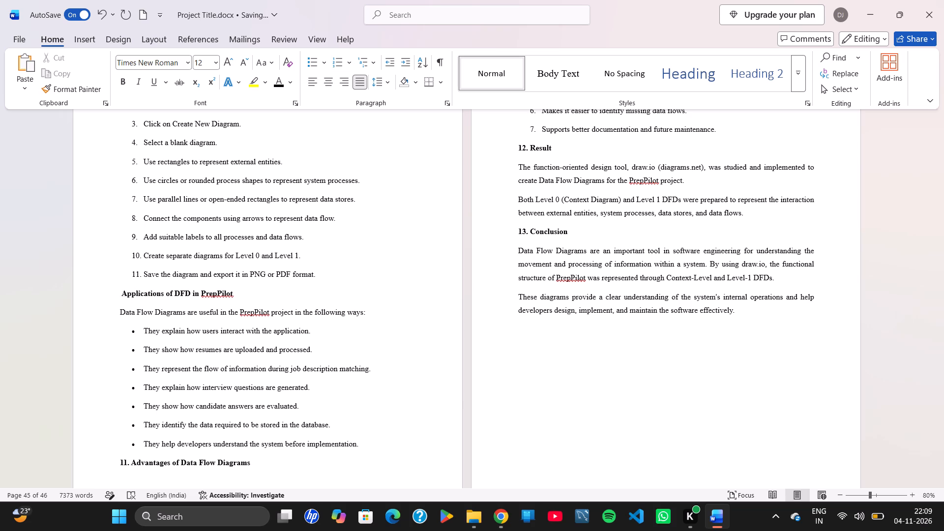
key("Delete")
key("BackSpace")
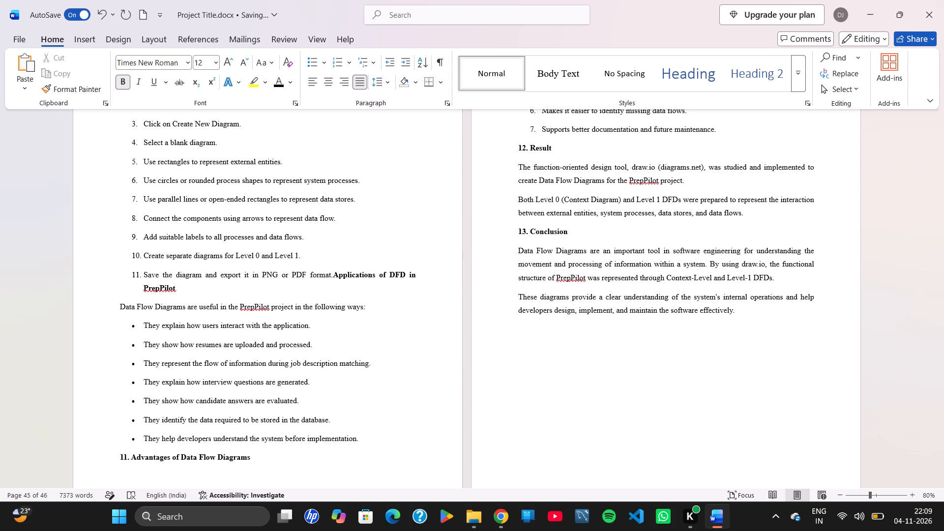
key("Return")
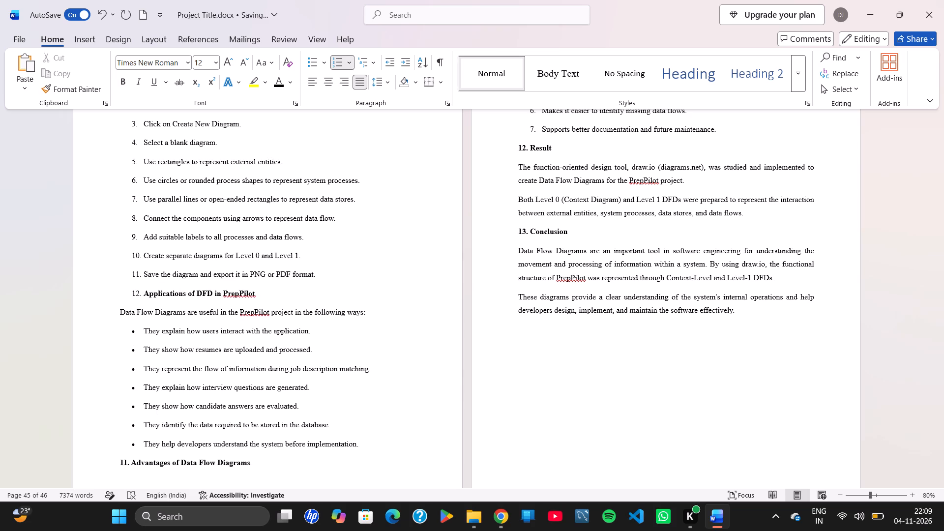
key("BackSpace")
key("BackSpace")
key("BackSpace")
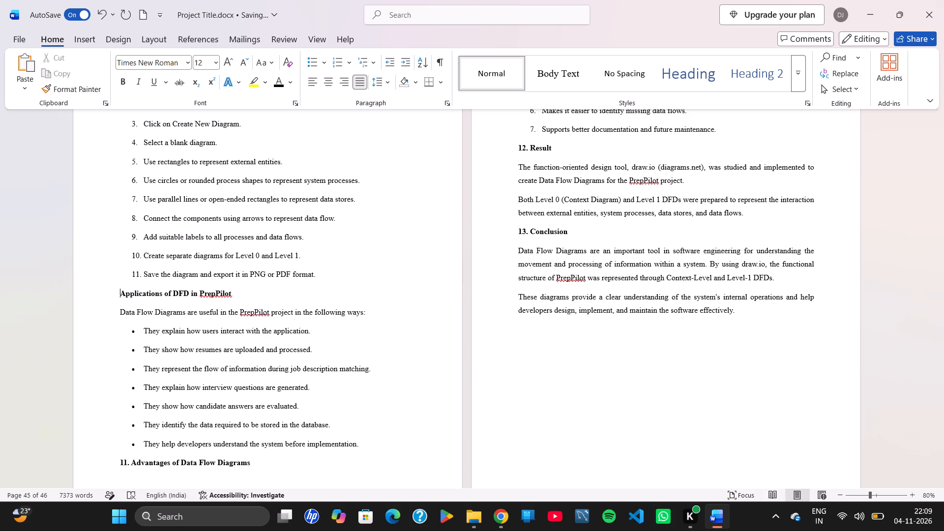
Remove the number "11." from the heading "Advantages of Data Flow Diagrams" and move the heading onto the next page above its list.
scroll(130, 296, "down", 1)
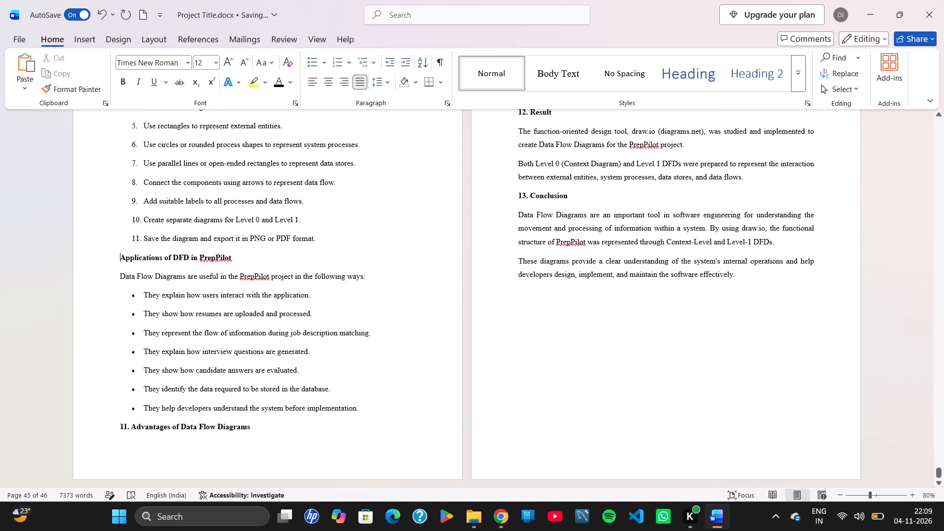
left_click_drag(130, 427, 118, 427)
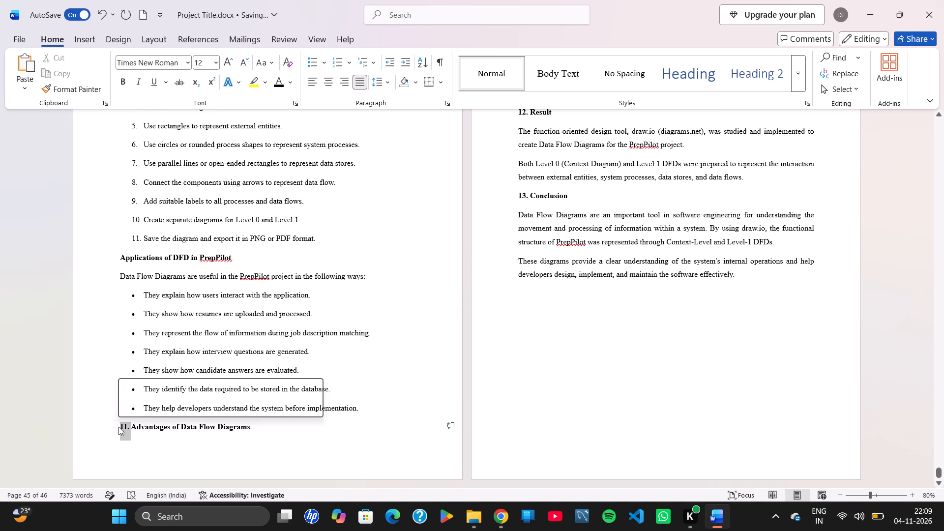
key("BackSpace")
key("Return")
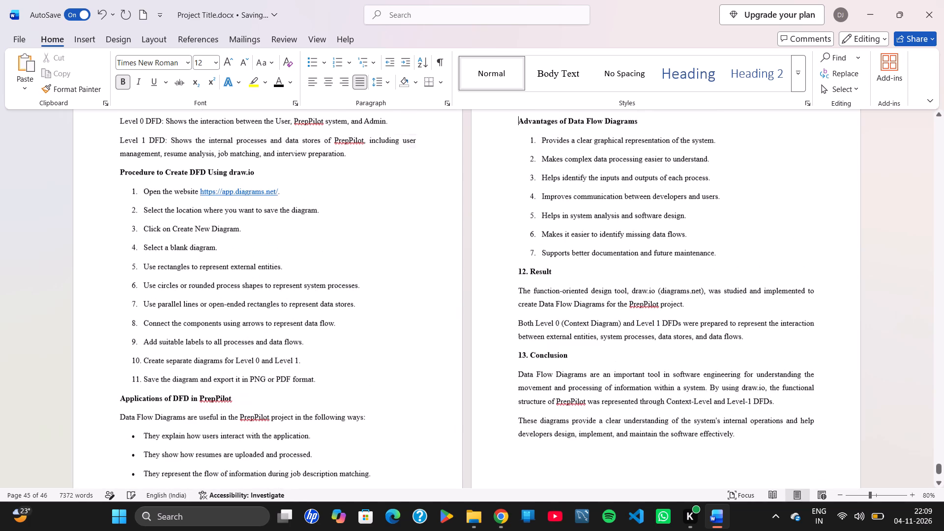
scroll(118, 427, "up", 1)
scroll(347, 530, "down", 1)
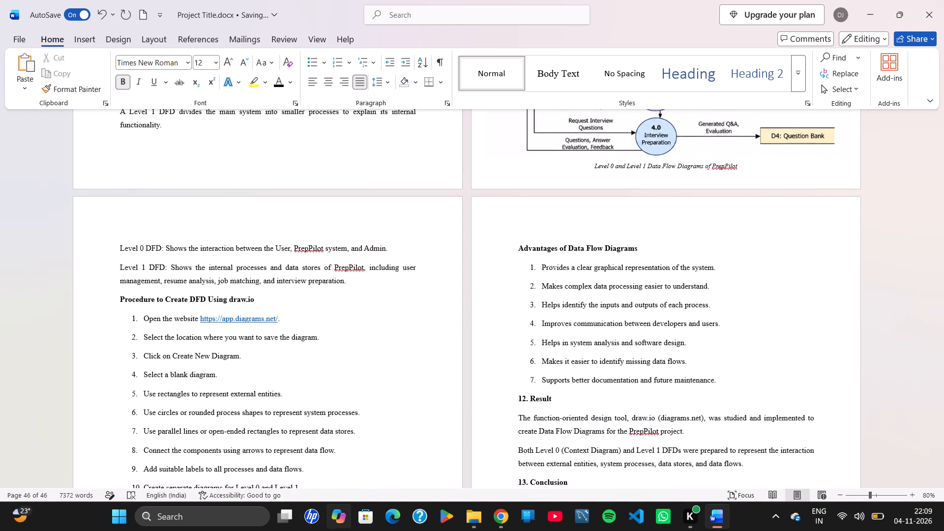
Remove the numbers "12." and "13." from the headings "Result" and "Conclusion".
scroll(347, 530, "down", 1)
scroll(741, 394, "down", 2)
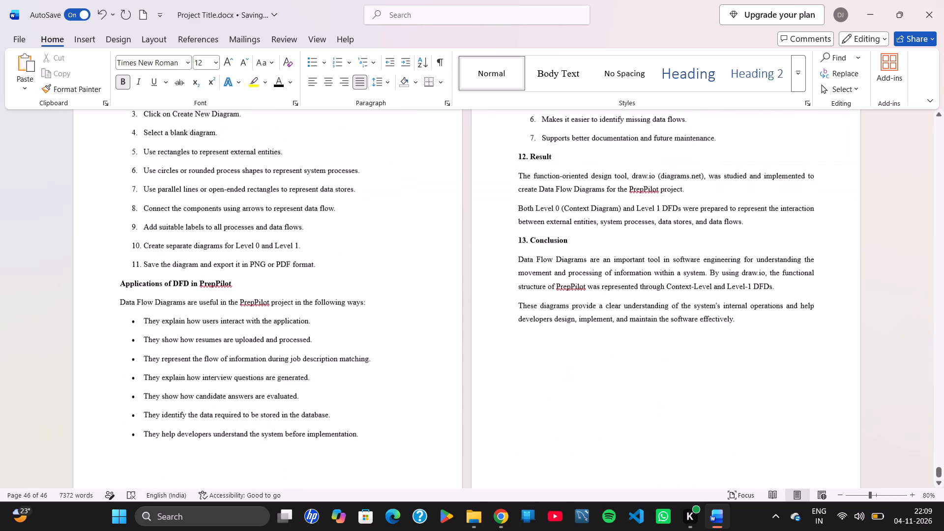
scroll(741, 394, "down", 1)
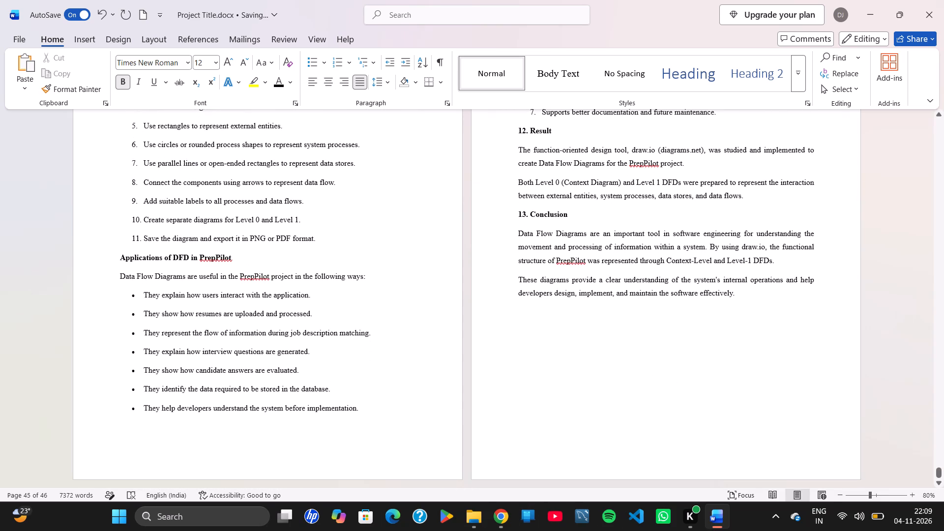
scroll(741, 394, "up", 1)
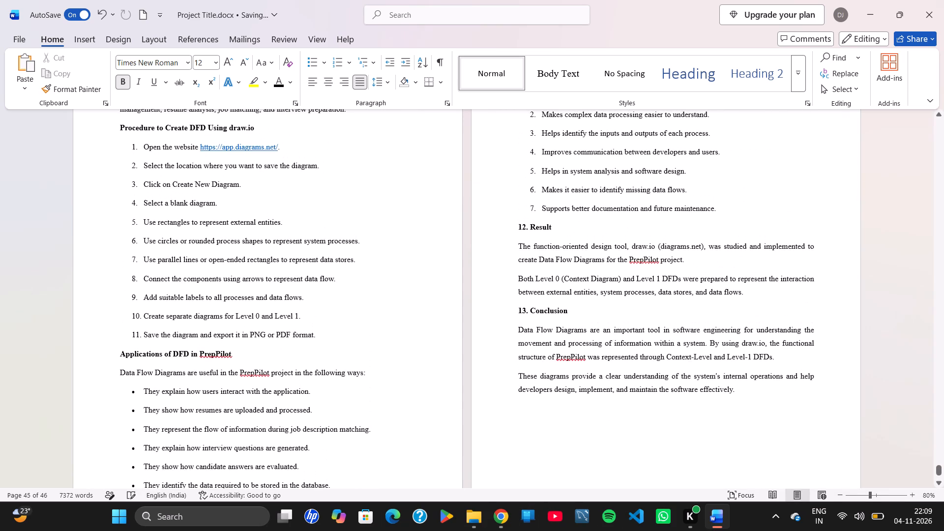
left_click_drag(530, 226, 512, 226)
key("BackSpace")
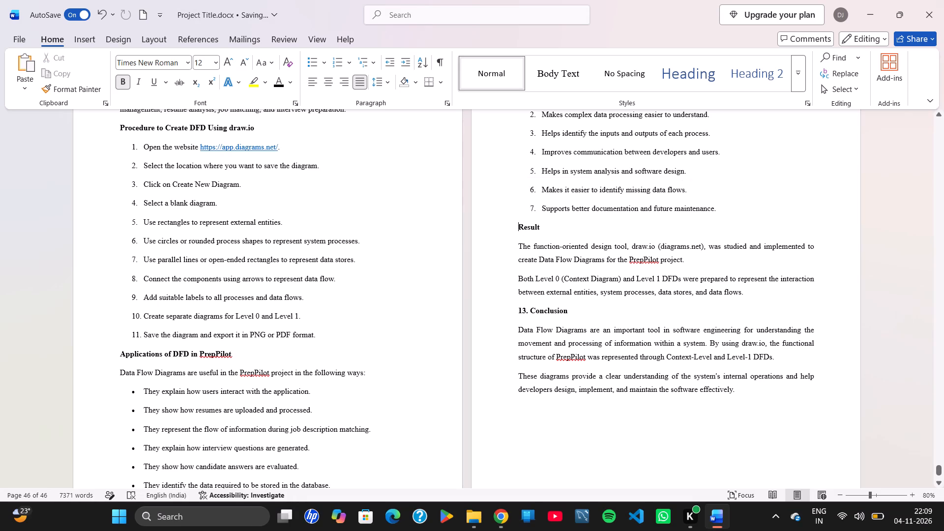
left_click_drag(530, 309, 510, 309)
key("BackSpace")
Copy the heading "Conclusion" and delete it from above the paragraph beginning "Data Flow Diagrams are an important tool".
left_click_drag(559, 310, 519, 312)
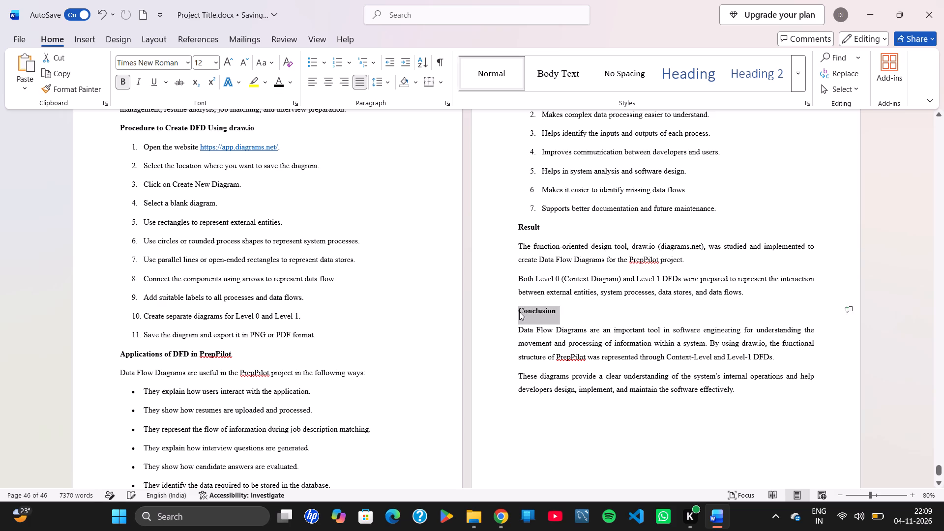
key("ctrl+c")
key("BackSpace")
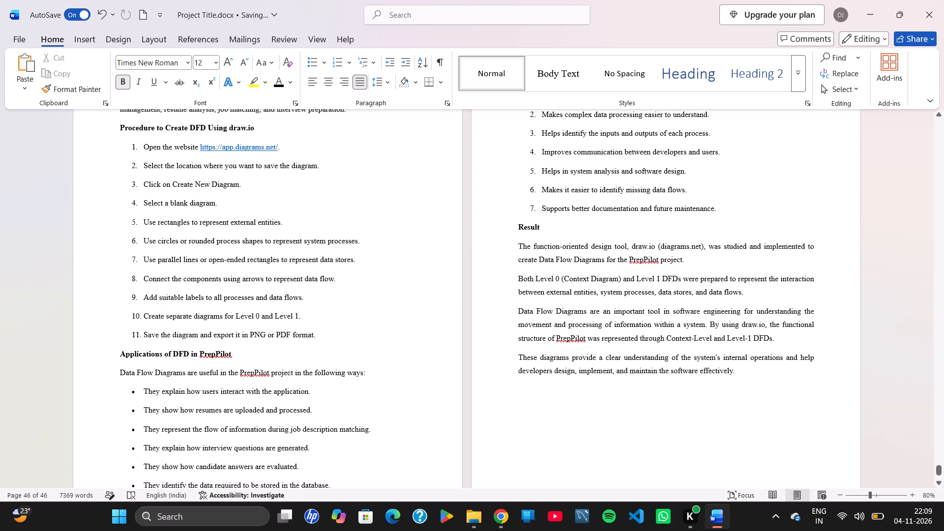
Delete the heading "Result" below the advantages list, leaving an empty unnumbered line flush with the left margin in its place.
left_click_drag(544, 225, 522, 225)
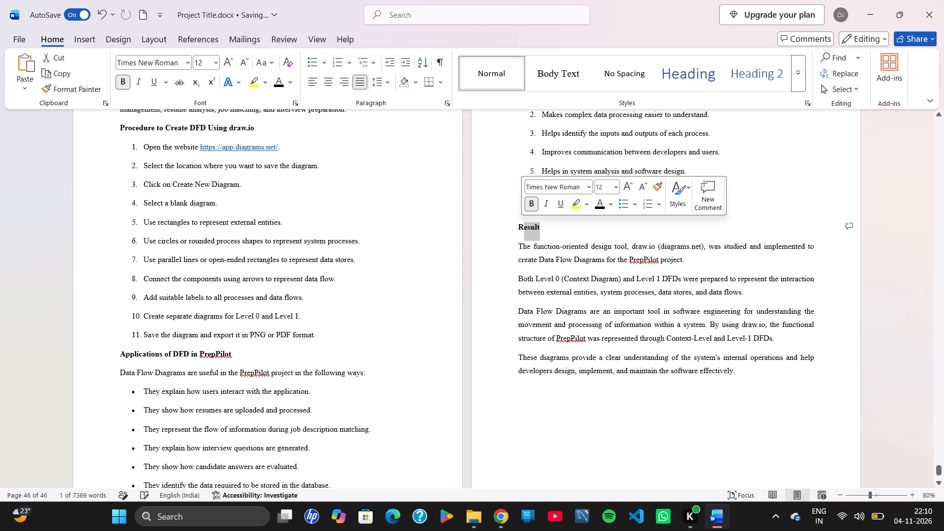
key("BackSpace")
key("BackSpace")
key("ctrl+v")
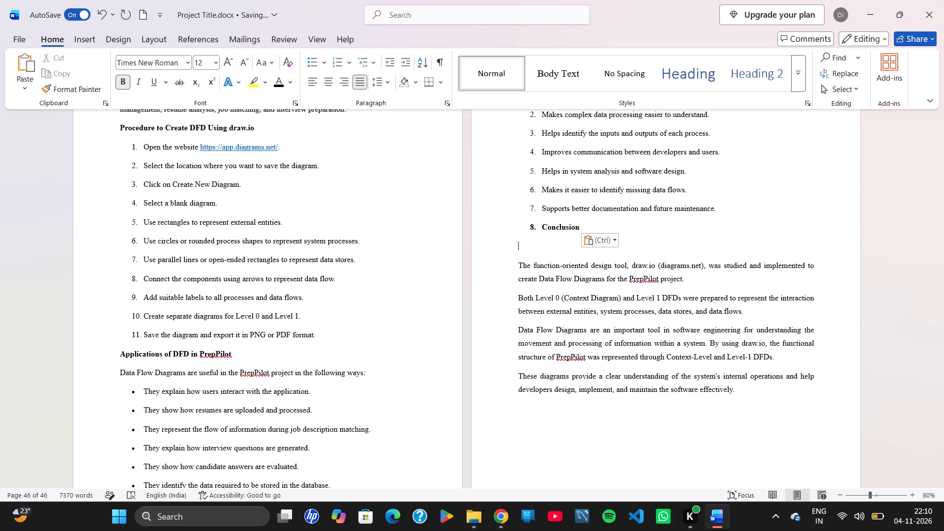
key("ctrl+z")
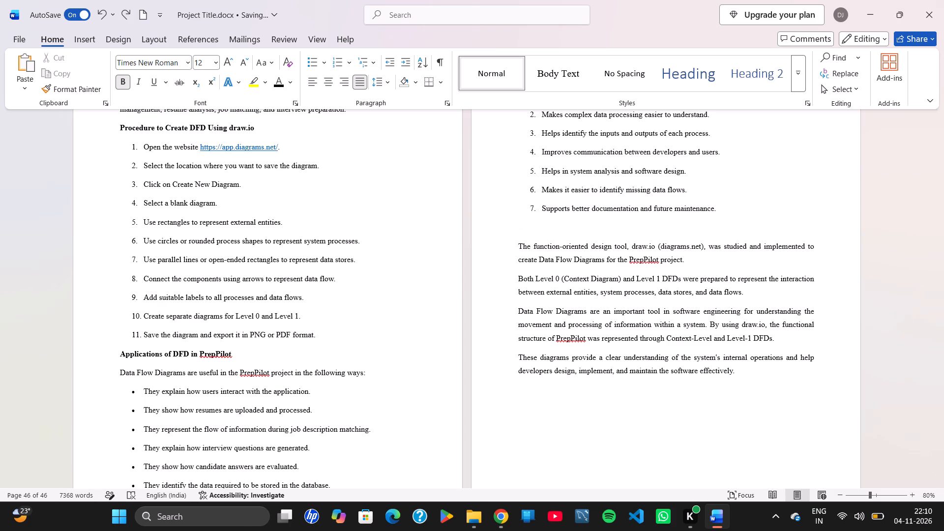
key("BackSpace")
key("Return")
key("BackSpace")
key("BackSpace")
key("BackSpace")
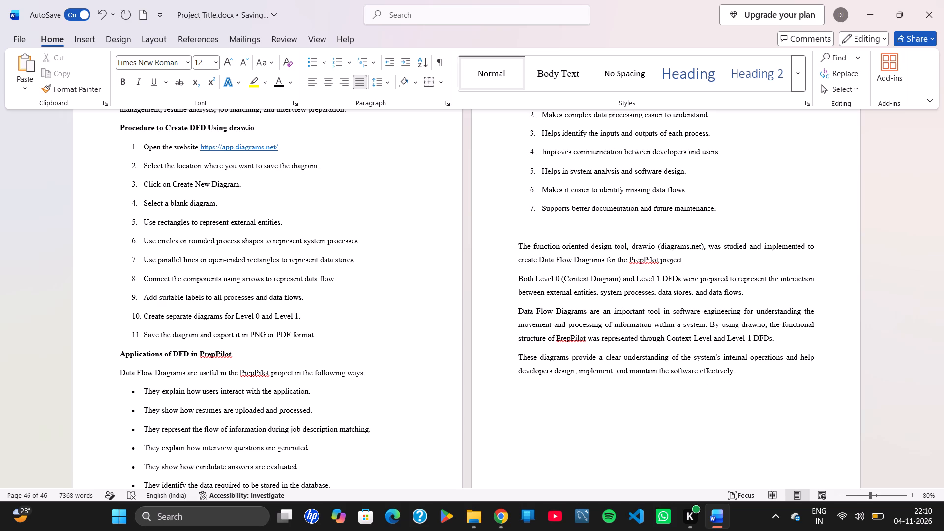
Paste the heading "Conclusion" on the empty line, make it unnumbered and flush left, and remove the blank line beneath it.
key("ctrl+v")
left_click(538, 227)
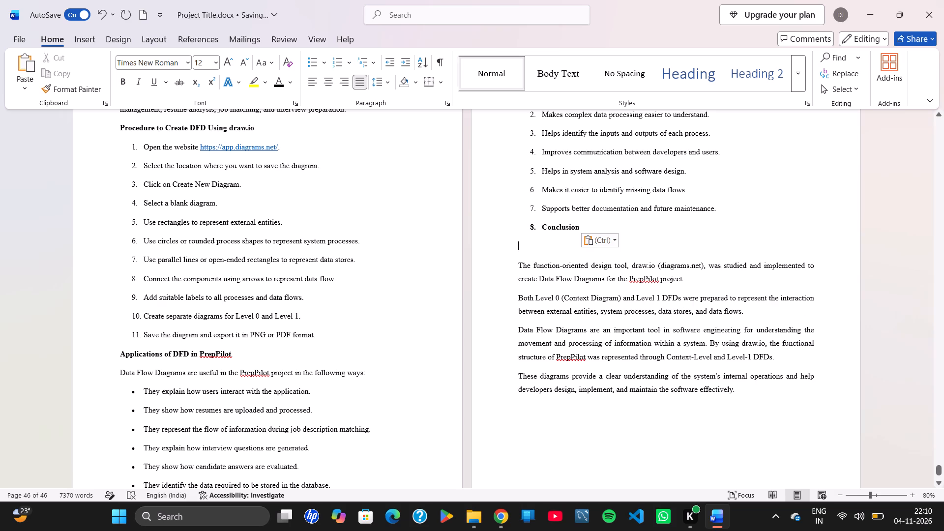
key("BackSpace")
key("BackSpace")
key("BackSpace")
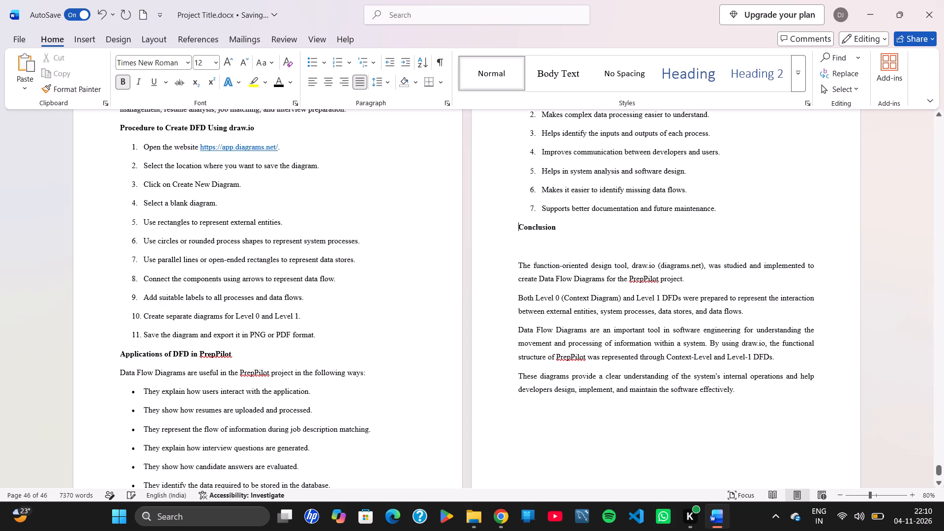
key("Down")
key("Delete")
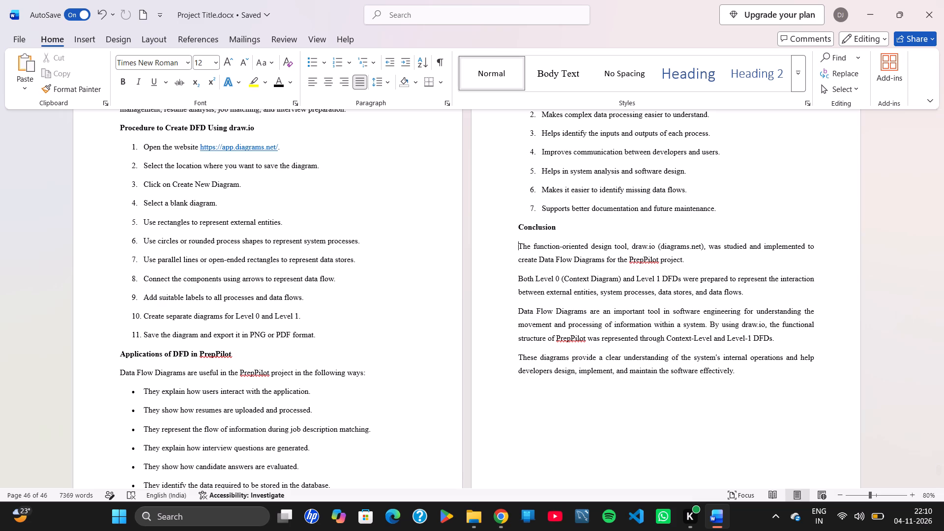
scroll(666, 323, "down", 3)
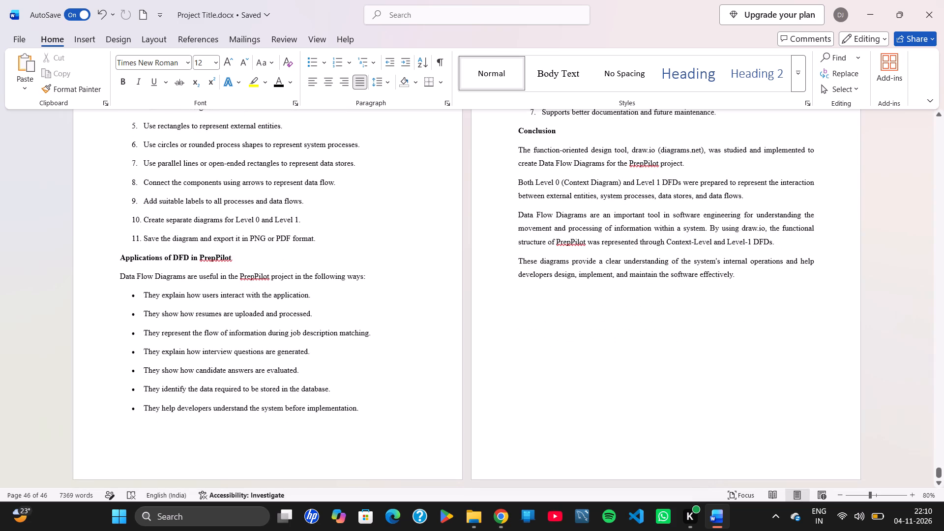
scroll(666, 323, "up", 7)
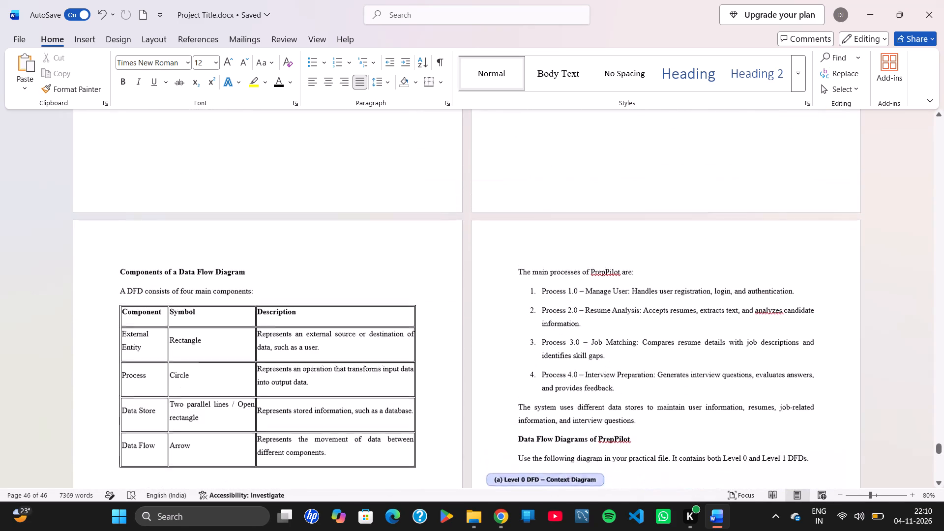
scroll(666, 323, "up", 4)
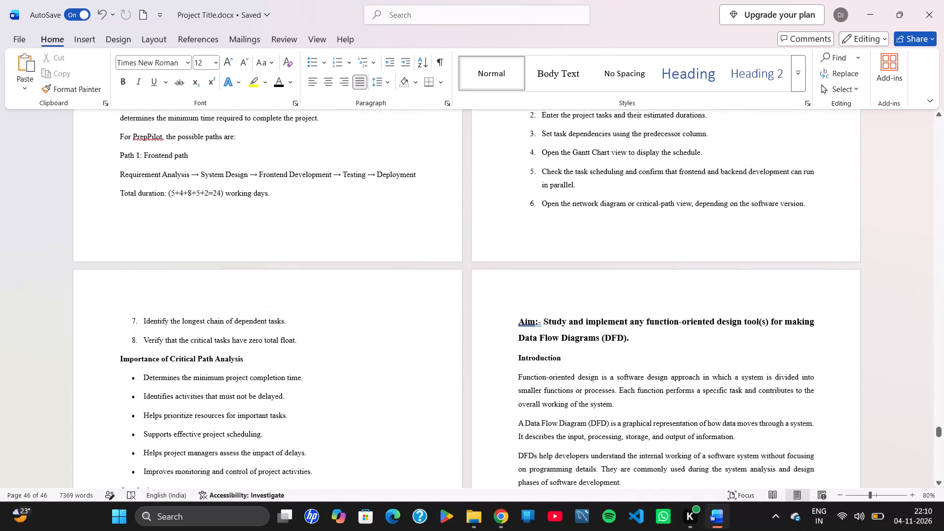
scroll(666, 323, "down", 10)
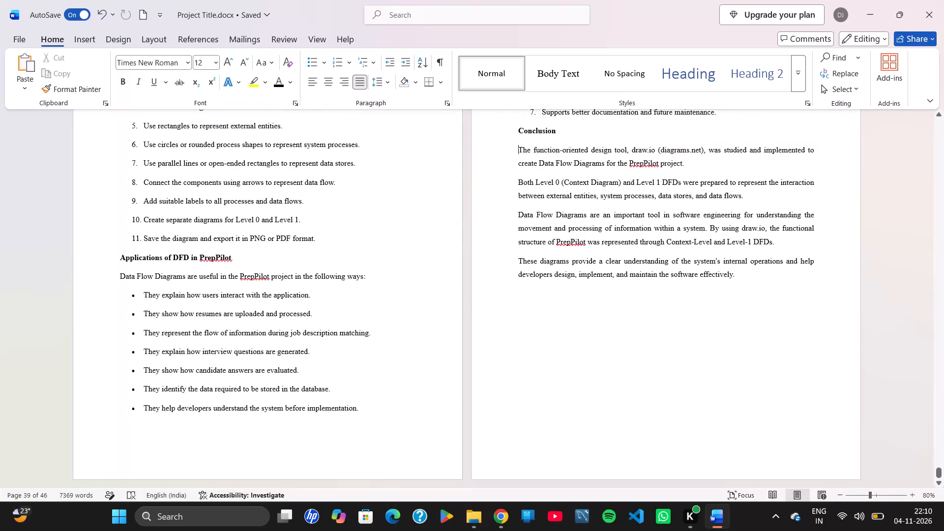
In Chrome, open the Department Elective Choice Performa form in a new tab and follow its link to the 5th semester core subjects syllabus.
key("alt+Tab")
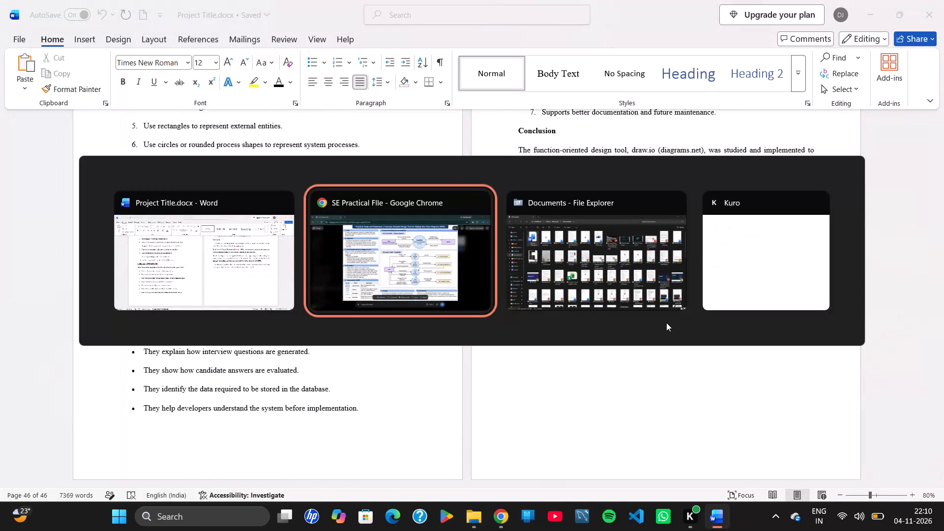
left_click(183, 6)
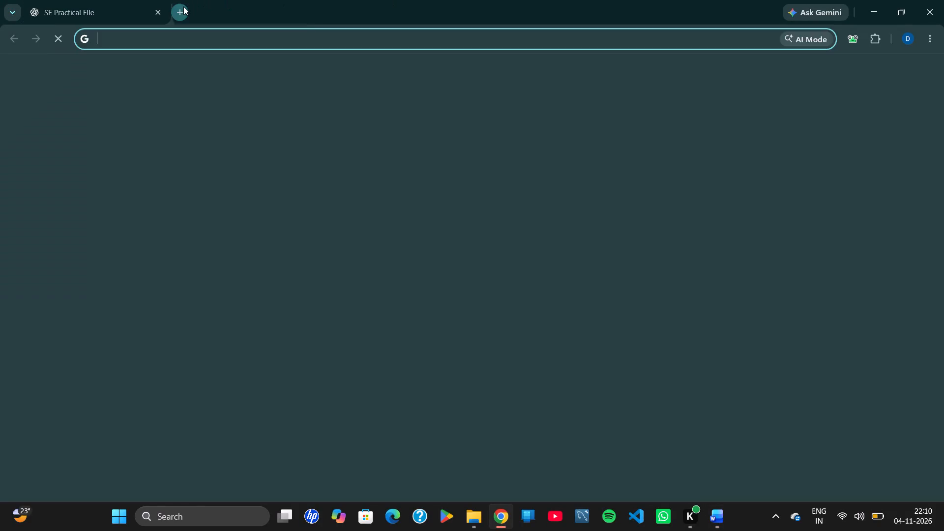
key("e")
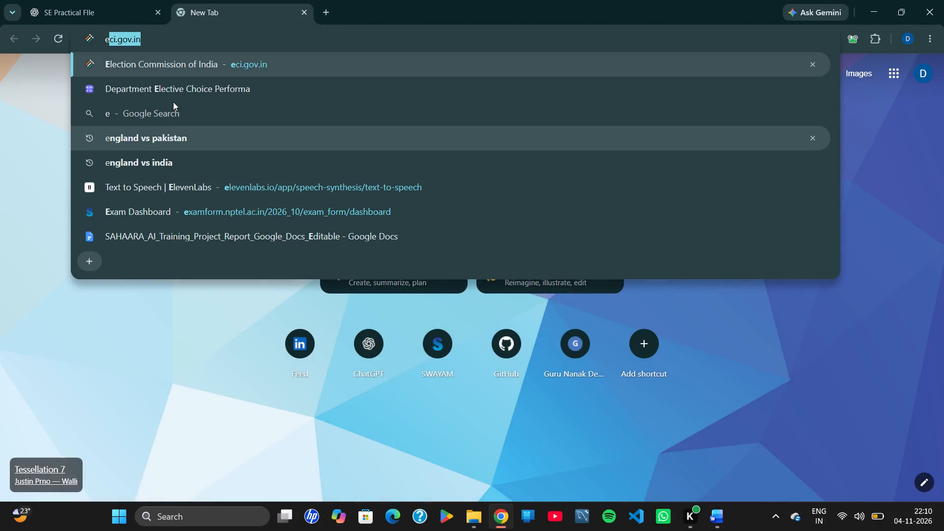
left_click(177, 90)
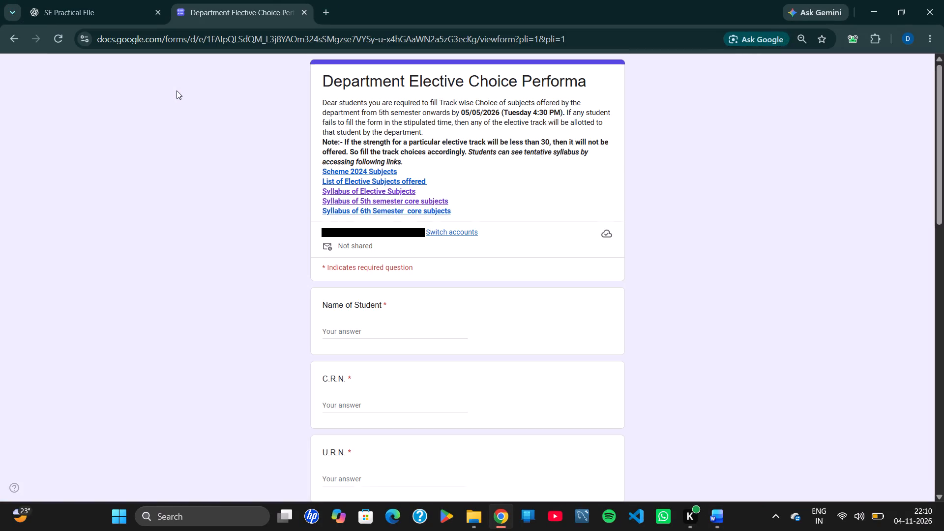
left_click(371, 198)
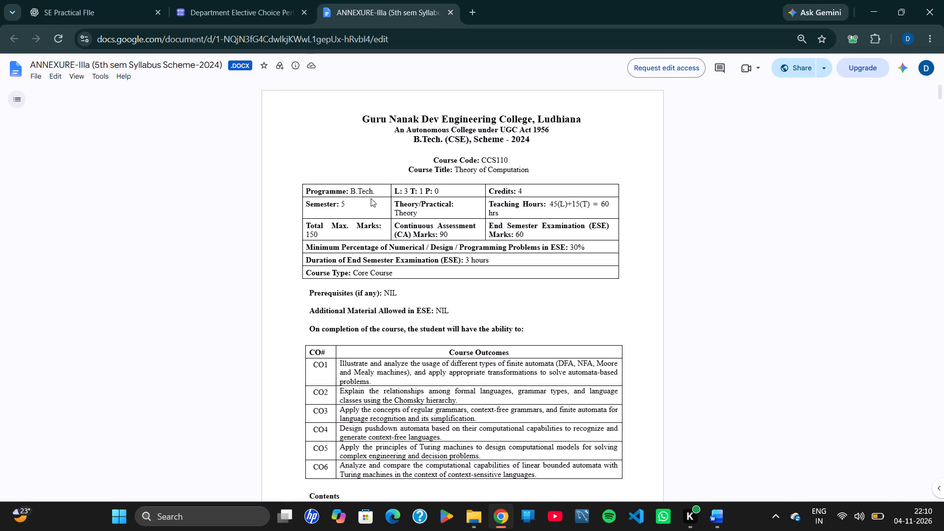
Copy the title of Software Engineering experiment 10, on creating an ER diagram, from the syllabus and switch back to Project Title.docx in Word.
scroll(410, 244, "down", 4)
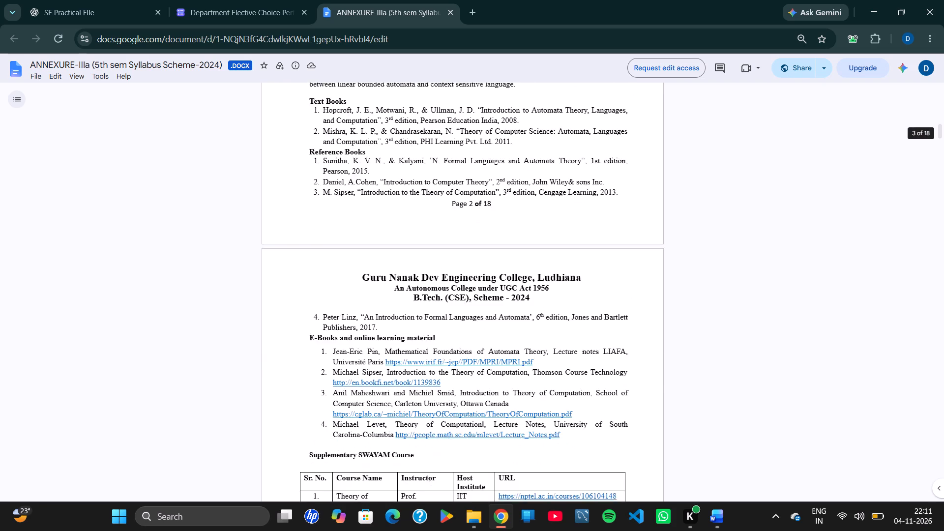
scroll(410, 244, "down", 11)
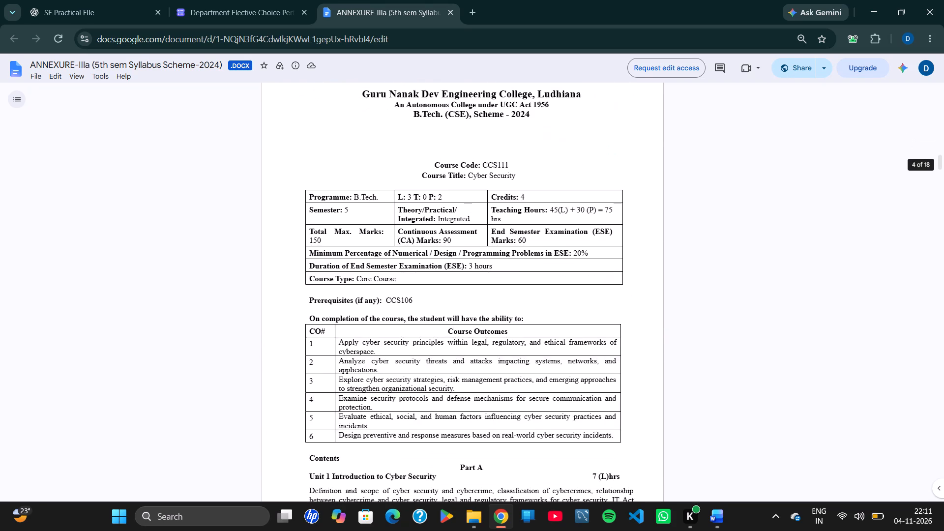
scroll(410, 244, "down", 9)
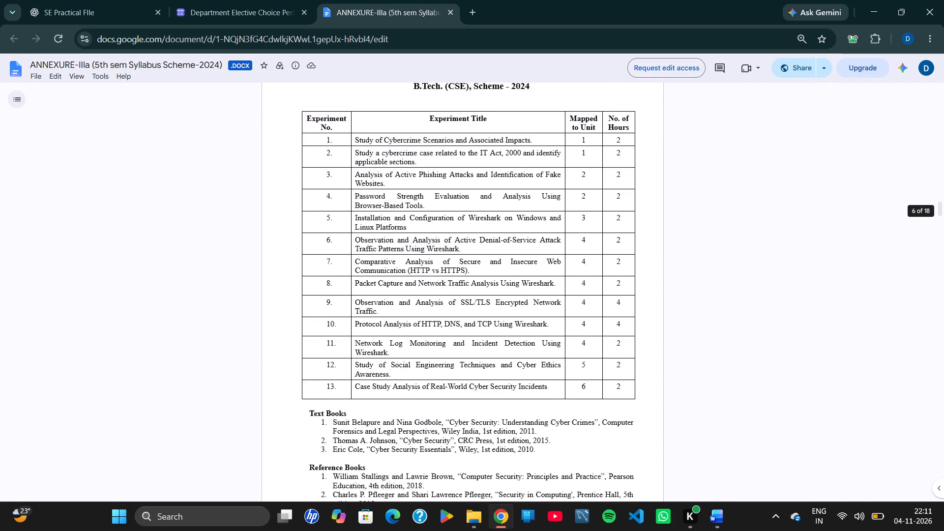
scroll(410, 244, "down", 6)
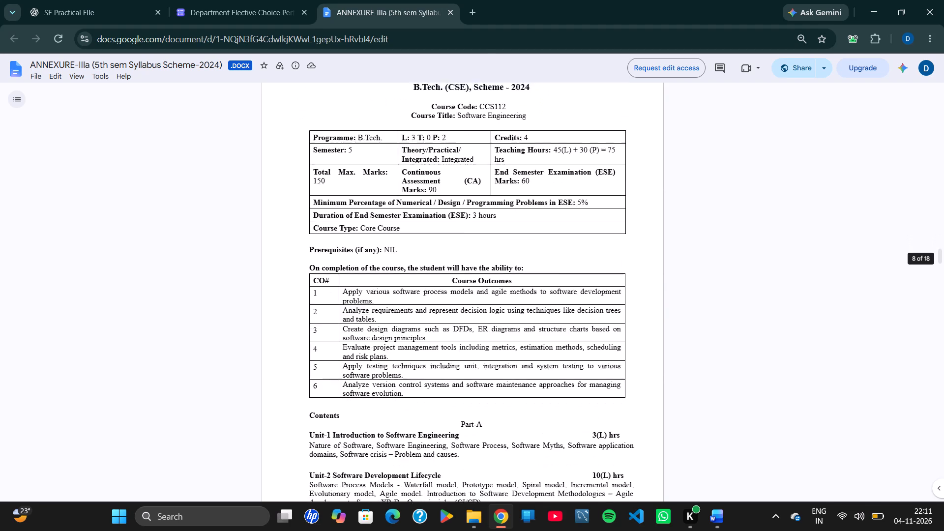
scroll(410, 244, "down", 6)
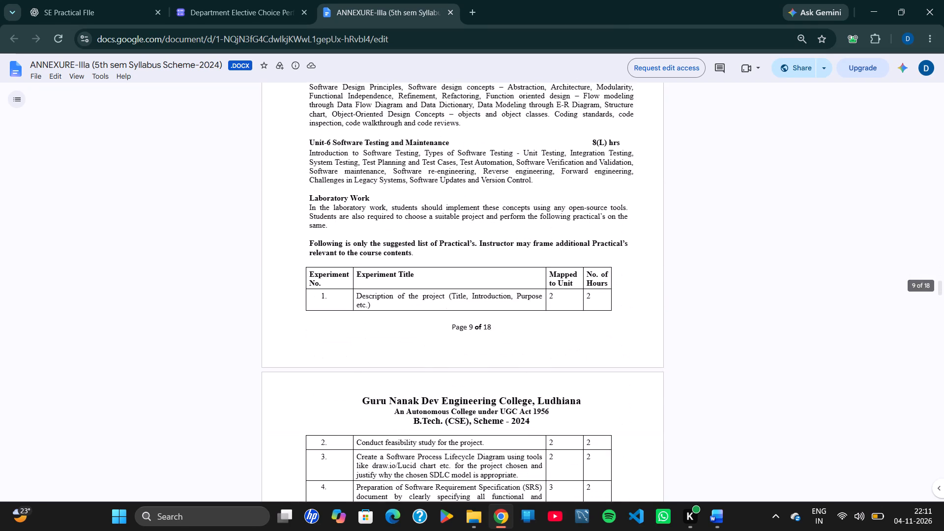
scroll(410, 244, "down", 4)
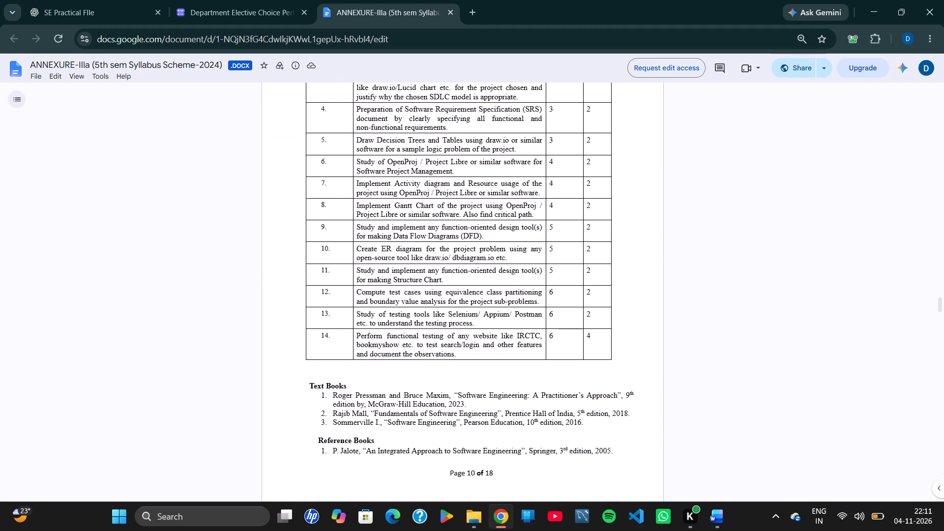
left_click_drag(507, 258, 350, 257)
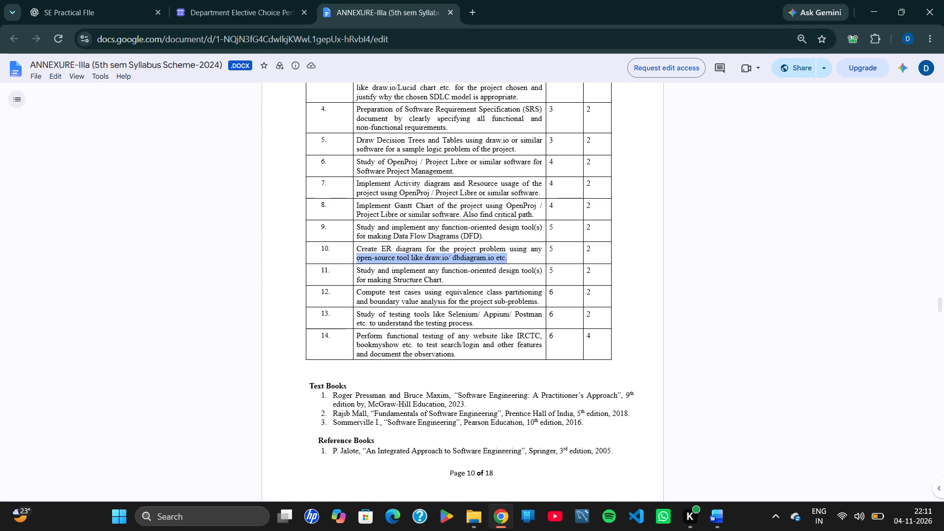
left_click_drag(350, 257, 359, 249)
key("ctrl+c")
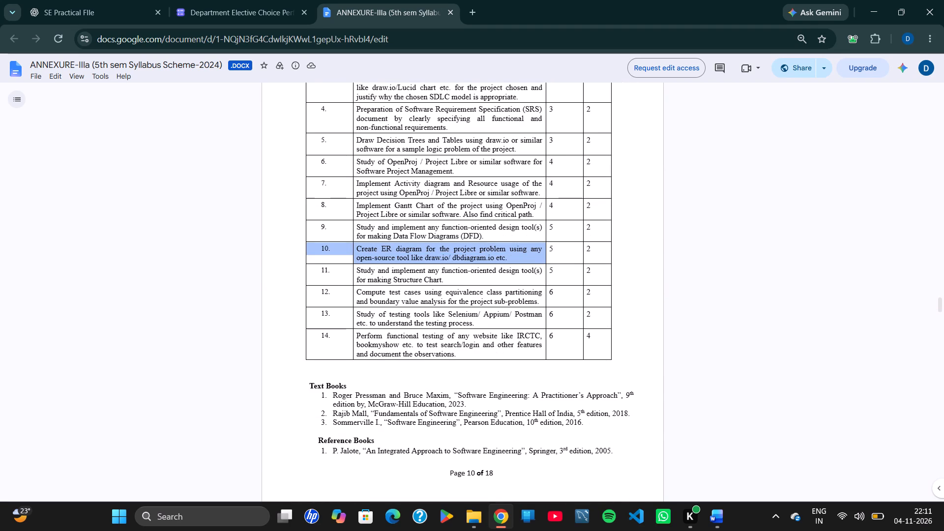
key("alt+Tab")
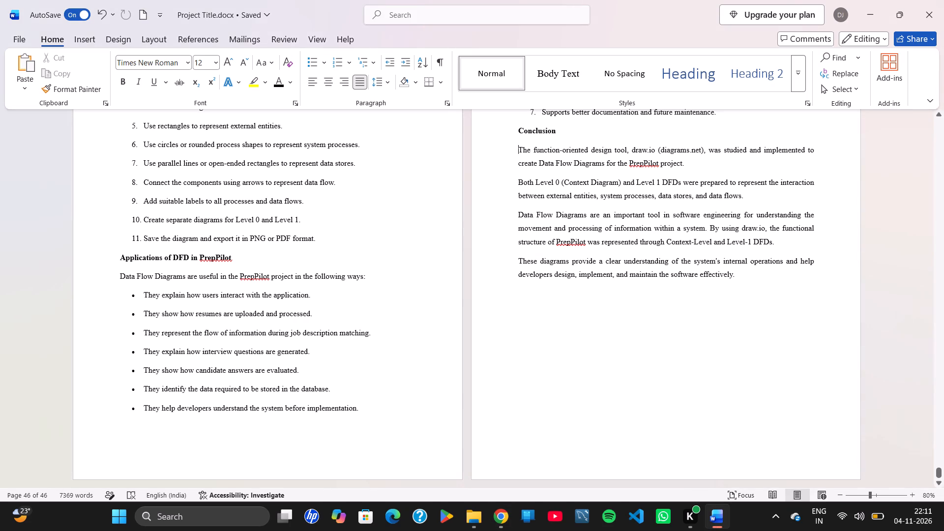
Insert blank lines after the experiment 9 conclusion until a new page begins and enter "Aim" at its top.
left_click(631, 311)
key("Return")
key("Return")
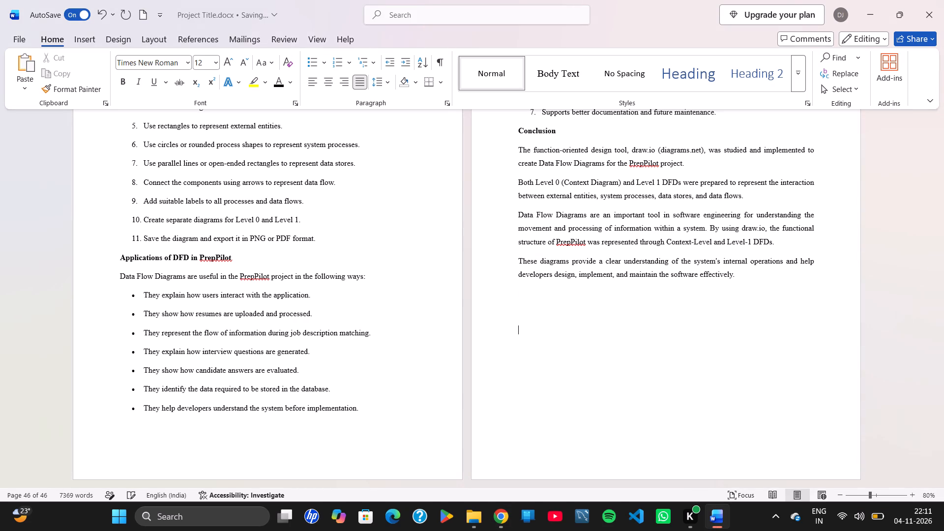
key("Return")
key("Return")
key("Return")
key("Return")
key("Return")
key("Return")
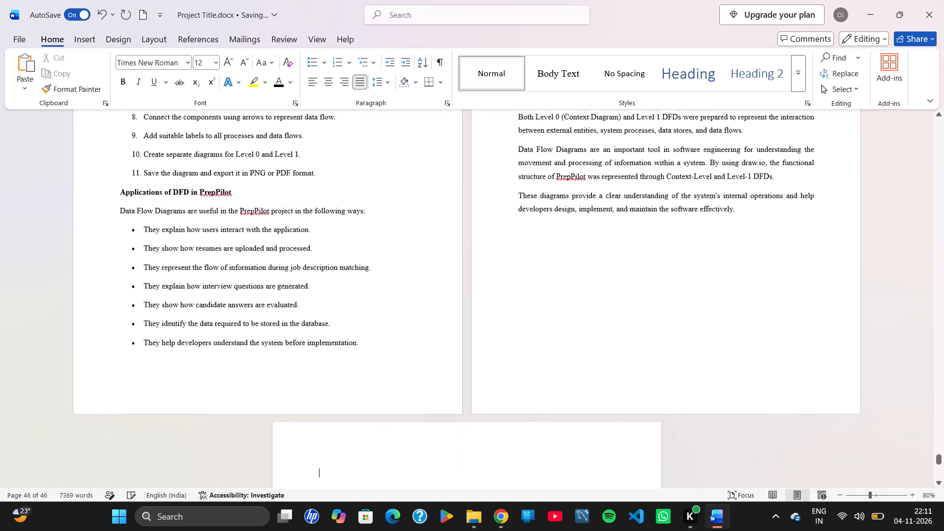
type("Aim")
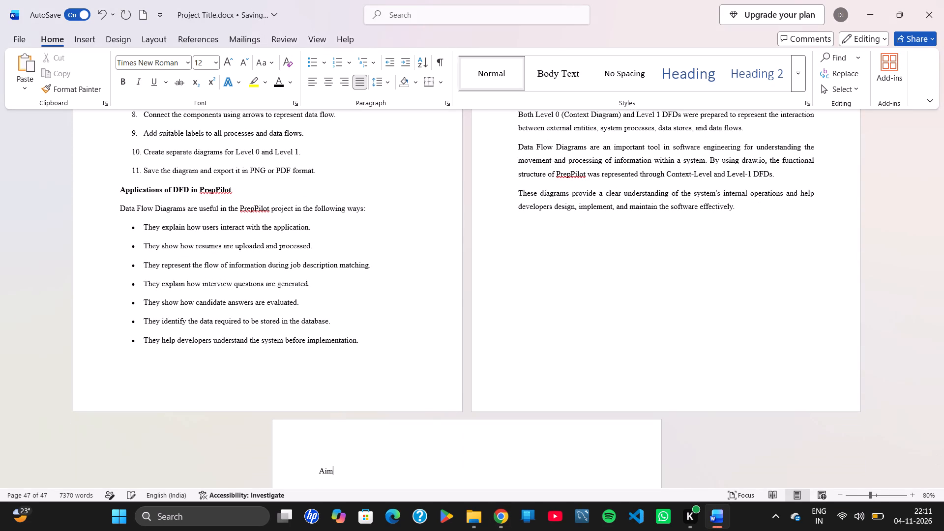
Check the aim line of the previous experiment, then complete the new one as "Aim:- " followed by the copied ER diagram title.
scroll(631, 311, "up", 2)
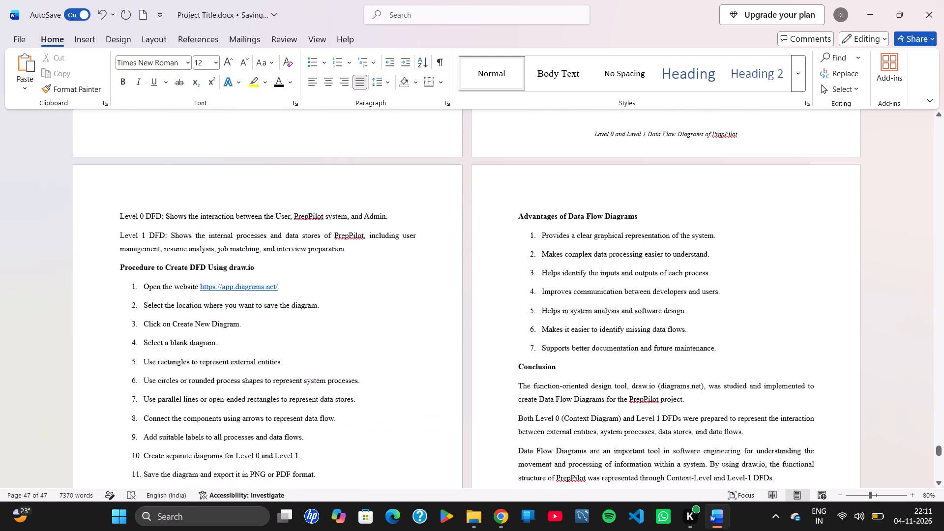
scroll(631, 311, "up", 5)
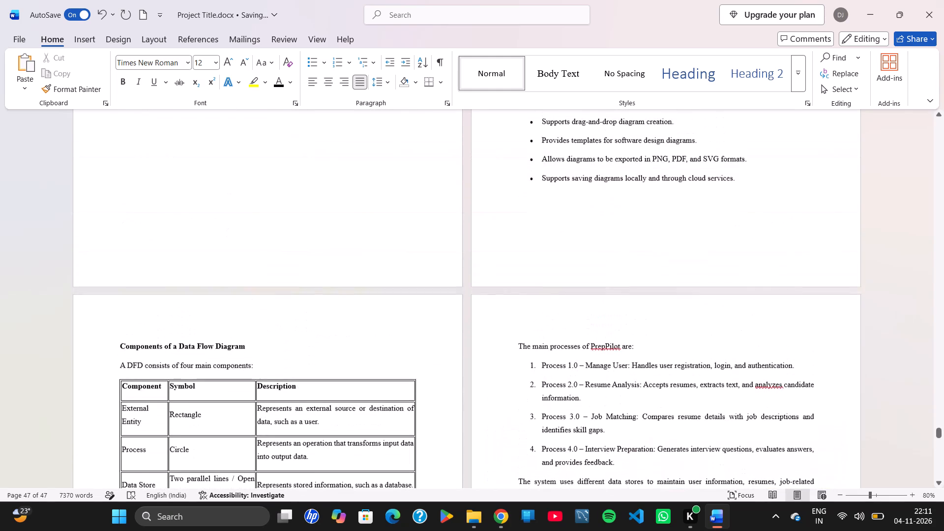
scroll(631, 311, "up", 3)
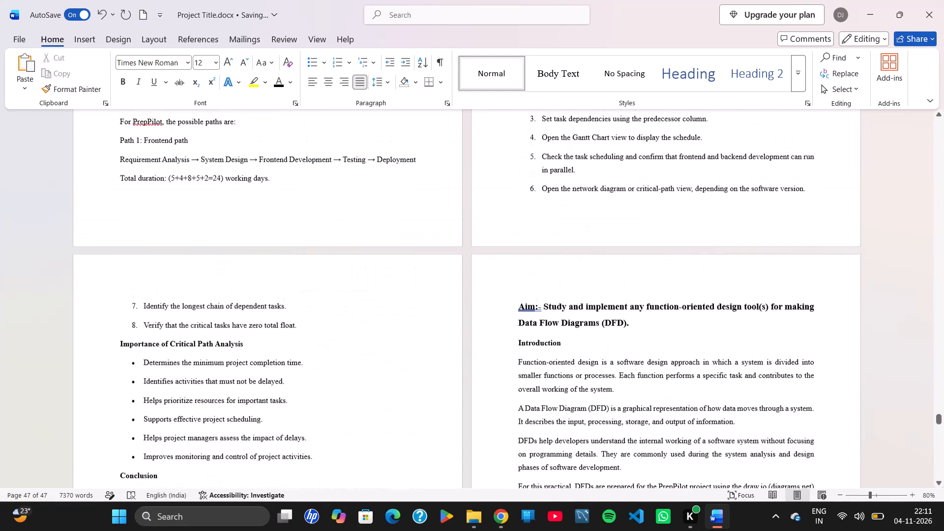
scroll(631, 311, "up", 6)
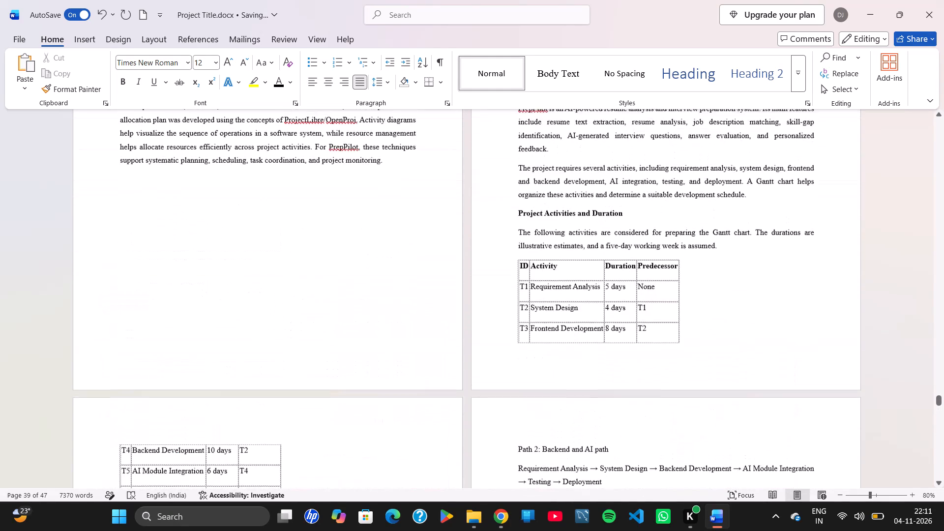
scroll(631, 311, "down", 18)
scroll(631, 311, "up", 2)
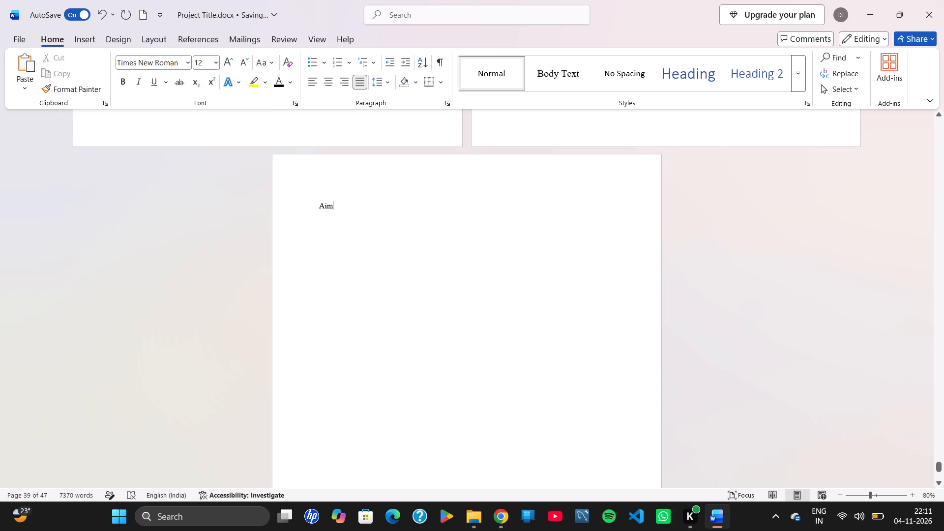
type(":-")
key("space")
key("ctrl+v")
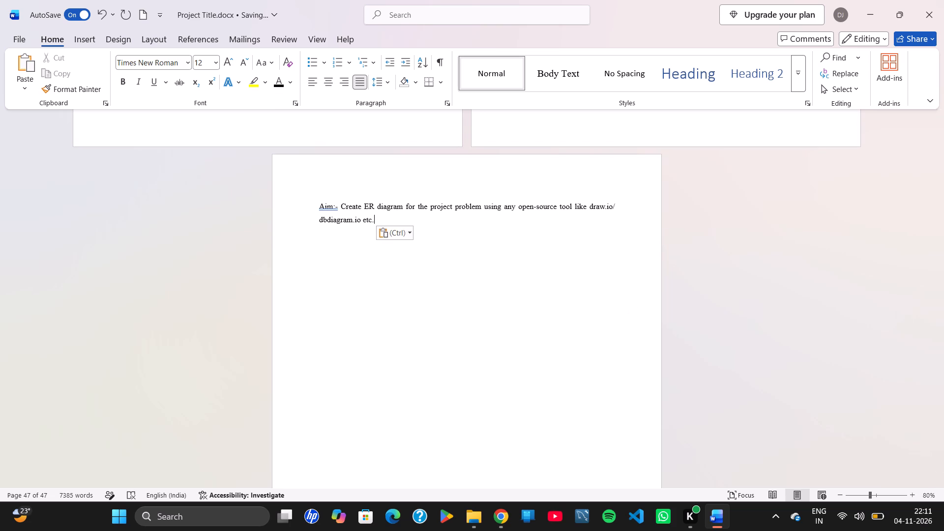
Make the whole ER diagram aim paragraph bold and set its font size to 14.
key("ctrl+shift+Up")
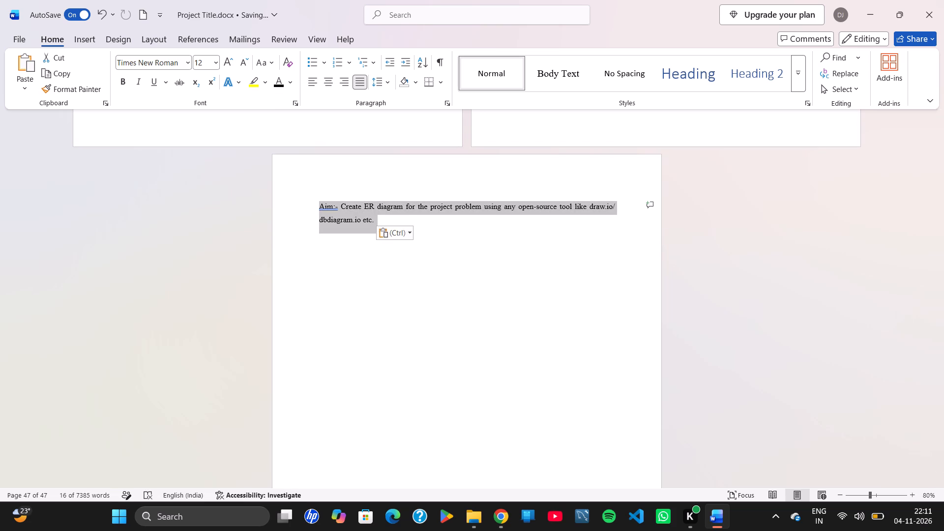
key("ctrl+b")
key("ctrl+bracketright")
key("ctrl+bracketright")
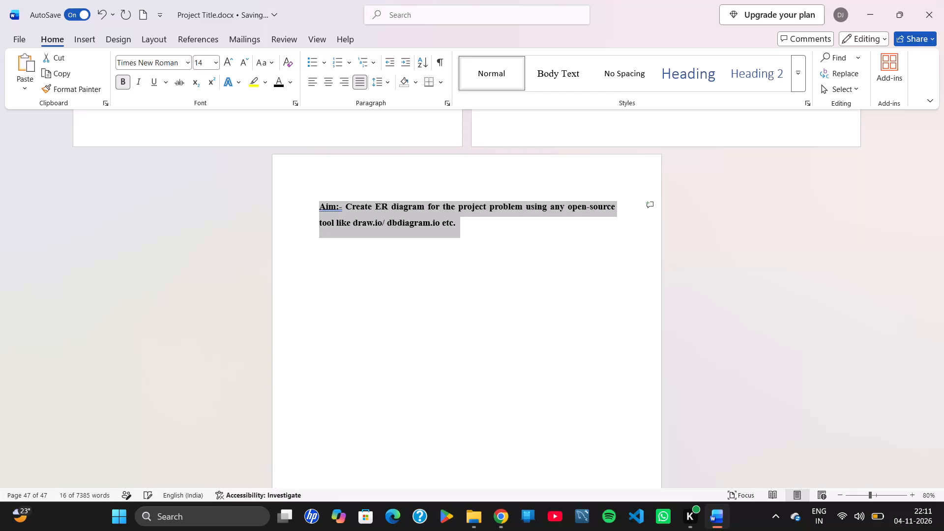
key("Right")
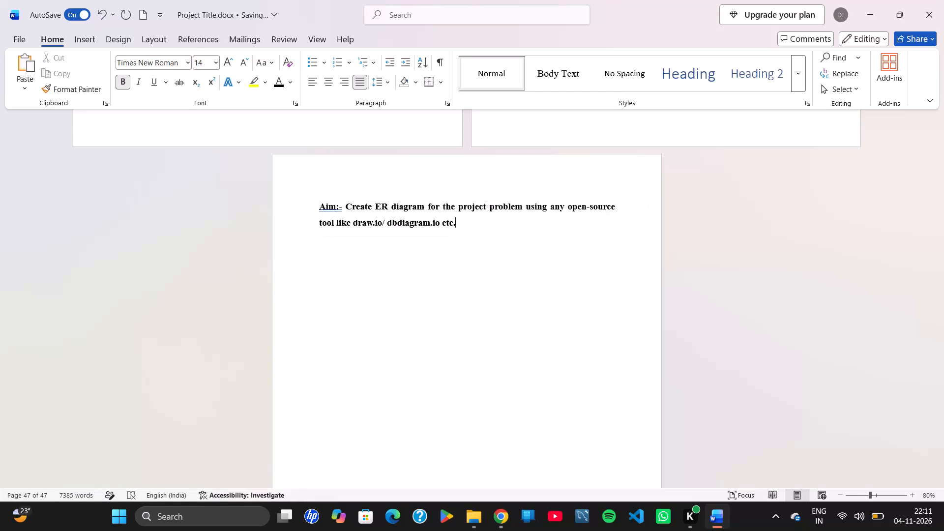
Start a new line below the aim with bold off and the font size at 12.
key("Return")
key("ctrl+b")
key("ctrl+bracketright")
key("ctrl+bracketright")
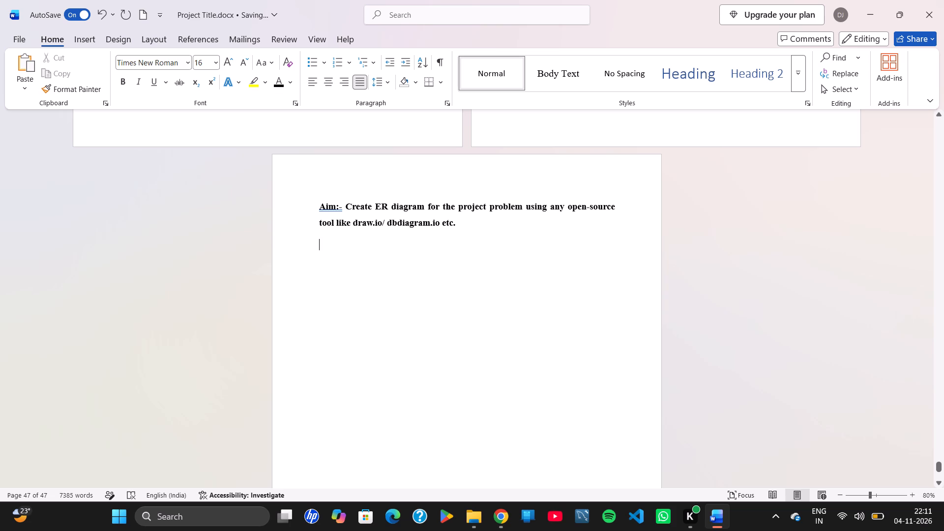
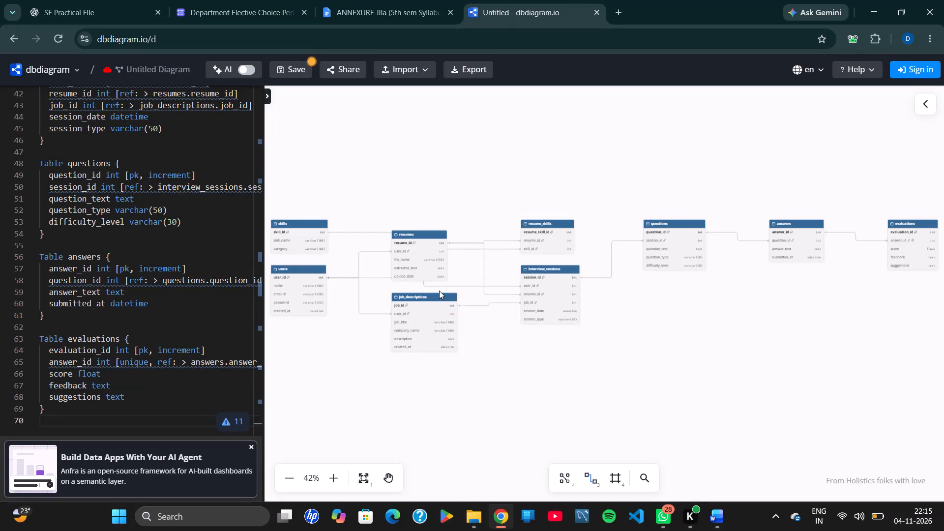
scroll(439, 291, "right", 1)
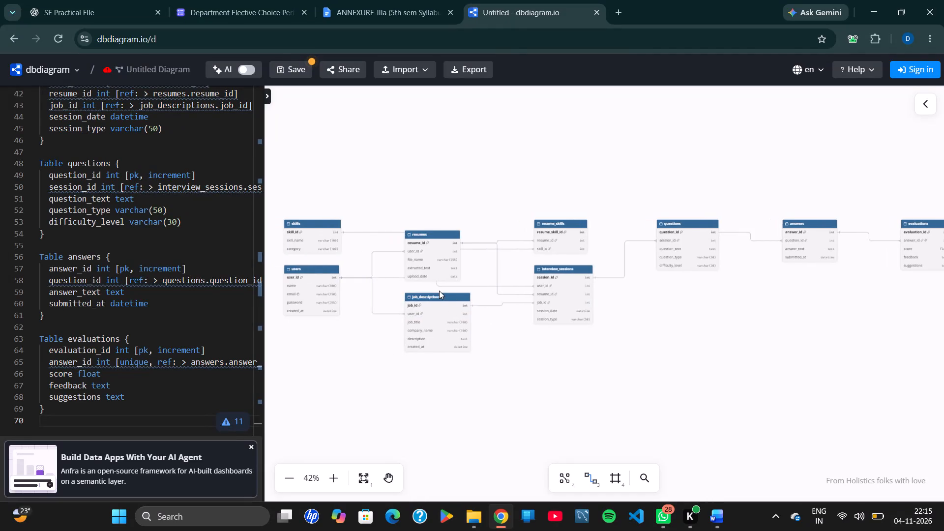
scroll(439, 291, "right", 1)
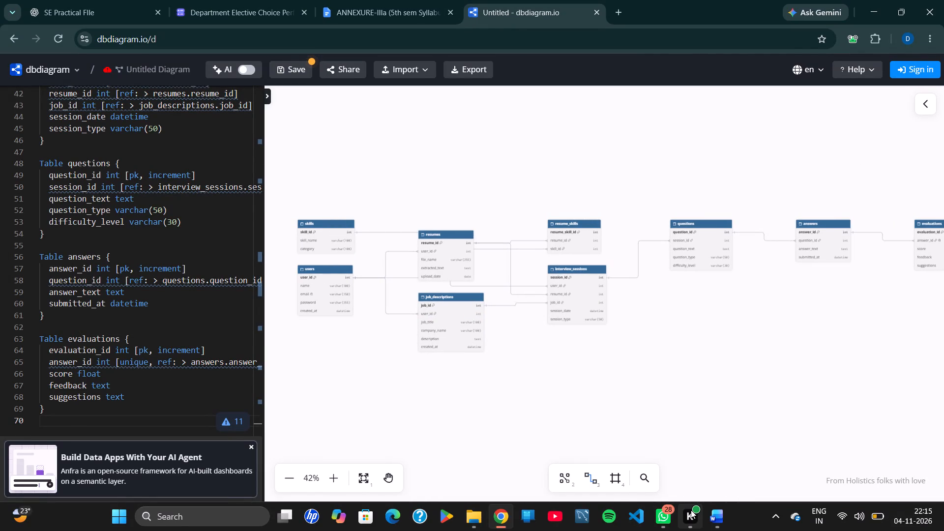
Switch to Project Title.docx in Word and remove the number 15 from the Conclusion heading.
left_click(711, 516)
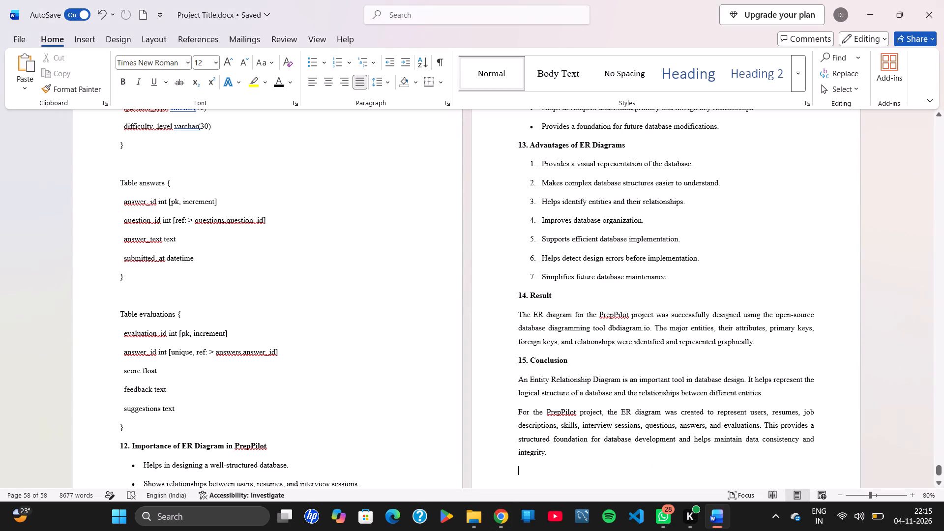
left_click(531, 364)
key("BackSpace")
key("BackSpace")
key("BackSpace")
key("BackSpace")
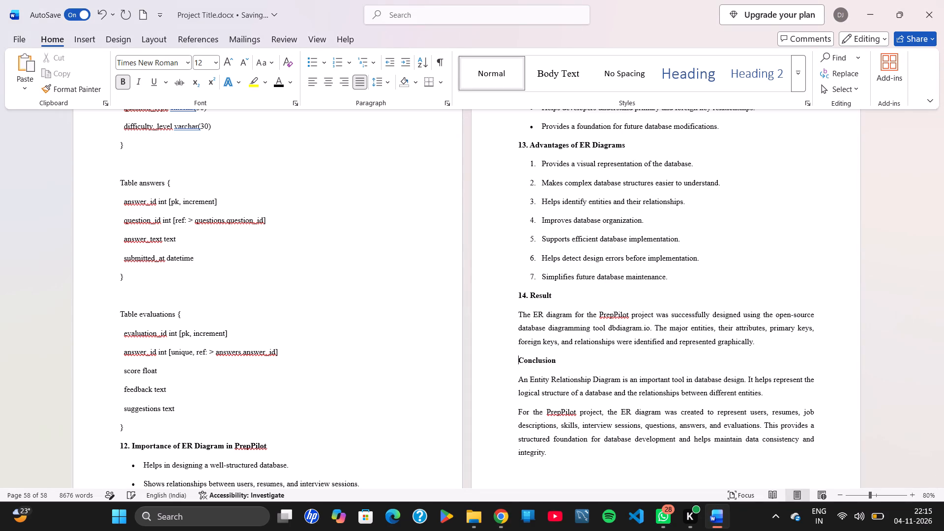
Replace the "14. Result" heading with a copy of the Conclusion heading, without any list number.
left_click_drag(564, 361, 521, 359)
left_click_drag(521, 359, 519, 359)
key("ctrl+c")
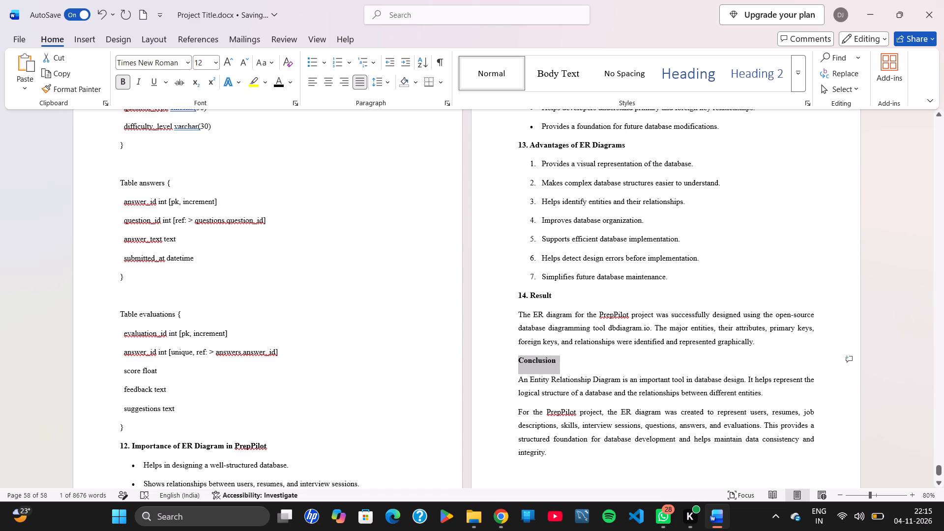
left_click_drag(554, 296, 510, 296)
key("ctrl+v")
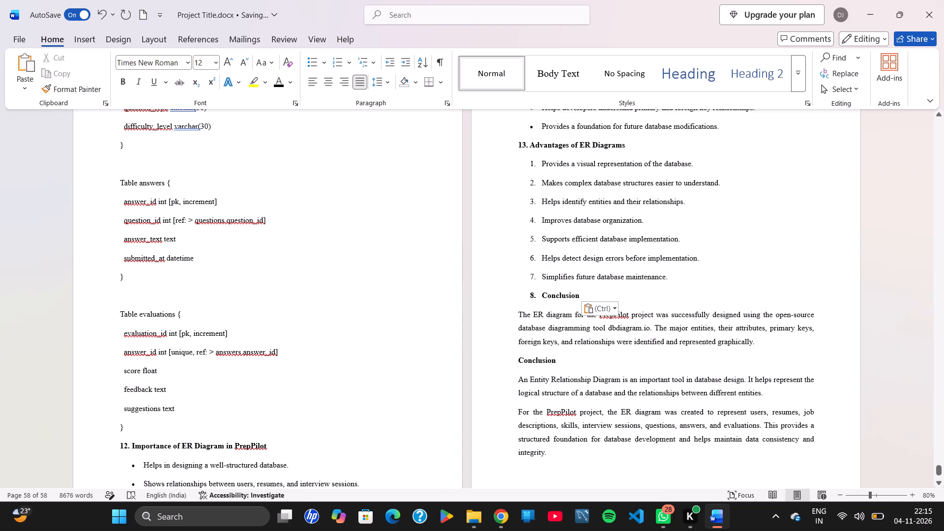
left_click(542, 294)
key("BackSpace")
key("BackSpace")
key("BackSpace")
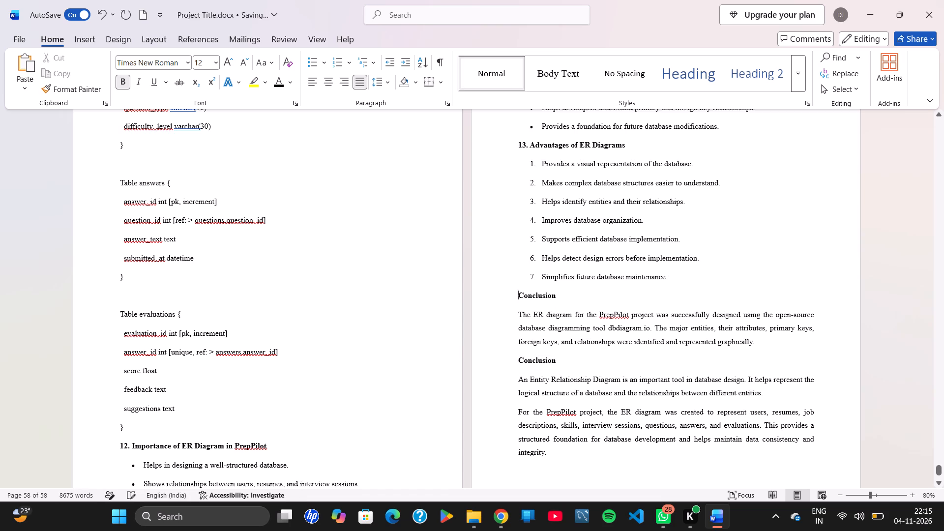
Delete the second Conclusion heading, above the paragraph starting "An Entity Relationship Diagram is an important tool".
left_click_drag(558, 357, 532, 357)
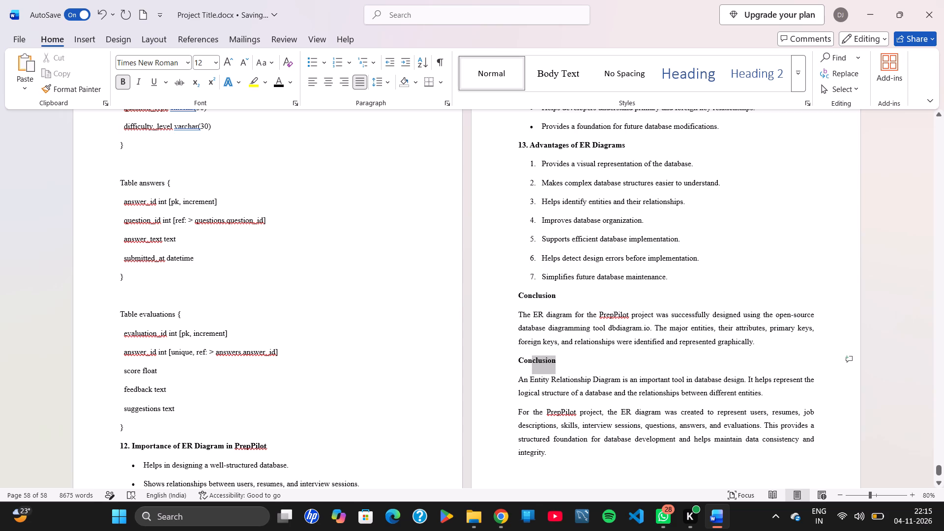
left_click_drag(532, 357, 526, 357)
key("BackSpace")
key("BackSpace")
key("BackSpace")
key("BackSpace")
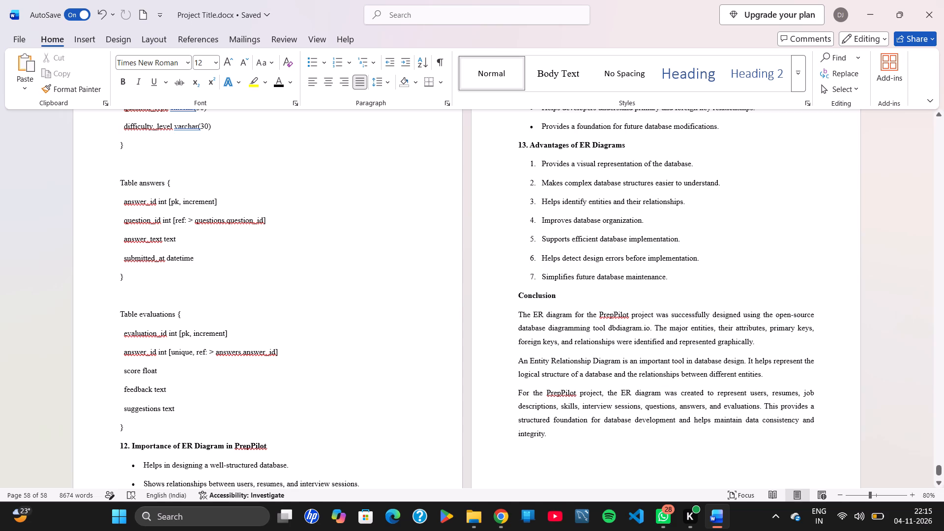
Remove the number 12 from the "Importance of ER Diagram in PrepPilot" heading.
scroll(400, 360, "down", 1)
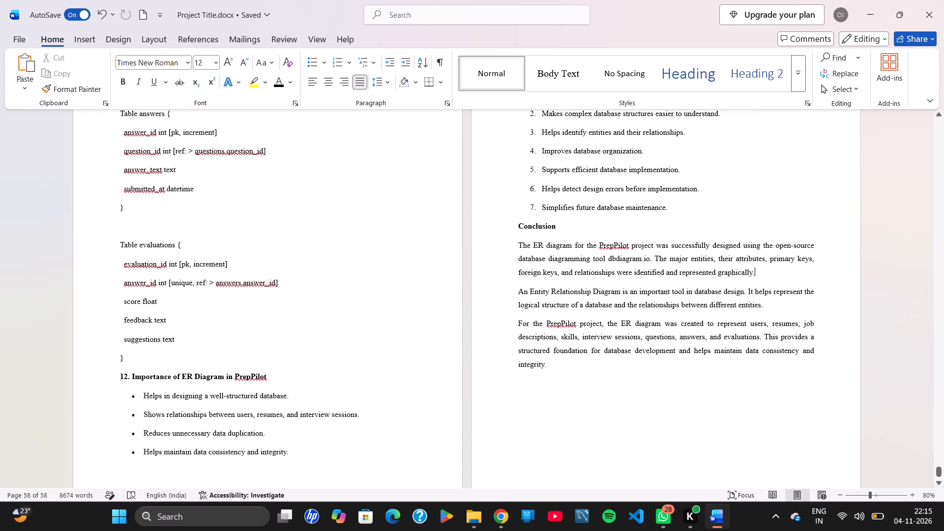
left_click(132, 378)
key("BackSpace")
key("BackSpace")
key("BackSpace")
key("BackSpace")
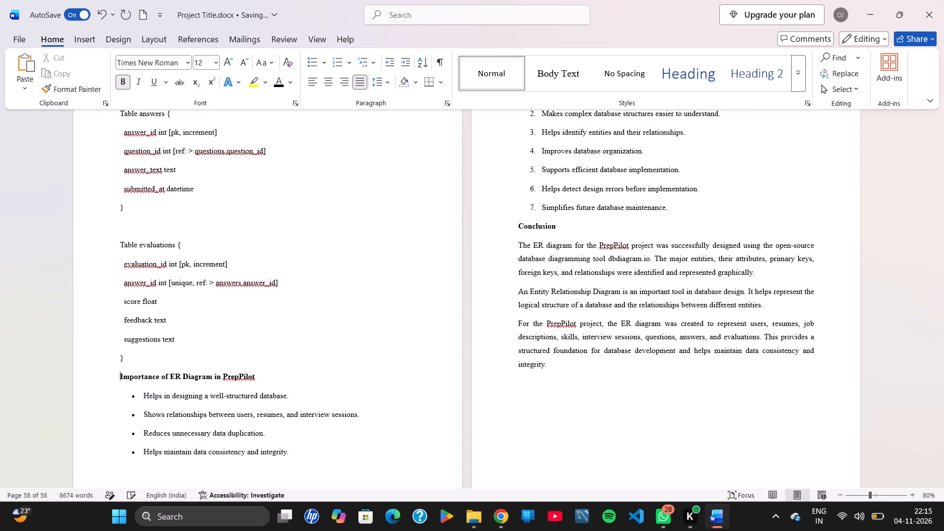
Remove the number 11 from the "Sample DBML Code for PrepPilot" heading.
scroll(132, 378, "up", 1)
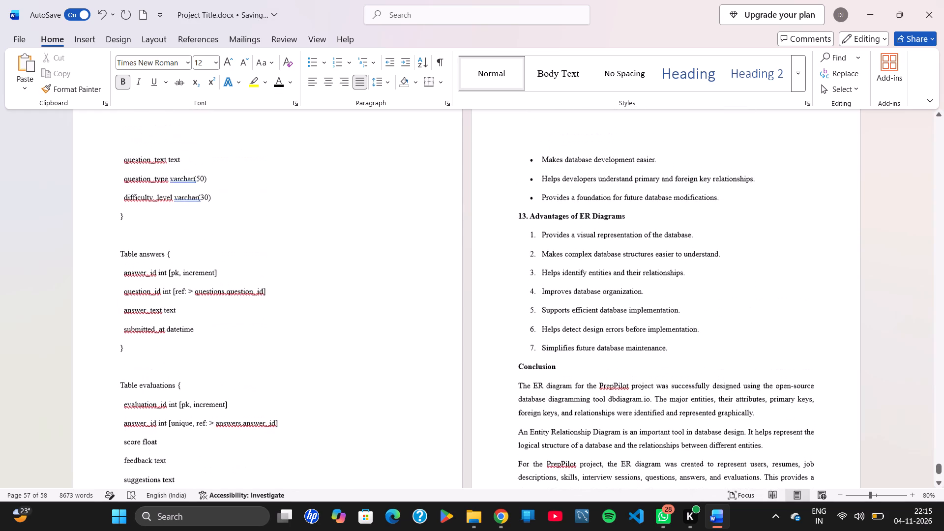
scroll(132, 378, "up", 4)
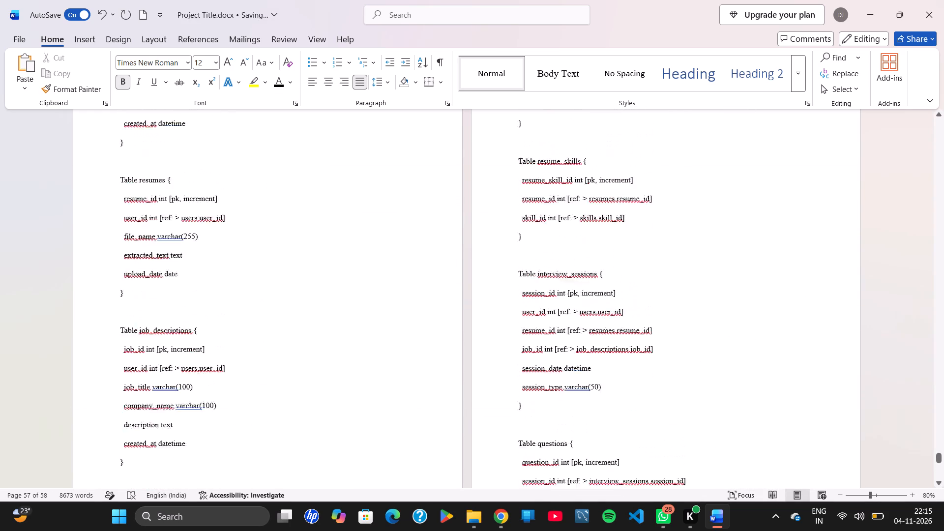
scroll(132, 378, "up", 1)
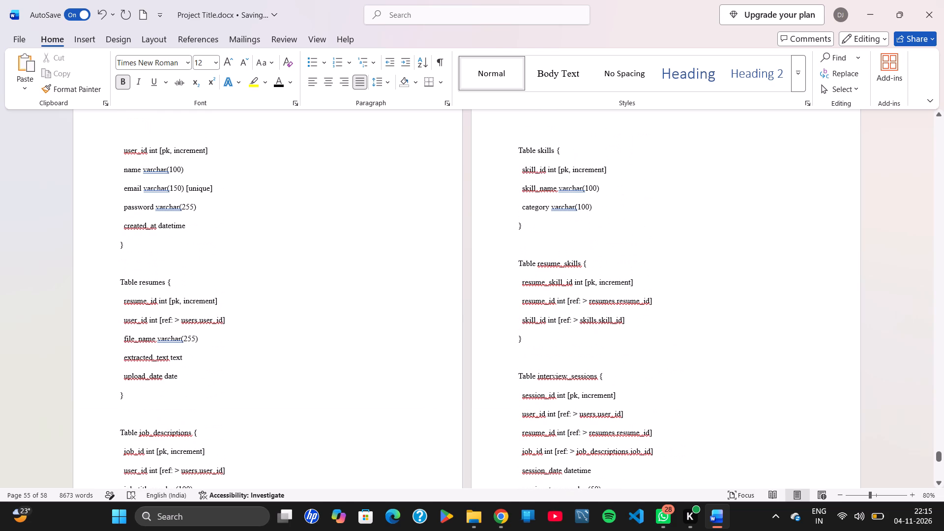
scroll(132, 378, "up", 3)
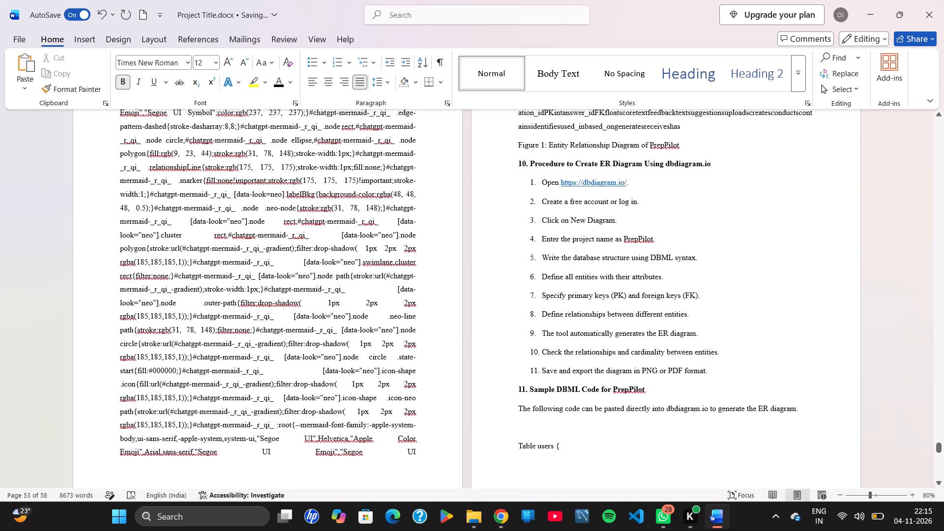
left_click(529, 388)
key("BackSpace")
key("BackSpace")
key("BackSpace")
key("BackSpace")
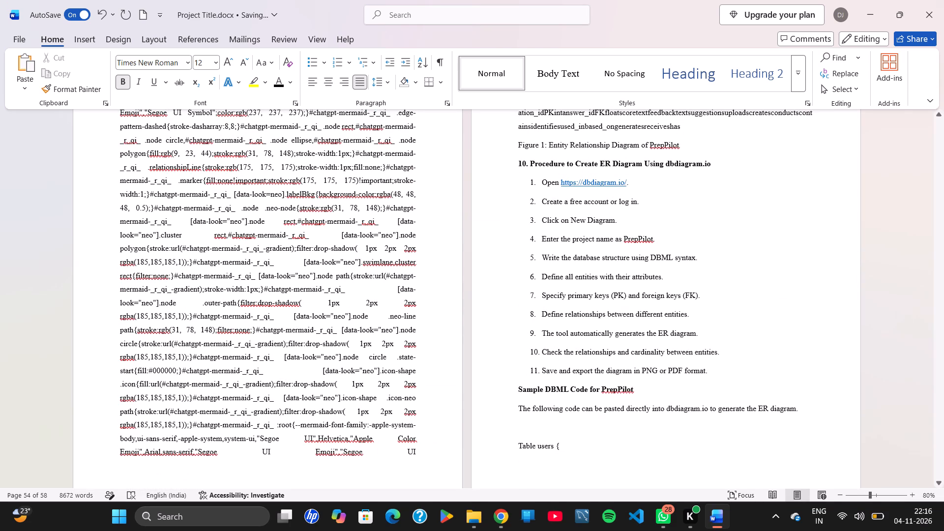
Delete the blank line above "Table users {" at the start of the sample DBML code.
left_click(518, 444)
key("BackSpace")
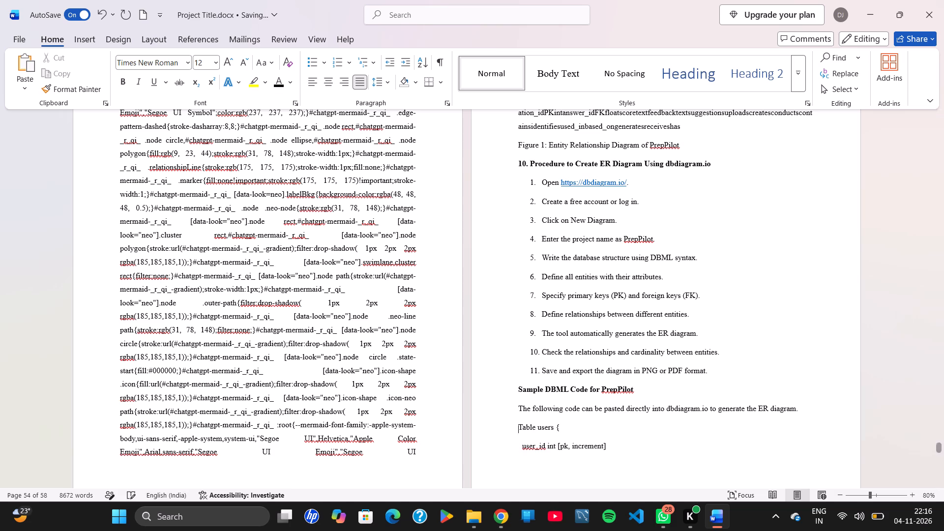
Remove the number 9 from the "ER Diagram of PrepPilot" heading.
scroll(518, 444, "down", 2)
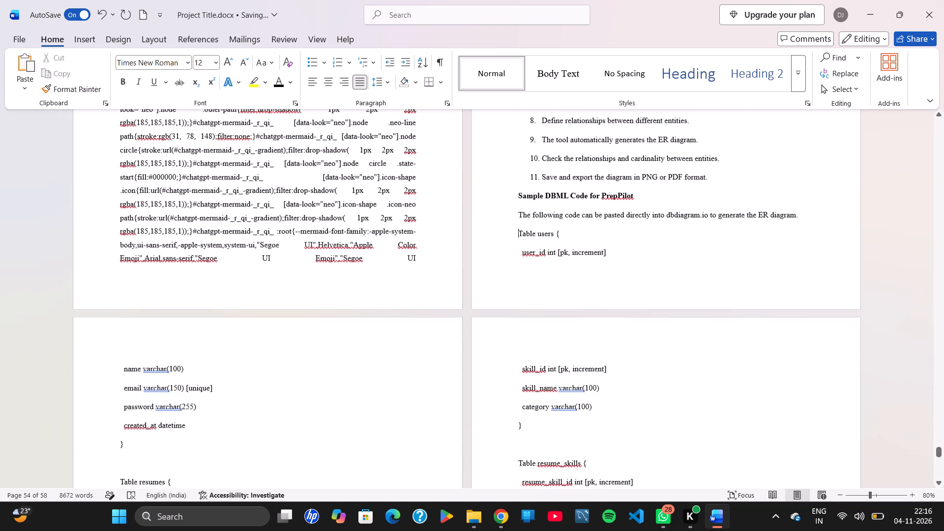
scroll(518, 444, "up", 3)
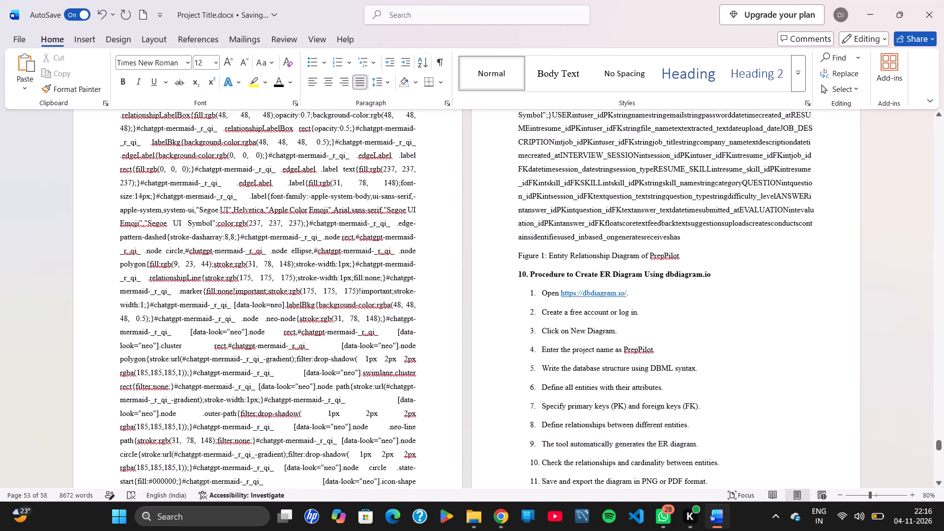
scroll(518, 444, "up", 2)
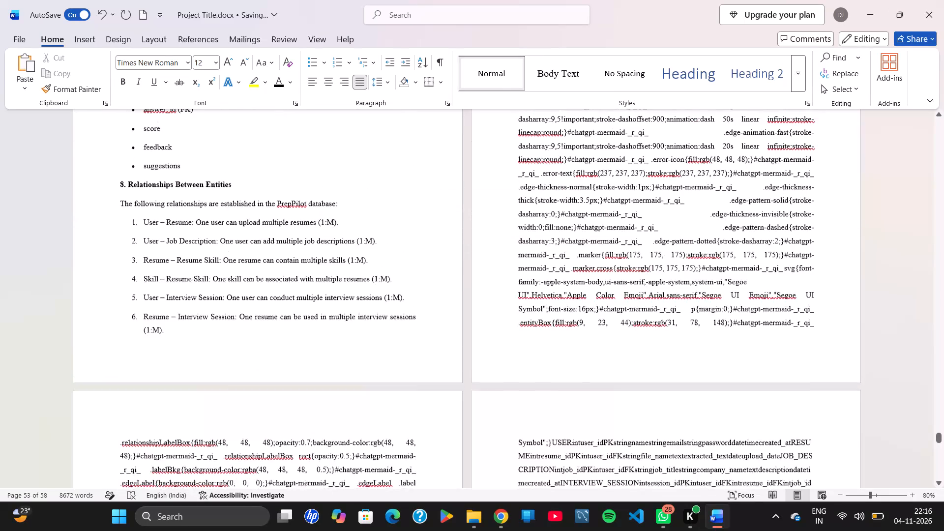
scroll(518, 444, "up", 2)
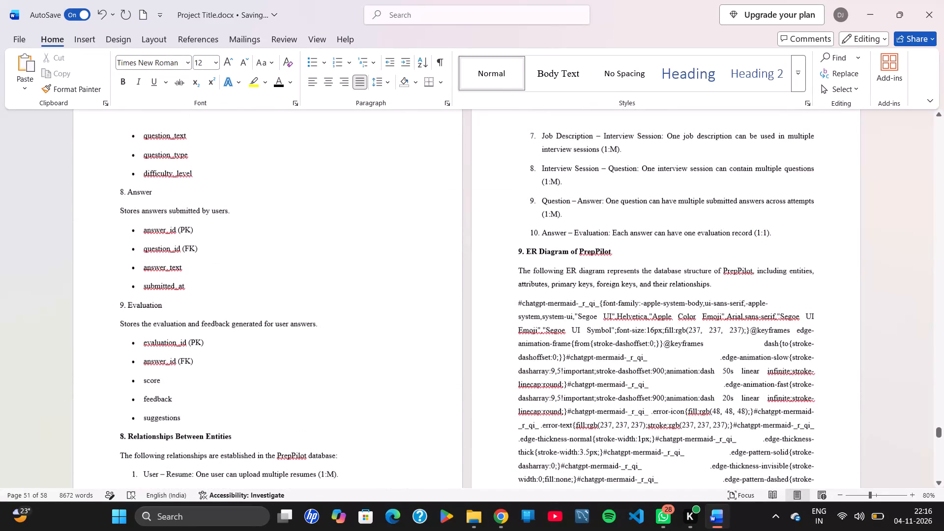
left_click(527, 255)
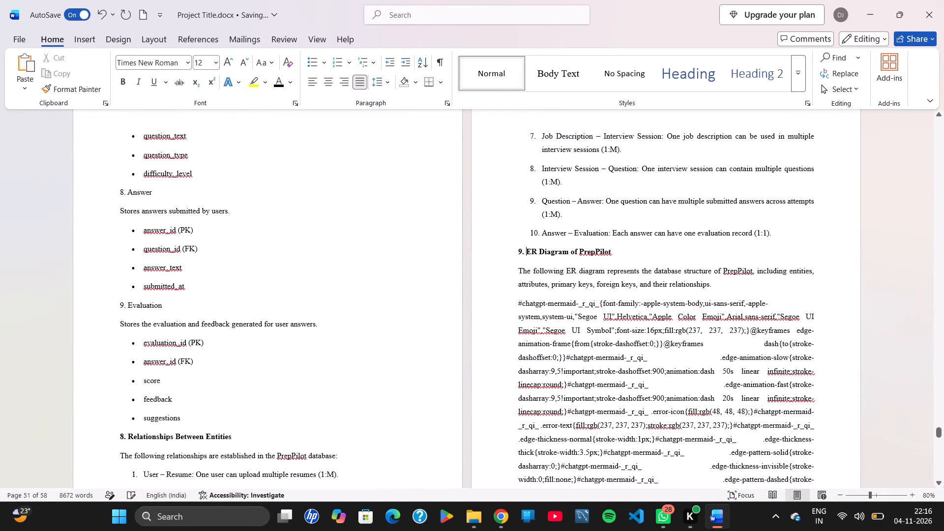
key("BackSpace")
key("BackSpace")
key("BackSpace")
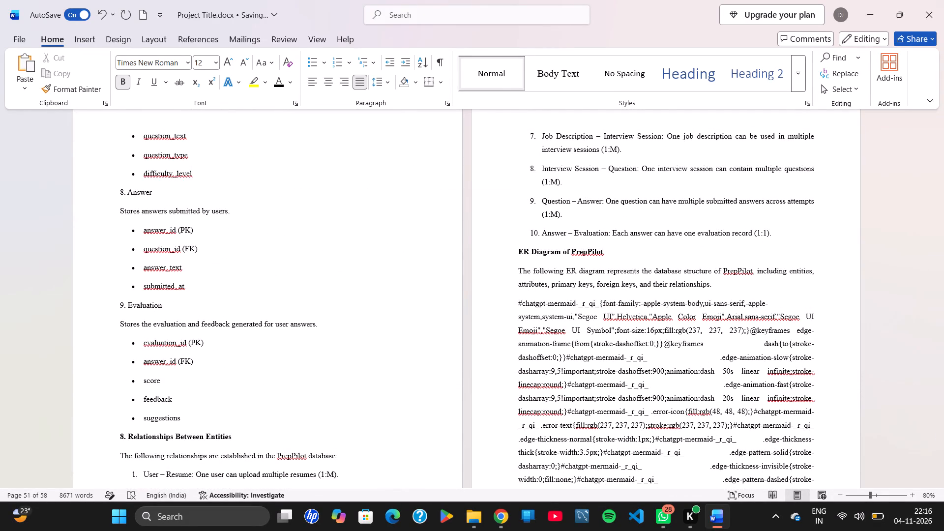
Delete the whole block of pasted chatgpt-mermaid styling code between the ER diagram introduction and the Figure 1 caption.
key("Down")
key("Down")
key("Down")
key("ctrl+shift+Down")
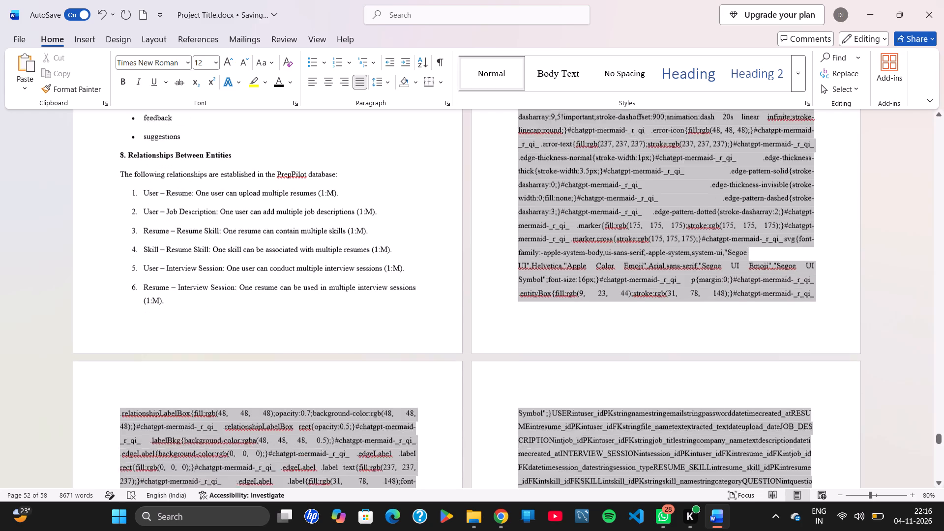
scroll(527, 255, "down", 2)
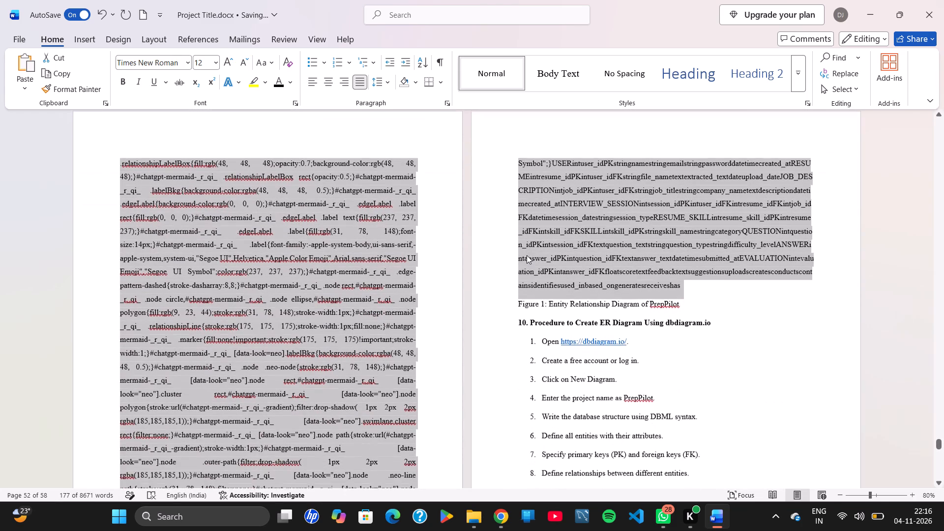
key("Delete")
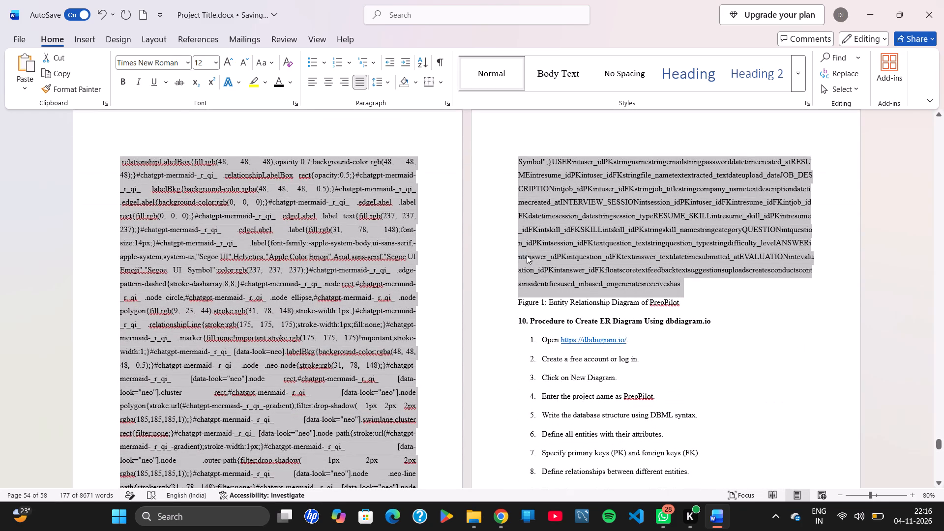
Insert 15 blank lines above the Figure 1 caption to make room for the diagram, pushing the caption onto the following page.
scroll(527, 255, "up", 1)
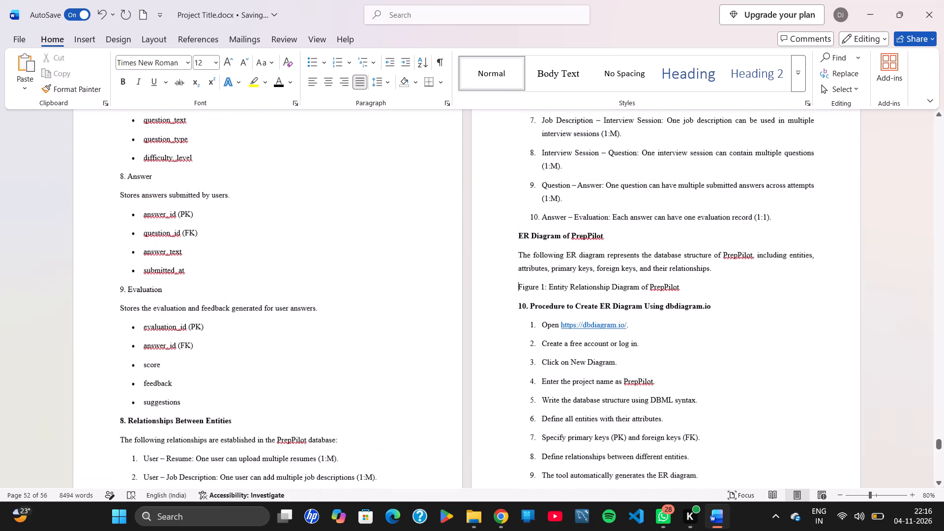
key("Return")
key("Return")
key("Return")
key("Return")
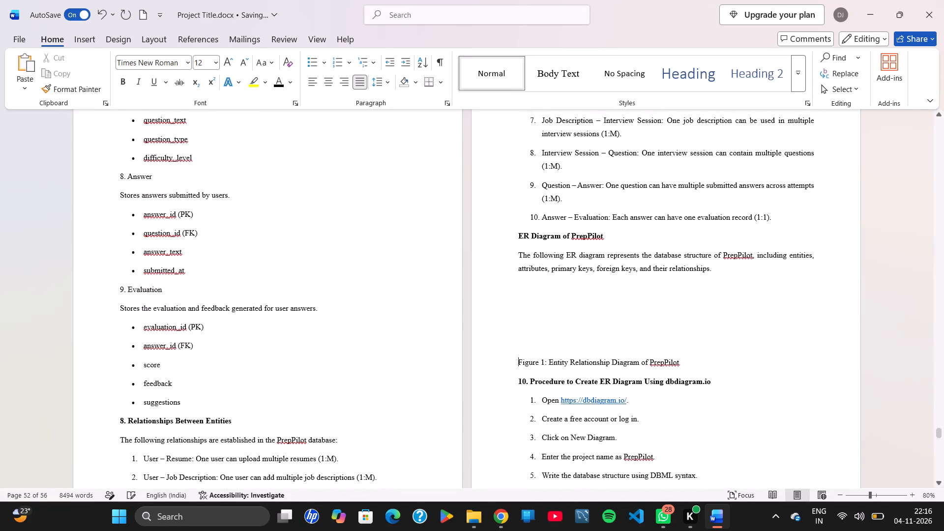
key("Return")
key("Return")
key("Return")
scroll(527, 255, "down", 1)
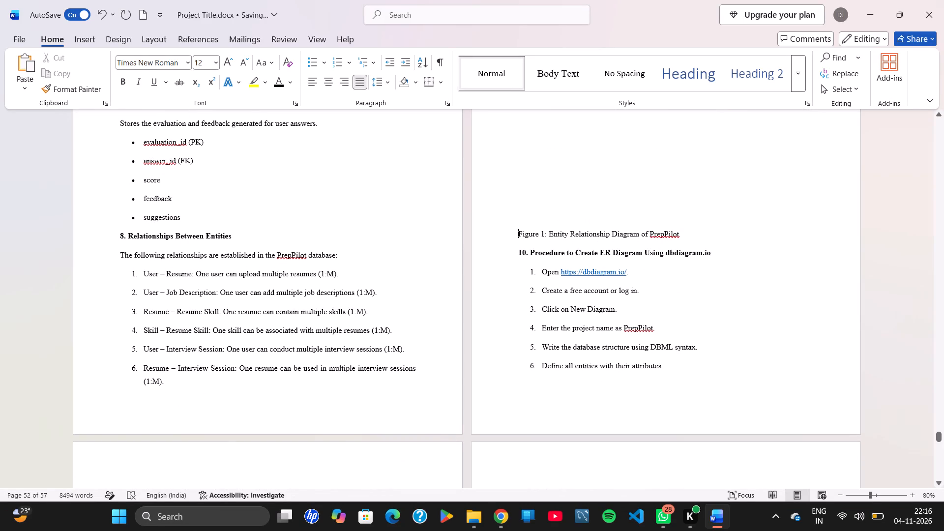
key("Return")
key("Return")
key("Return")
key("Return")
key("Return")
key("Return")
key("Return")
key("Return")
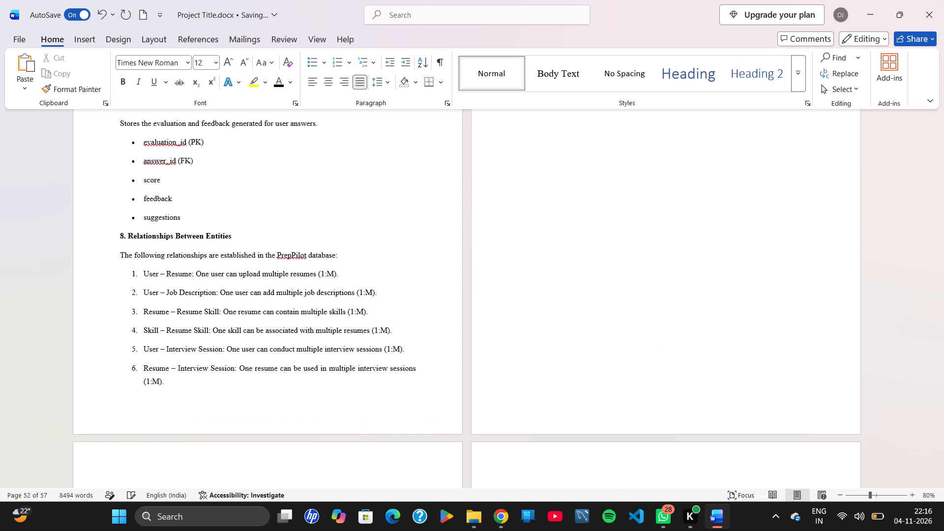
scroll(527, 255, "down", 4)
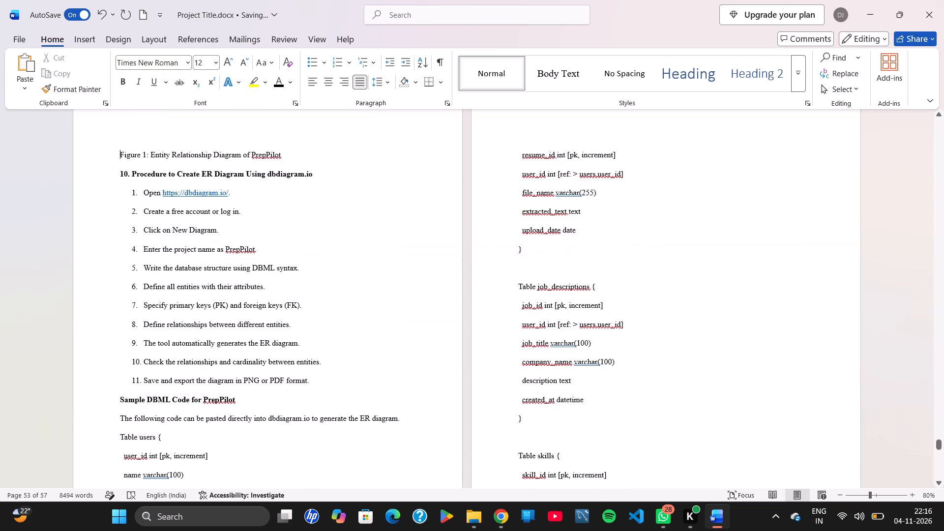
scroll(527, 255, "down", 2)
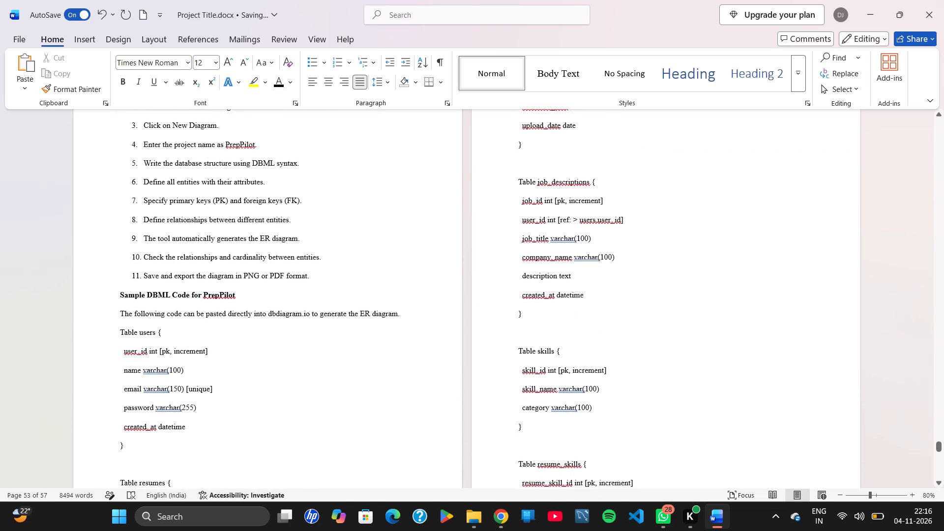
Delete the blank line above "Table resumes {" in the sample DBML code.
scroll(527, 255, "down", 1)
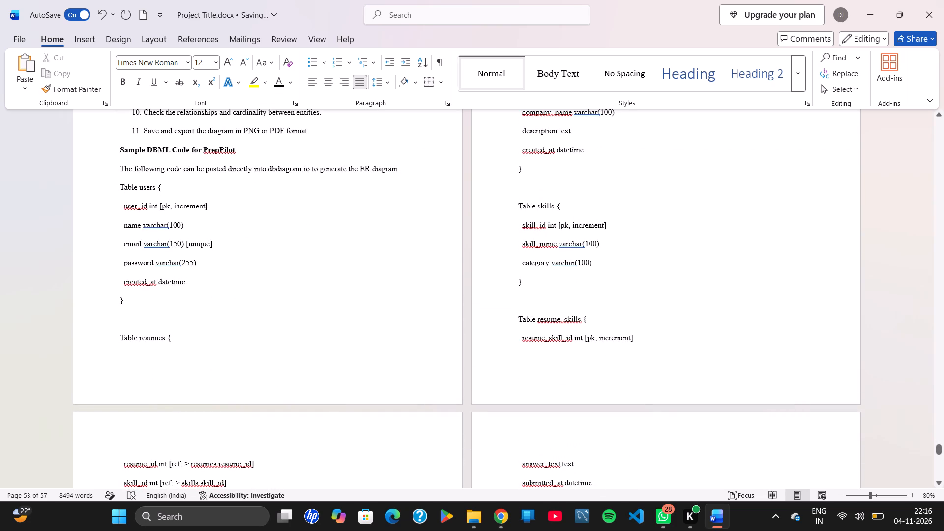
left_click(119, 340)
key("BackSpace")
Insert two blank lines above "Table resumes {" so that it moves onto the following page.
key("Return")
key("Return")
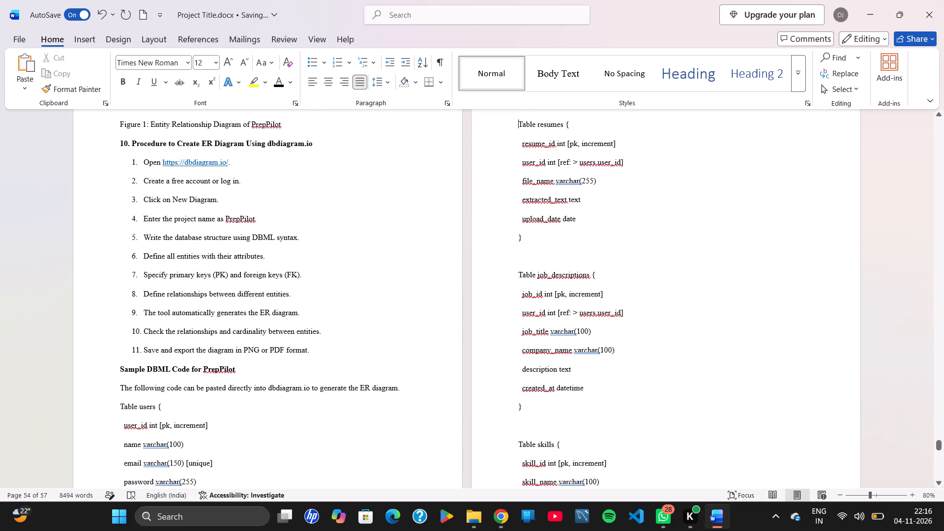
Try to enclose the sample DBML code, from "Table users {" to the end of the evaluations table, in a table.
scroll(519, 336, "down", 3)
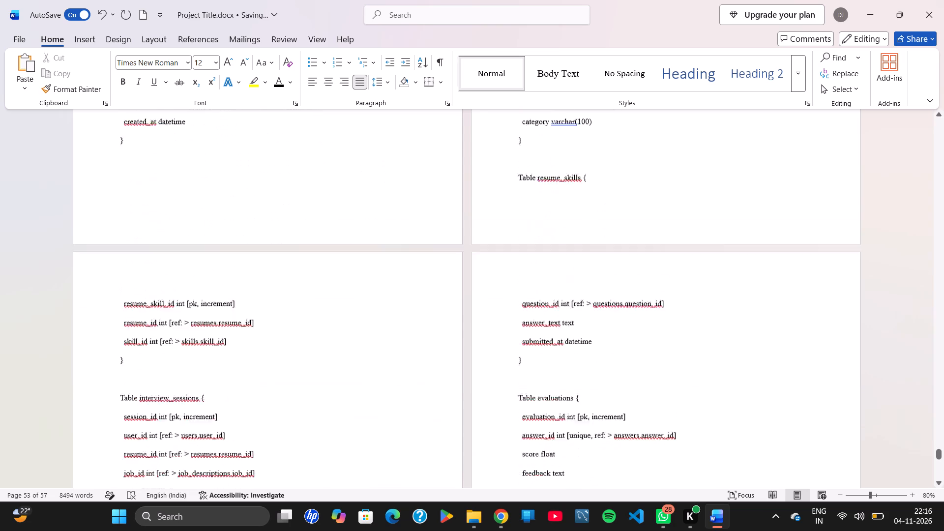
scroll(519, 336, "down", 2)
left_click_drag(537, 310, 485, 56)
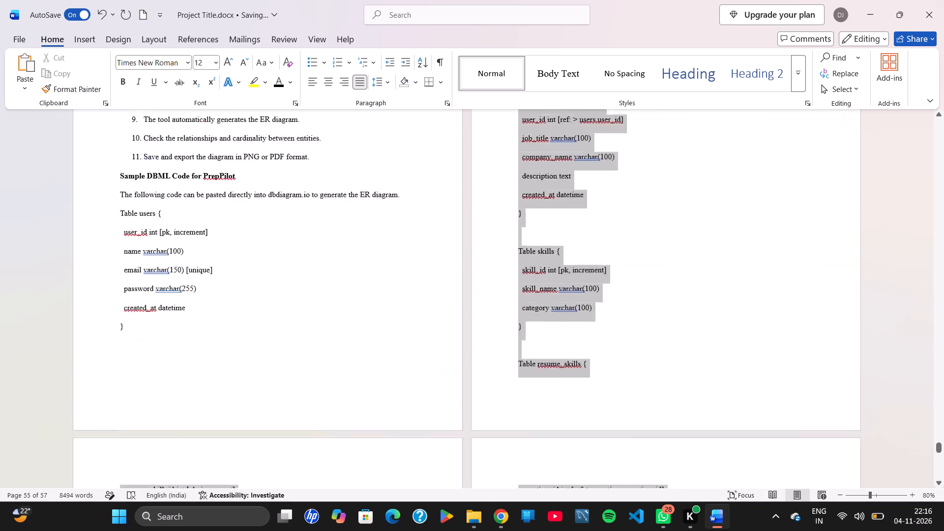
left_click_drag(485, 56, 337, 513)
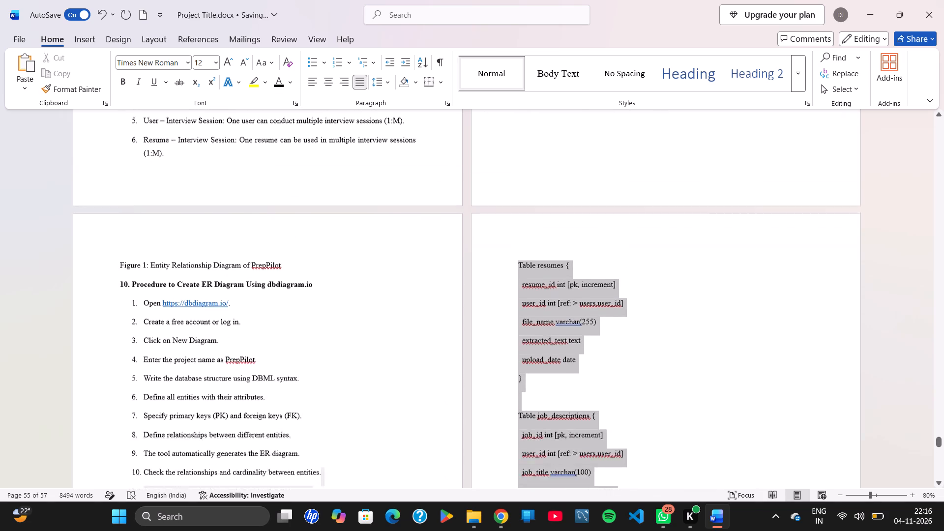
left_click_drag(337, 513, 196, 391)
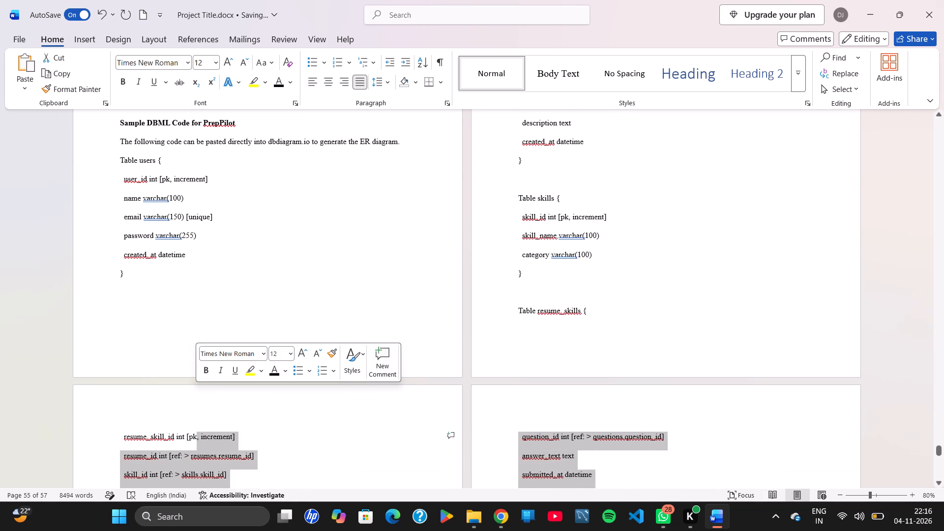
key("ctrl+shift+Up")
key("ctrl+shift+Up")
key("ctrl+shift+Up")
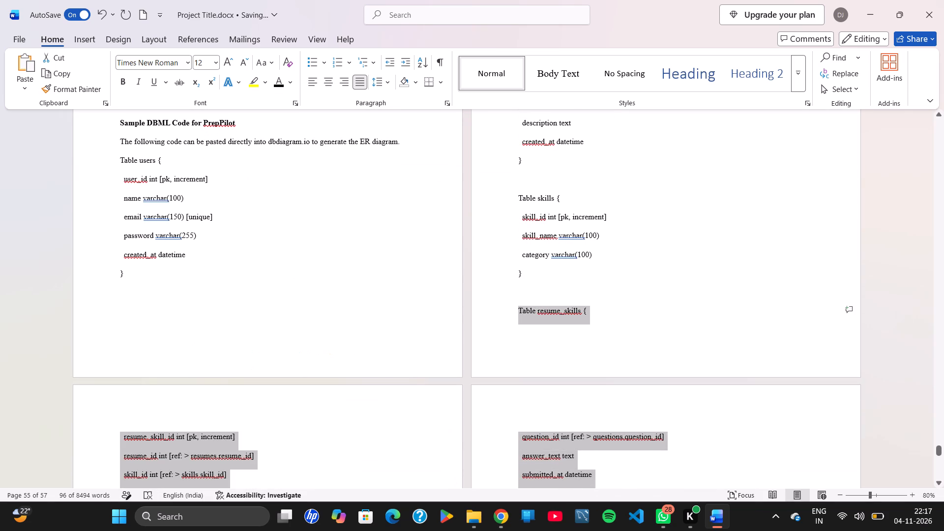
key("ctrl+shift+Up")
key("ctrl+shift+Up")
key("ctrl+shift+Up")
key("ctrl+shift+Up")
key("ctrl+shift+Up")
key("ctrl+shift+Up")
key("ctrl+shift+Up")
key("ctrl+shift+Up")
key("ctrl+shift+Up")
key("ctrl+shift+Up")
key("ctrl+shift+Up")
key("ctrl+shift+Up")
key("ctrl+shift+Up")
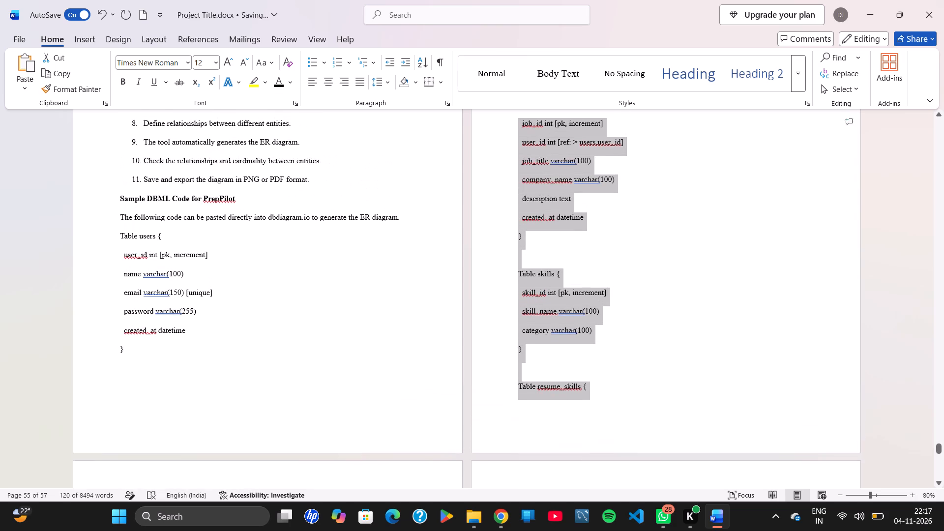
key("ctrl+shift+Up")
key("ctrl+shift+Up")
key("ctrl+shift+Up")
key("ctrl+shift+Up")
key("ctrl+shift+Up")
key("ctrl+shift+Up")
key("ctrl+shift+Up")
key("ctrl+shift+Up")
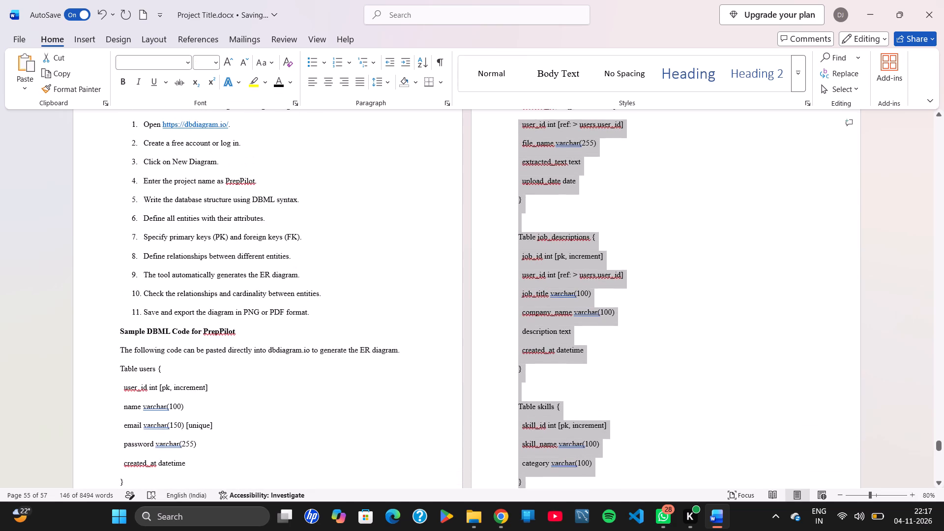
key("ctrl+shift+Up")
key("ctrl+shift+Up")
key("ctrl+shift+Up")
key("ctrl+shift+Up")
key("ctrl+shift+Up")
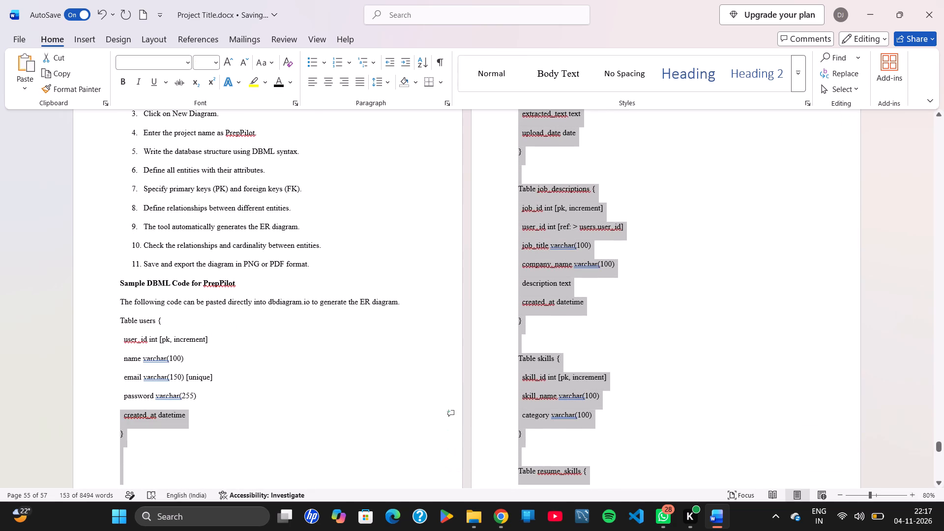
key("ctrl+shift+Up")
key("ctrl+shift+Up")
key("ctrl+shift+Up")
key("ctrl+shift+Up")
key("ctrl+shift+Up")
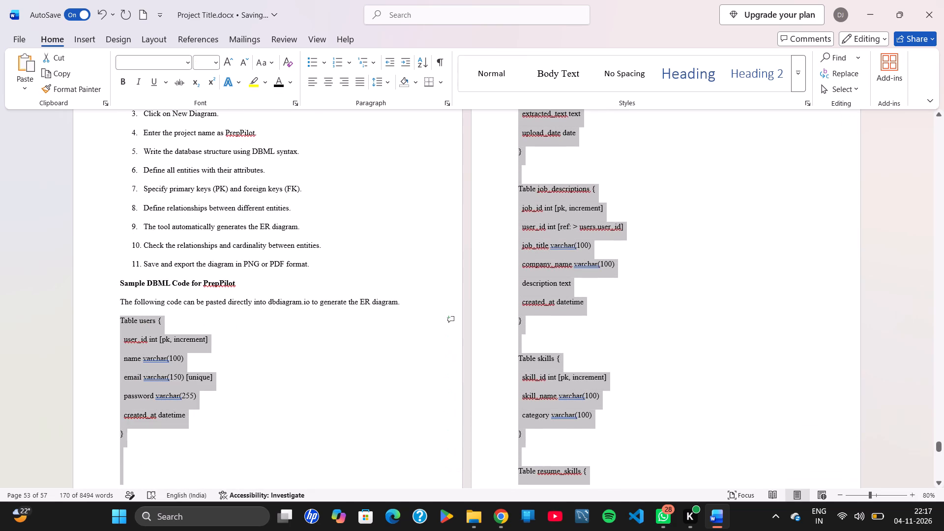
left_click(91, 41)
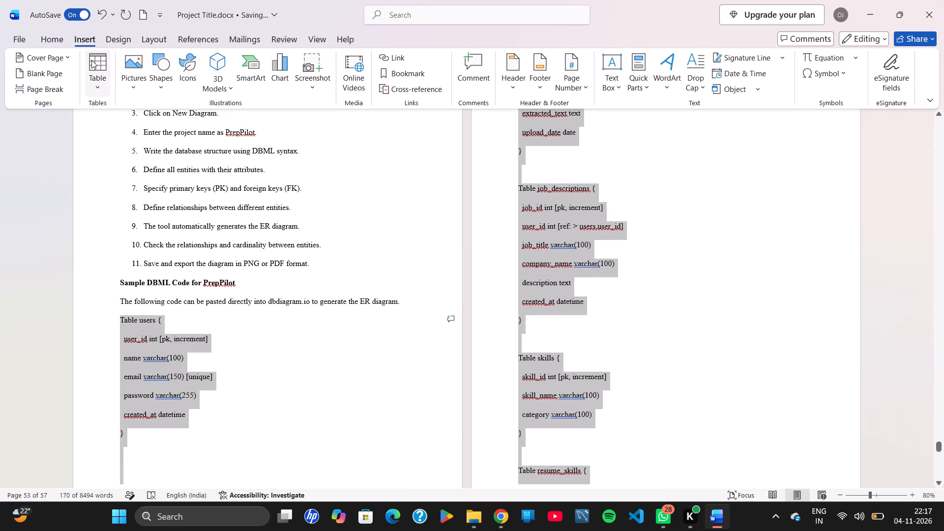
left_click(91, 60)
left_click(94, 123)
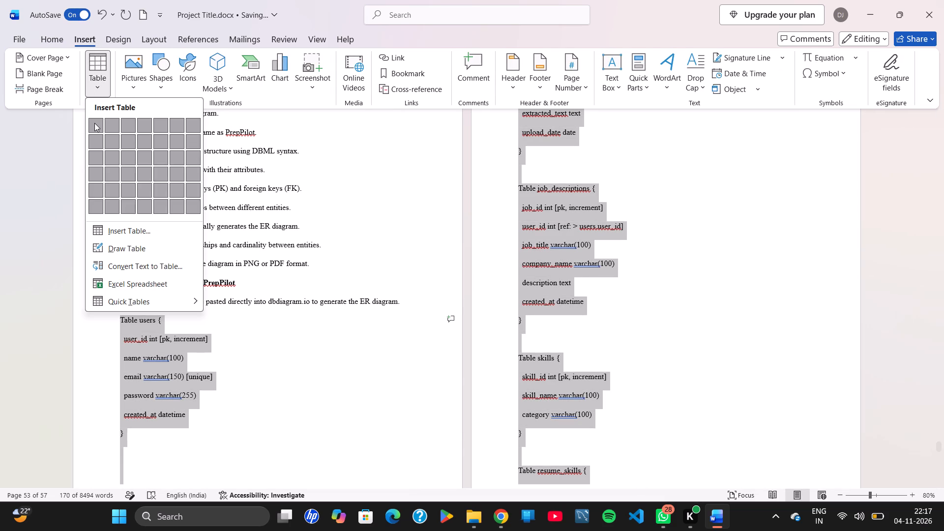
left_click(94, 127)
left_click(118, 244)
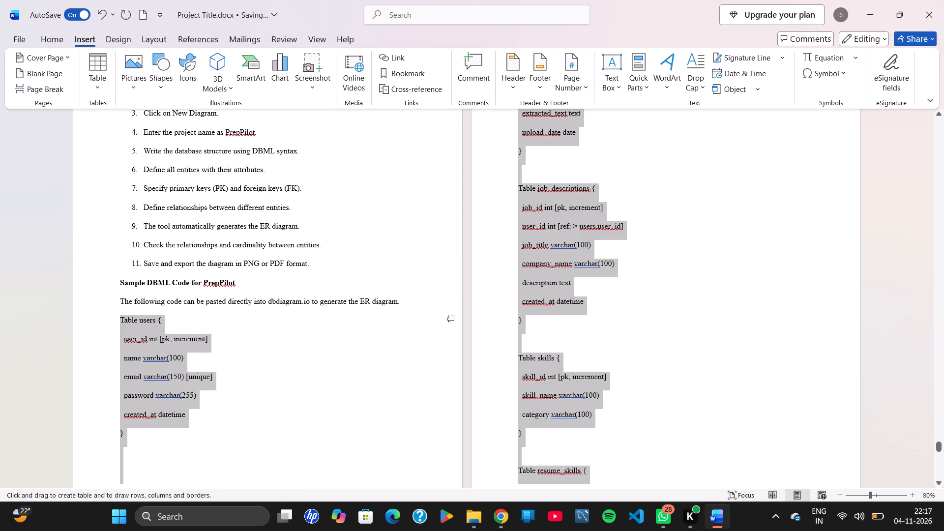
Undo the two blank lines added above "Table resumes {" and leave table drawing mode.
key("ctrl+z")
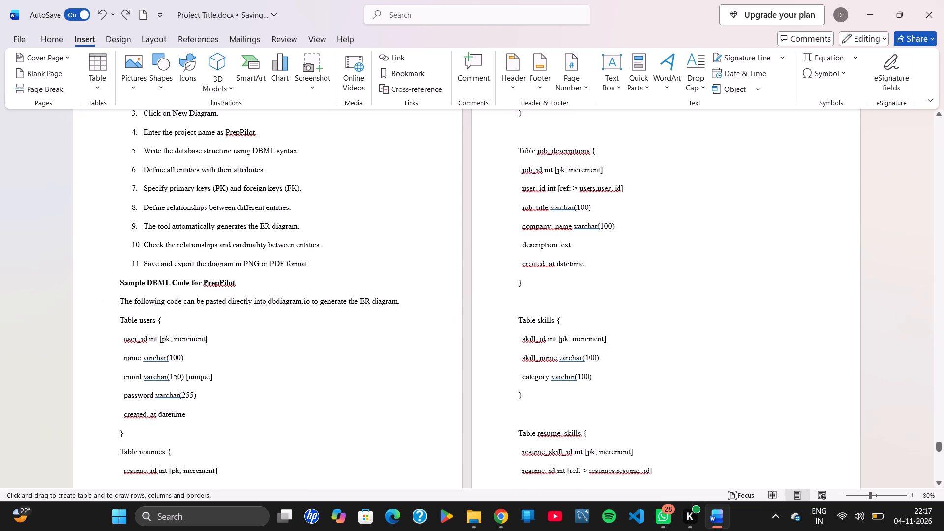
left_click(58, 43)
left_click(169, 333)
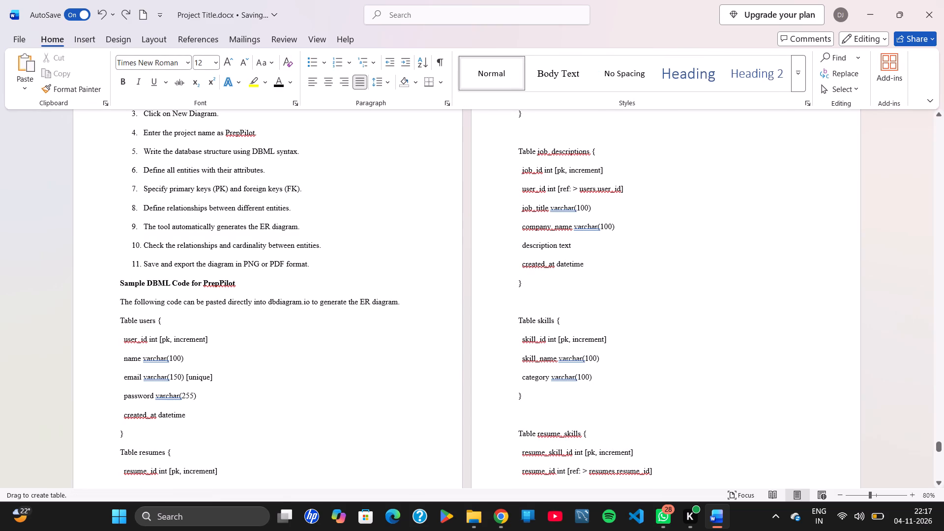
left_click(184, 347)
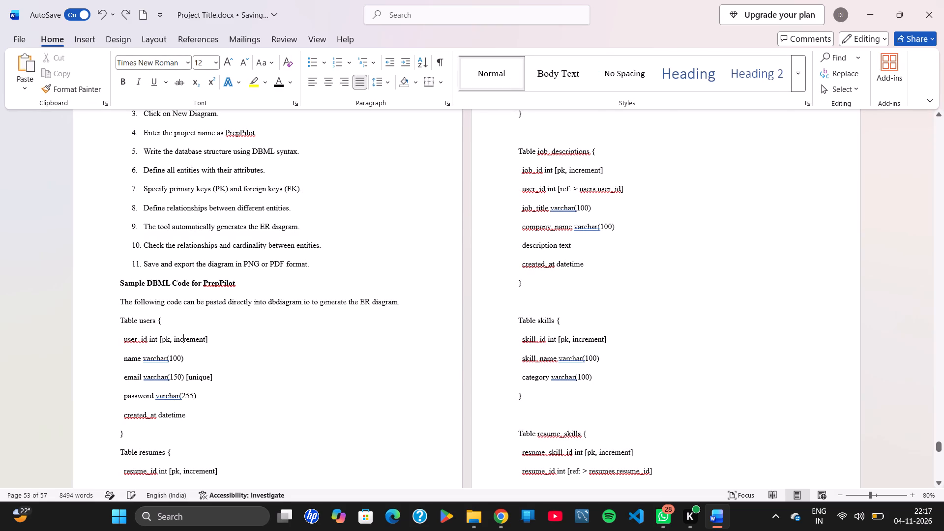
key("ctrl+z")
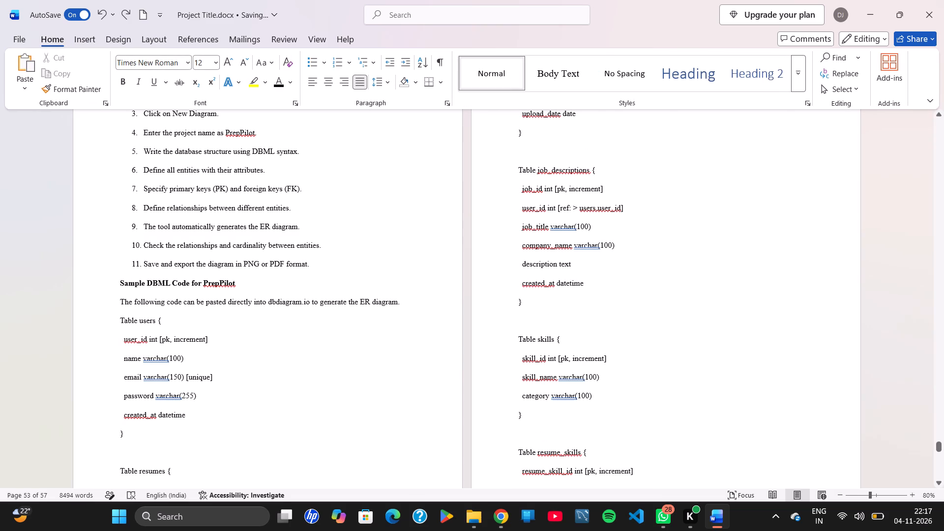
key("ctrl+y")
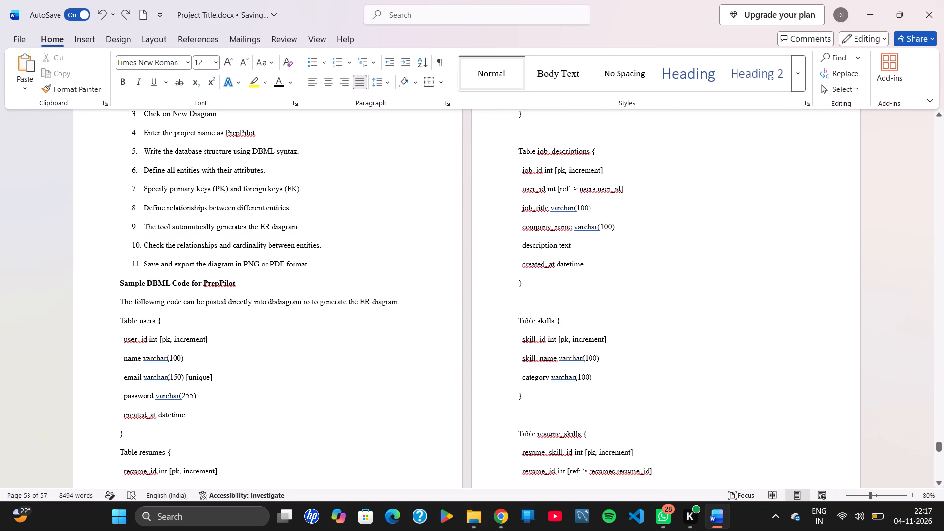
Copy the whole sample DBML code, from "Table users {" to the closing brace of "Table evaluations", and remove it from the page.
left_click(120, 318)
key("ctrl+shift+Down")
key("ctrl+shift+Down")
key("ctrl+shift+Down")
key("ctrl+shift+Down")
key("ctrl+shift+Down")
key("ctrl+shift+Down")
key("ctrl+shift+Down")
key("ctrl+shift+Down")
key("ctrl+shift+Down")
key("ctrl+shift+Down")
key("ctrl+shift+Down")
key("ctrl+shift+Down")
key("ctrl+shift+Down")
key("ctrl+shift+Down")
key("ctrl+shift+Down")
key("ctrl+shift+Down")
key("ctrl+shift+Down")
key("ctrl+shift+Down")
key("ctrl+shift+Down")
key("ctrl+shift+Down")
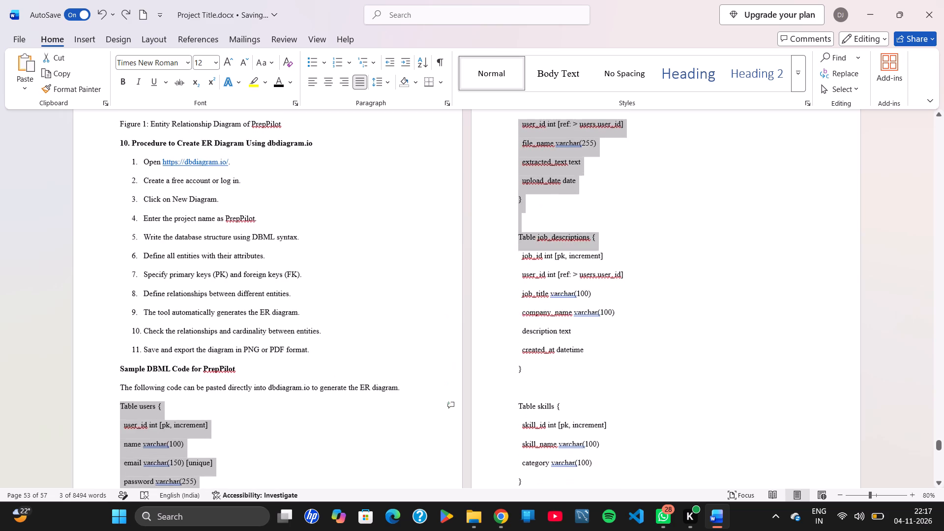
key("ctrl+shift+Down")
key("ctrl+shift+Down")
key("ctrl+shift+Down")
key("ctrl+shift+Down")
key("ctrl+shift+Down")
key("ctrl+shift+Down")
key("ctrl+shift+Down")
key("ctrl+shift+Down")
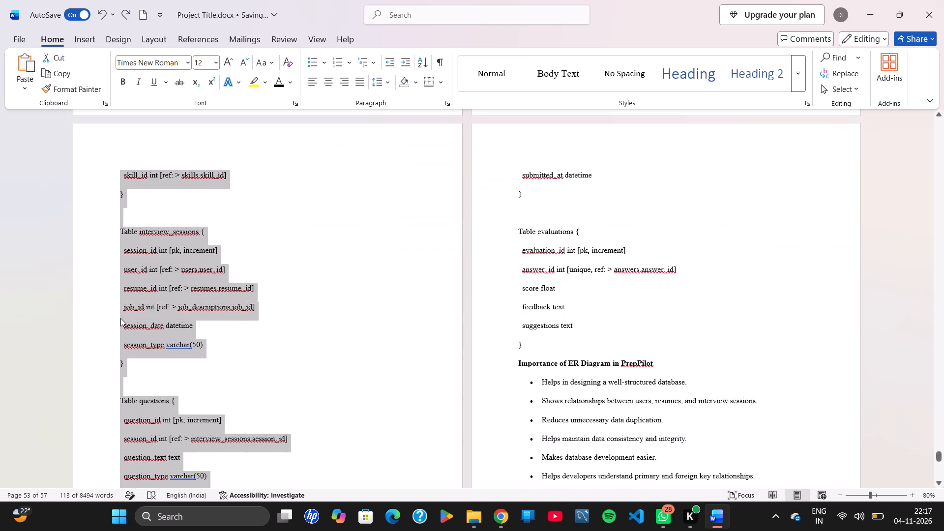
key("ctrl+shift+Down")
key("ctrl+shift+Down")
key("ctrl+shift+Down")
key("ctrl+shift+Down")
key("ctrl+shift+Down")
key("ctrl+shift+Down")
key("ctrl+shift+Down")
key("ctrl+shift+Down")
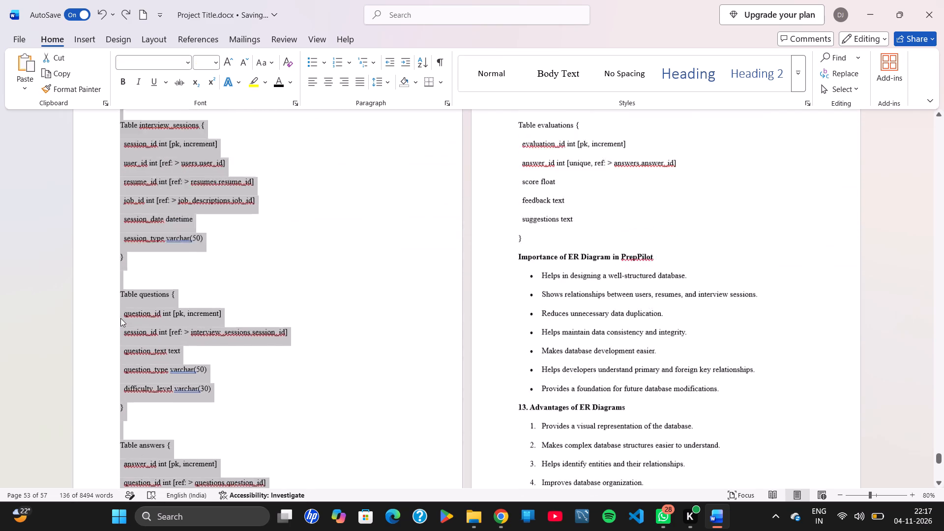
key("ctrl+shift+Down")
key("ctrl+shift+Down")
key("ctrl+shift+Down")
key("ctrl+shift+Down")
key("ctrl+shift+Down")
key("ctrl+shift+Down")
key("ctrl+shift+Down")
key("ctrl+shift+Down")
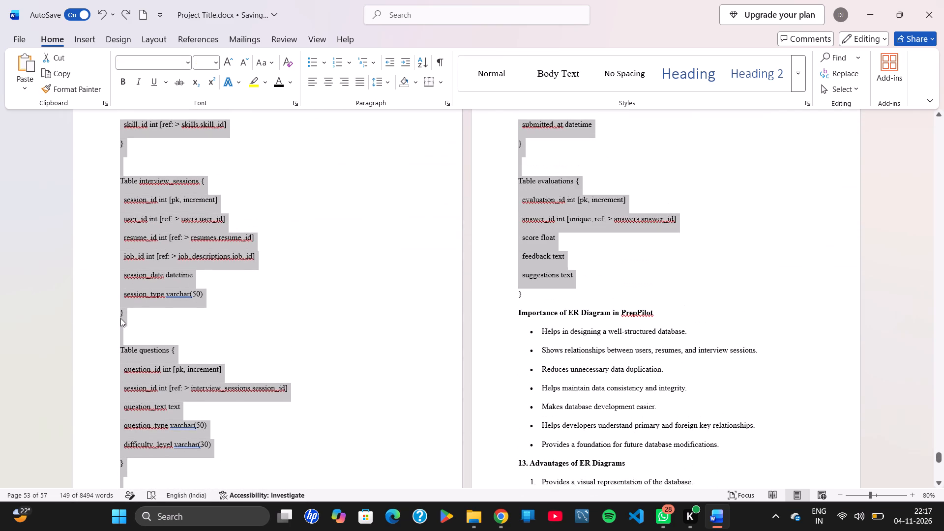
key("ctrl+shift+Down")
key("ctrl+c")
key("BackSpace")
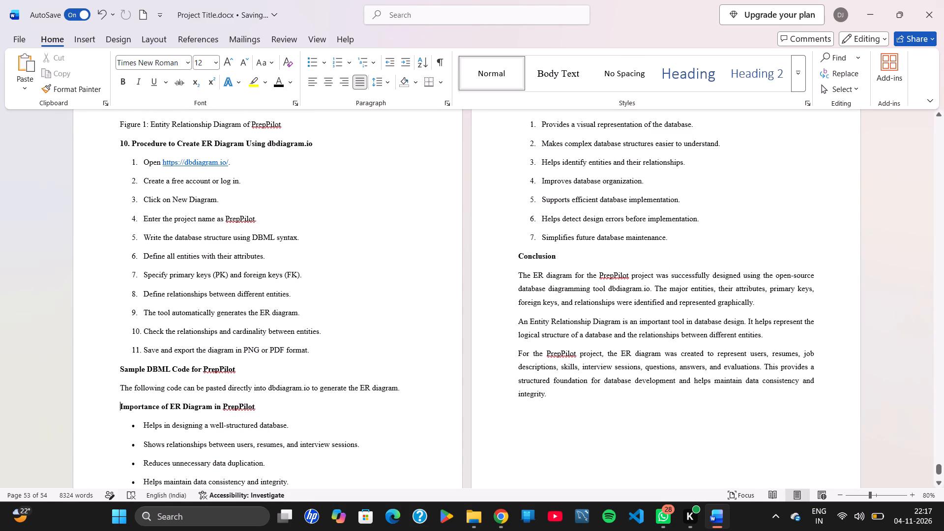
Add one blank line between the sentence about pasting code into dbdiagram.io and the "Importance of ER Diagram in PrepPilot" heading.
scroll(586, 369, "up", 2)
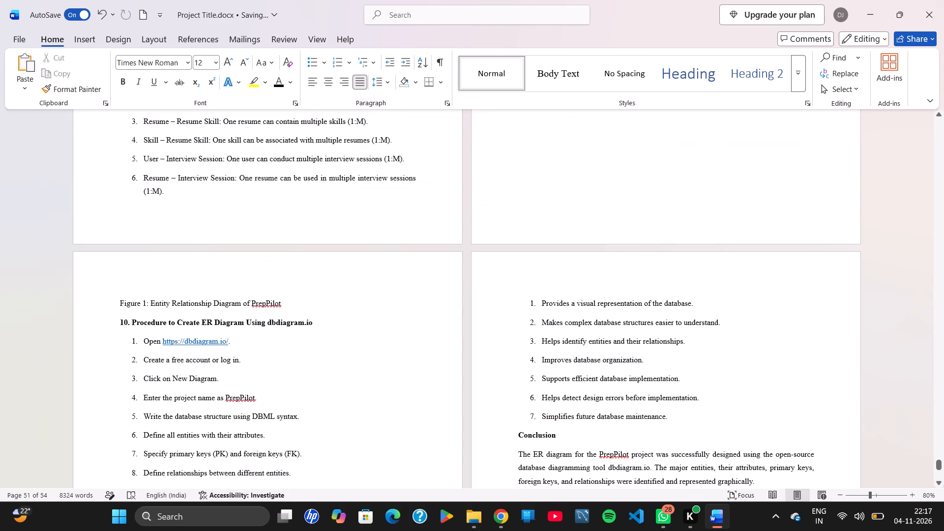
key("Return")
key("Return")
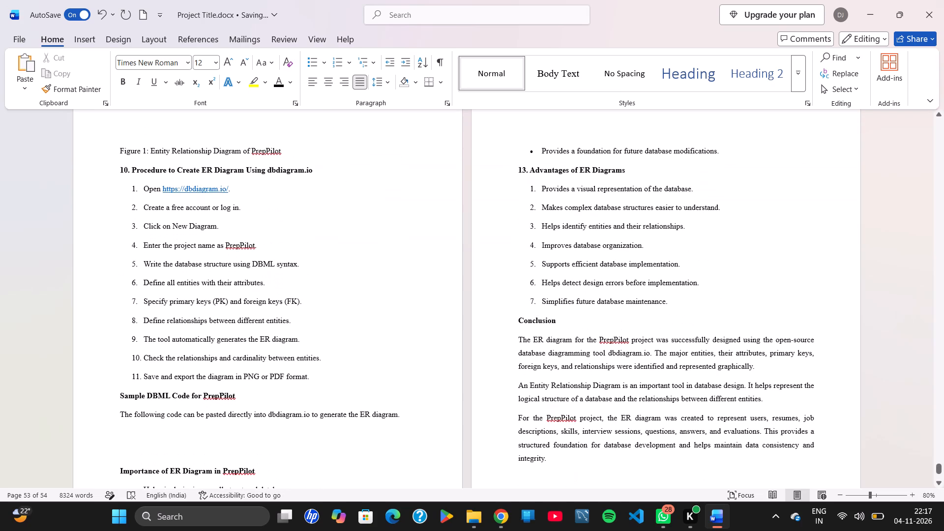
key("BackSpace")
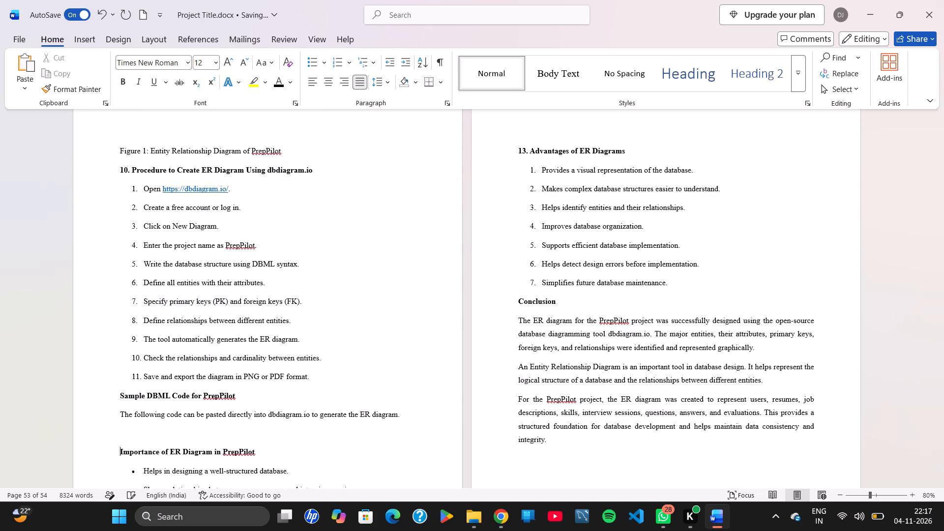
key("BackSpace")
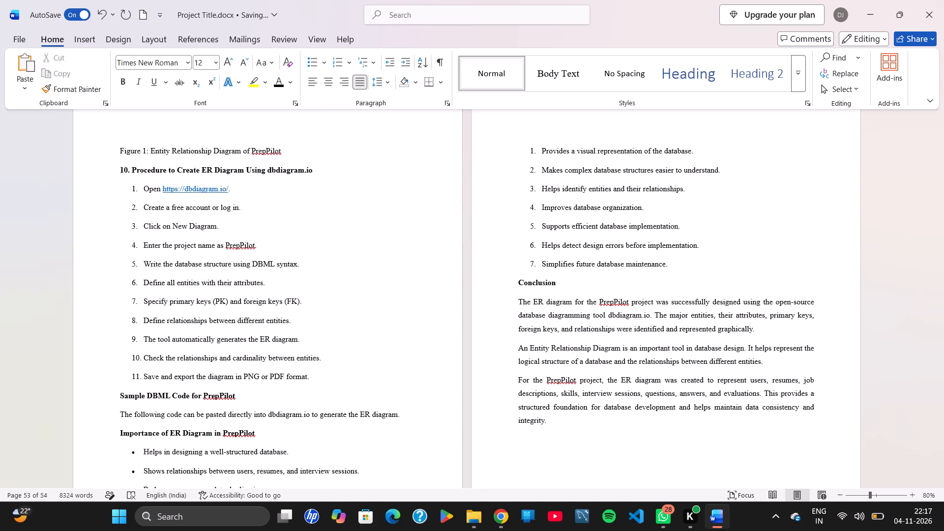
key("Return")
key("Up")
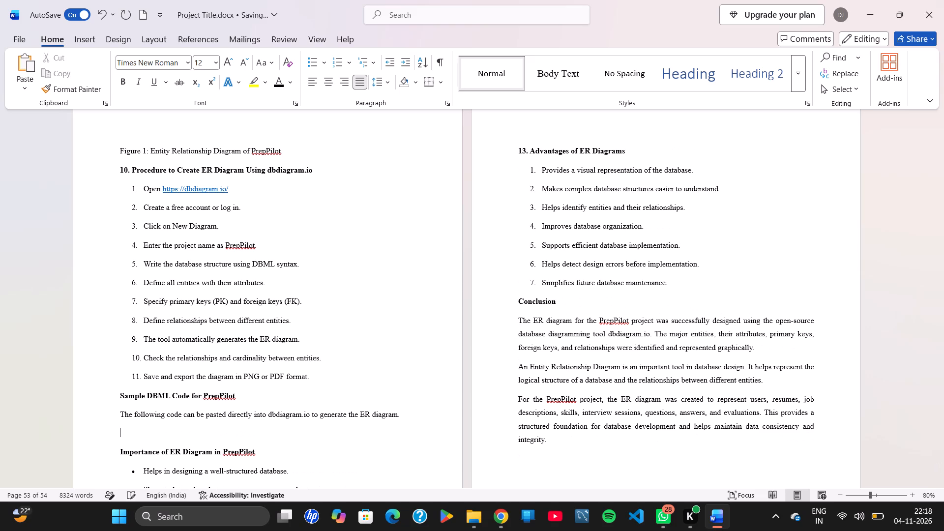
Insert a 1x1 table on the blank line under the sentence about pasting code into dbdiagram.io.
left_click(79, 37)
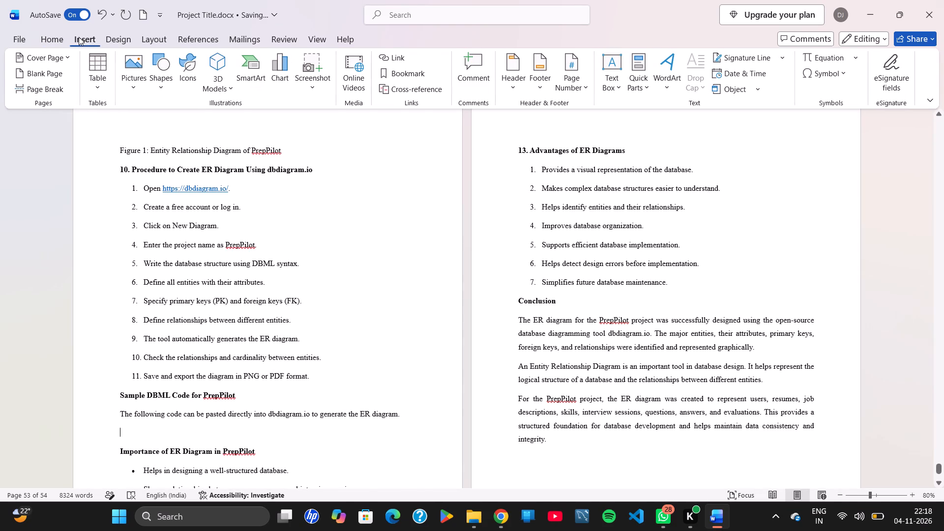
left_click(105, 83)
left_click(96, 121)
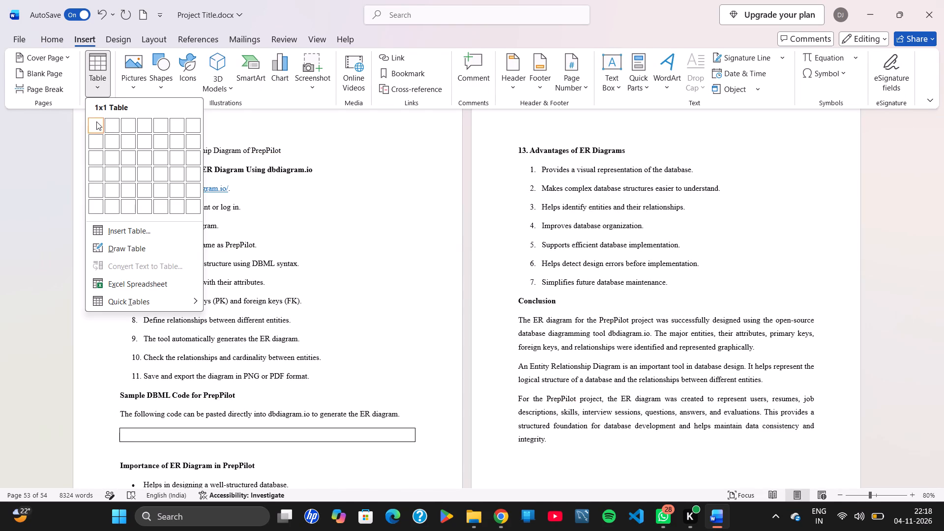
Paste the copied DBML code into the 1x1 table and remove the empty line after its final closing brace.
key("ctrl+v")
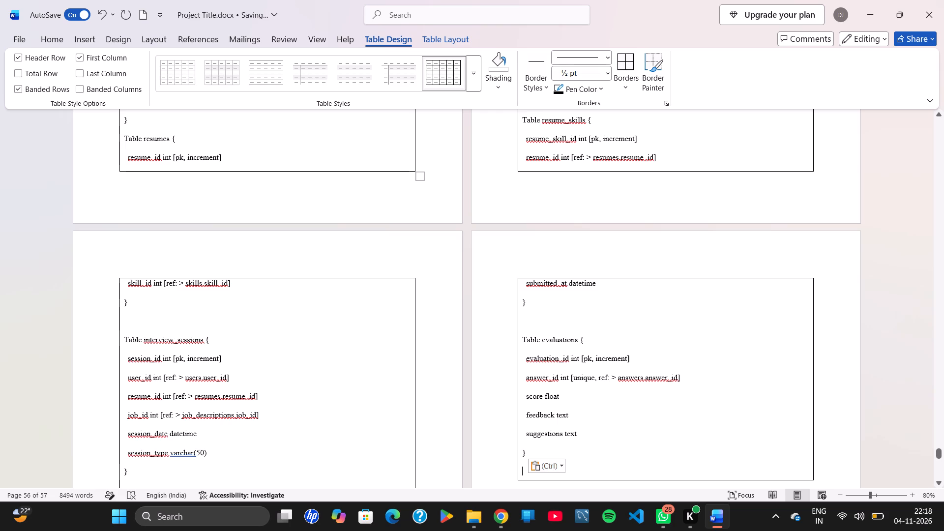
key("BackSpace")
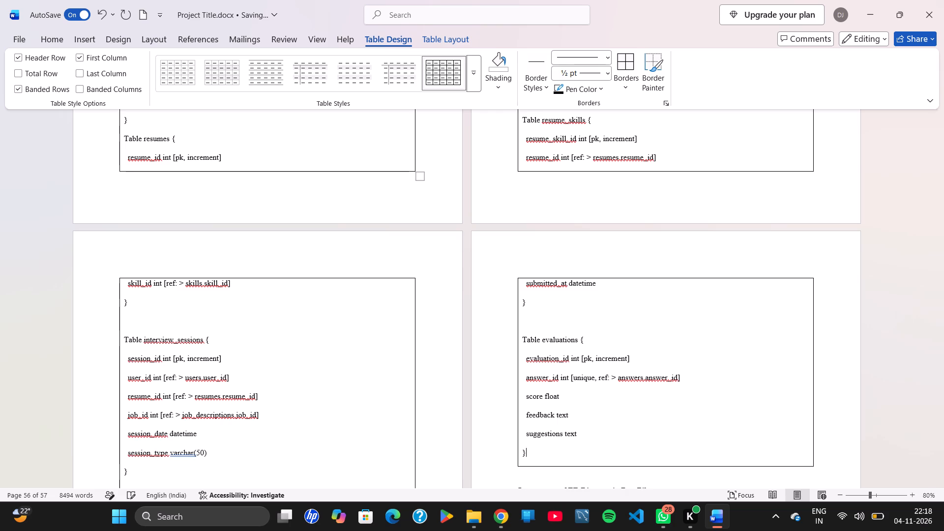
Set the line spacing of all the DBML code in the box, from "Table users {" to the last brace, to 1.0.
key("ctrl+shift+Up")
key("ctrl+shift+Up")
key("ctrl+shift+Up")
key("ctrl+shift+Up")
key("ctrl+shift+Up")
key("ctrl+shift+Up")
key("ctrl+shift+Up")
key("ctrl+shift+Up")
key("ctrl+shift+Up")
key("ctrl+shift+Up")
key("ctrl+shift+Up")
key("ctrl+shift+Up")
key("ctrl+shift+Up")
key("ctrl+shift+Up")
key("ctrl+shift+Up")
key("ctrl+shift+Up")
key("ctrl+shift+Up")
key("ctrl+shift+Up")
key("ctrl+shift+Up")
key("ctrl+shift+Up")
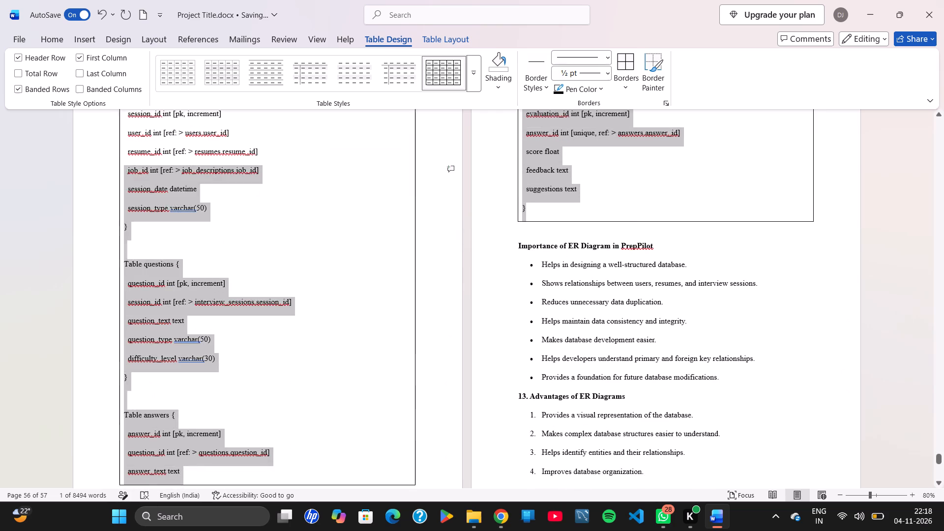
key("ctrl+shift+Up")
key("ctrl+shift+Up")
key("ctrl+shift+Up")
key("ctrl+shift+Up")
key("ctrl+shift+Up")
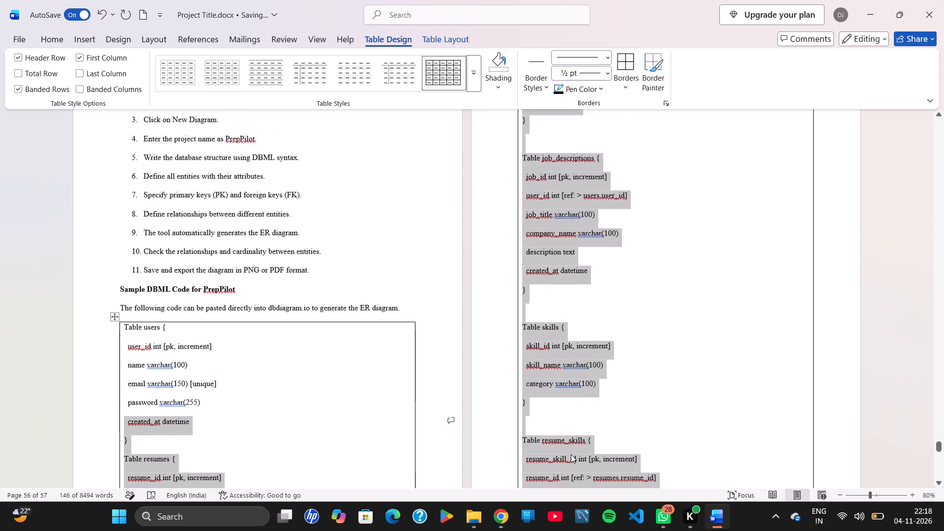
key("ctrl+shift+Up")
key("ctrl+shift+Up")
key("ctrl+shift+Up")
key("ctrl+shift+Up")
key("ctrl+shift+Up")
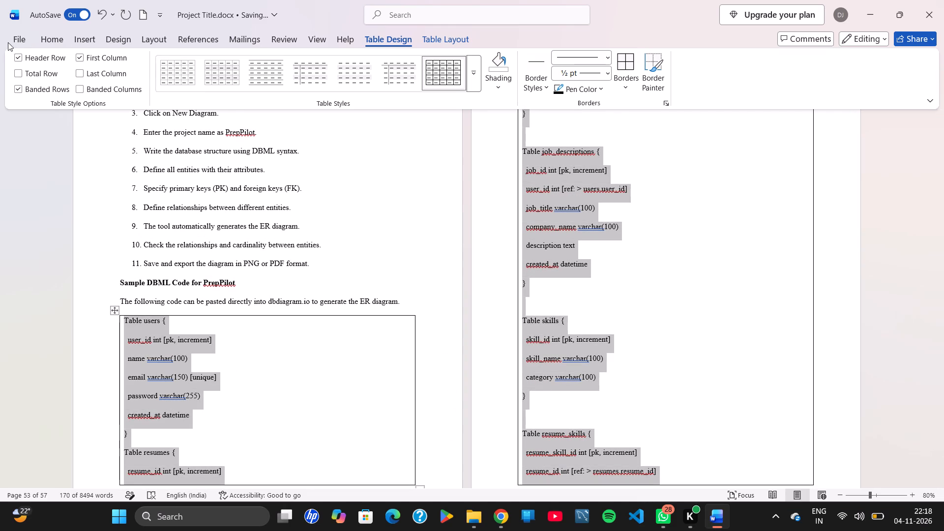
left_click(49, 39)
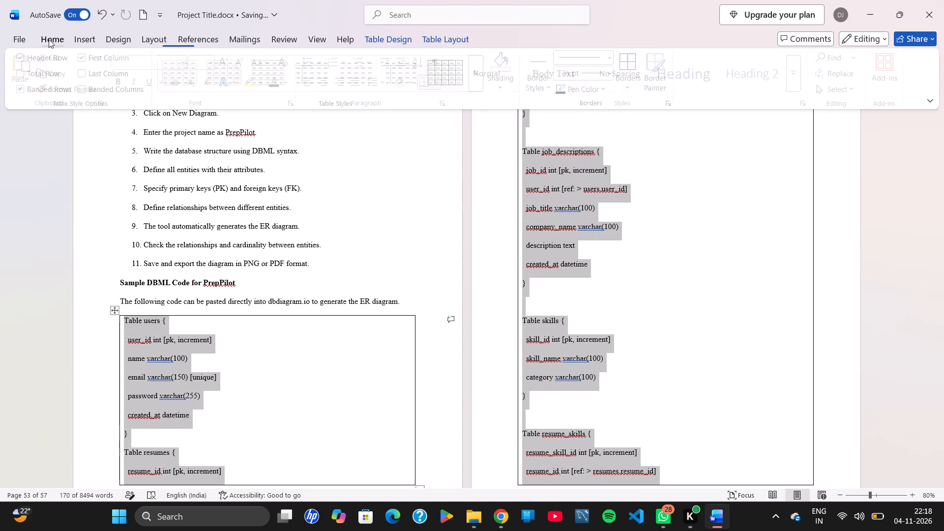
left_click(380, 87)
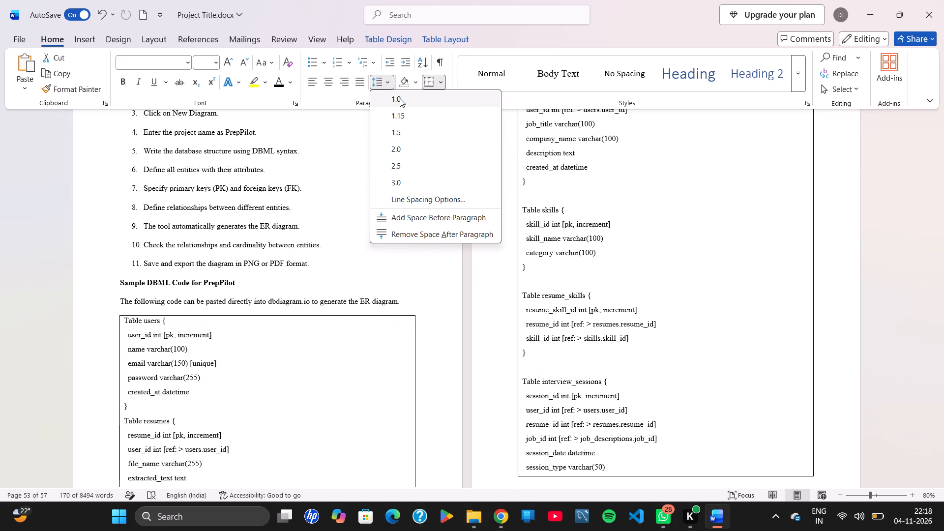
left_click(400, 98)
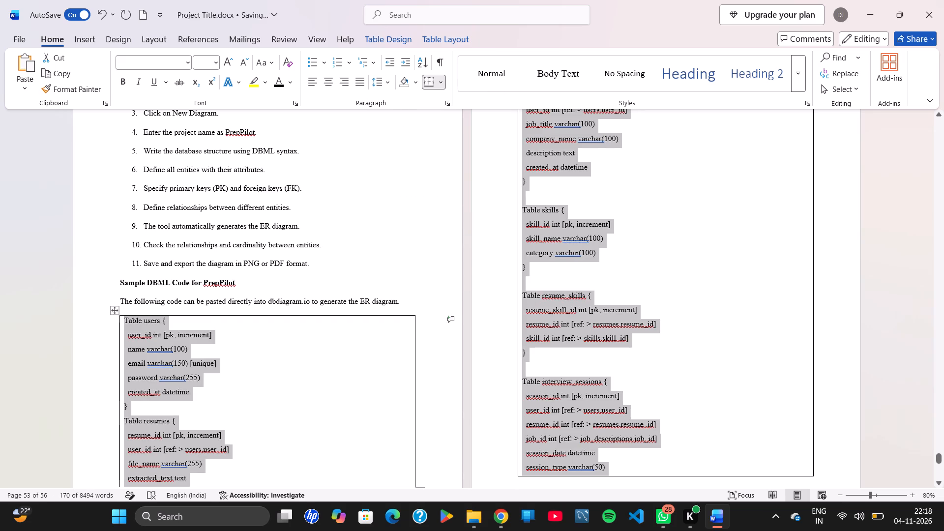
left_click(641, 272)
Remove the number "13." from the "Advantages of ER Diagrams" heading.
scroll(324, 354, "down", 1)
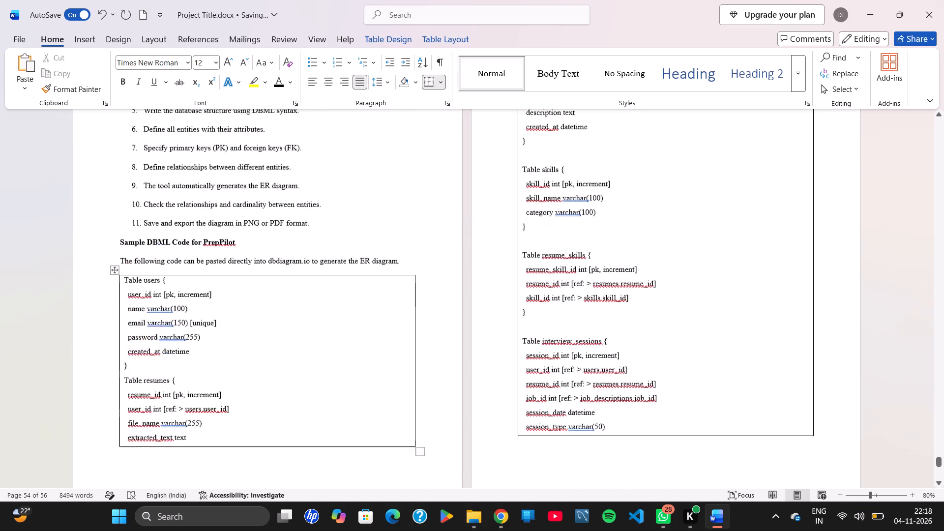
scroll(324, 354, "down", 2)
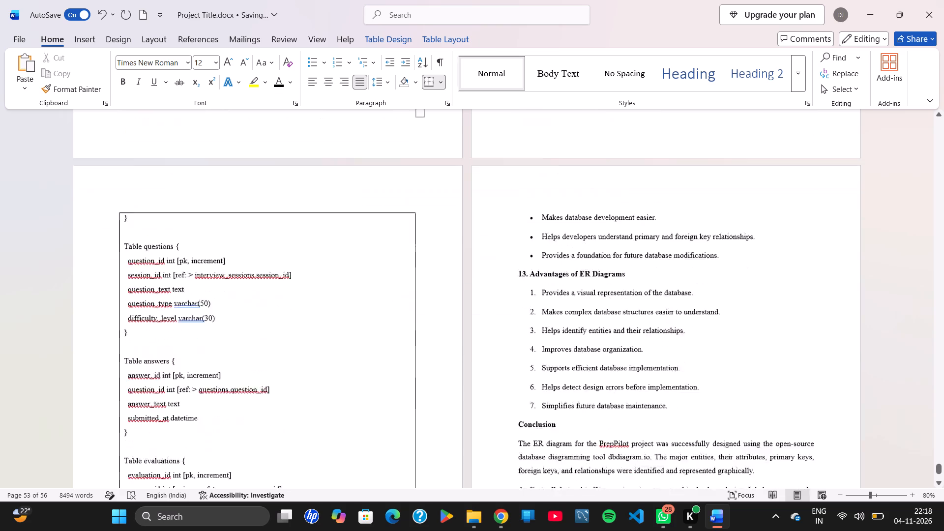
scroll(324, 354, "down", 2)
scroll(324, 354, "up", 1)
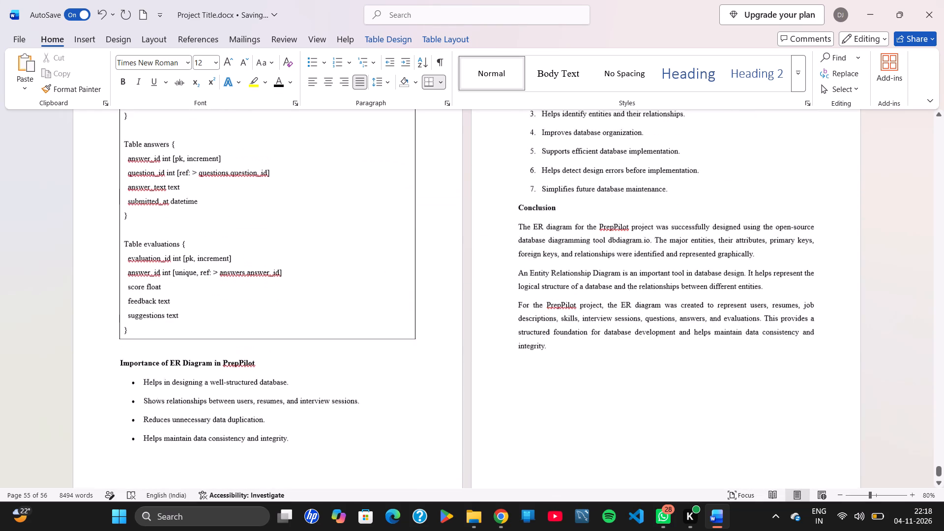
scroll(324, 354, "up", 2)
left_click_drag(529, 290, 517, 290)
key("BackSpace")
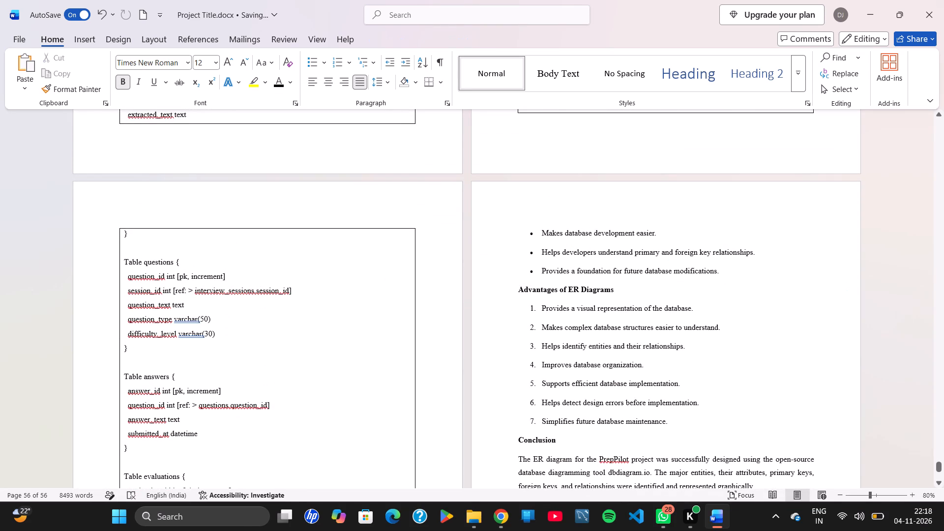
Remove the number "10." from the "Procedure to Create ER Diagram Using dbdiagram.io" heading.
scroll(517, 290, "up", 2)
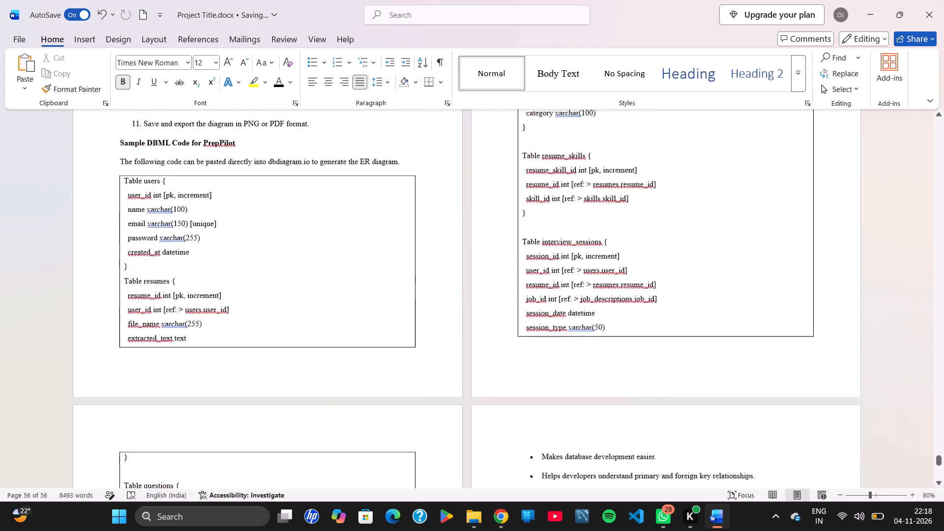
scroll(517, 290, "up", 1)
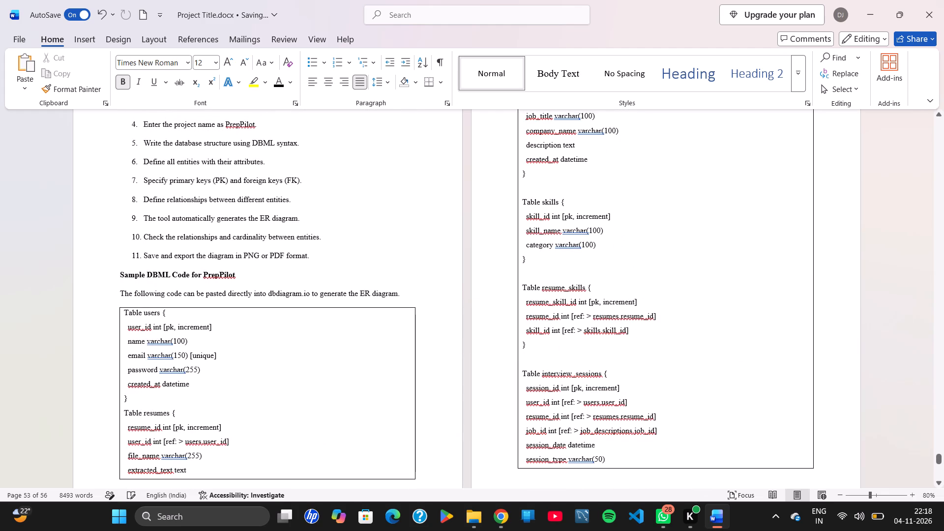
scroll(517, 290, "up", 1)
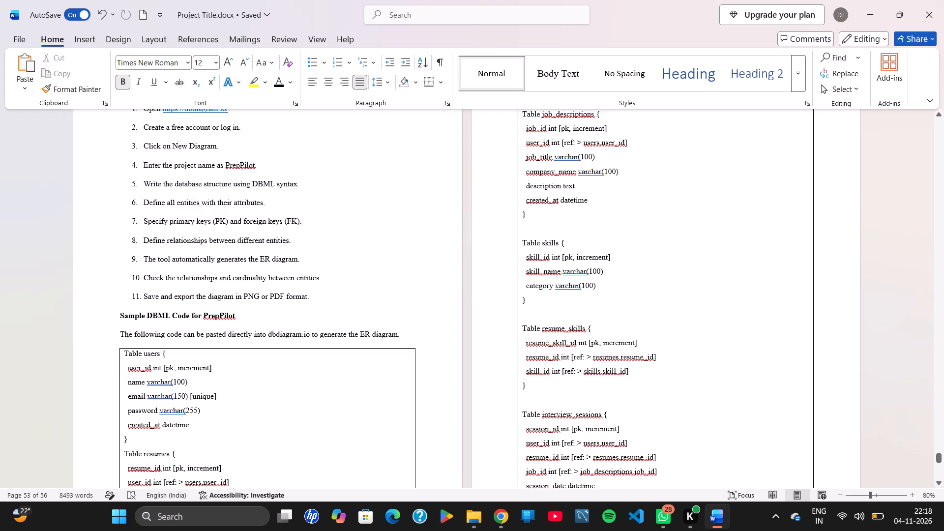
scroll(517, 290, "up", 2)
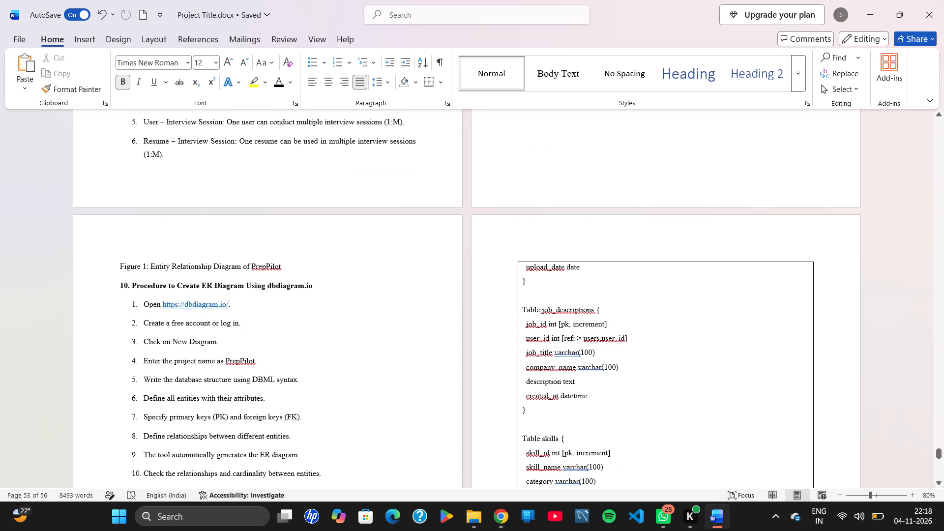
left_click(131, 287)
key("BackSpace")
key("BackSpace")
key("BackSpace")
key("BackSpace")
Remove the number "8." from the "Relationships Between Entities" heading.
scroll(131, 287, "up", 1)
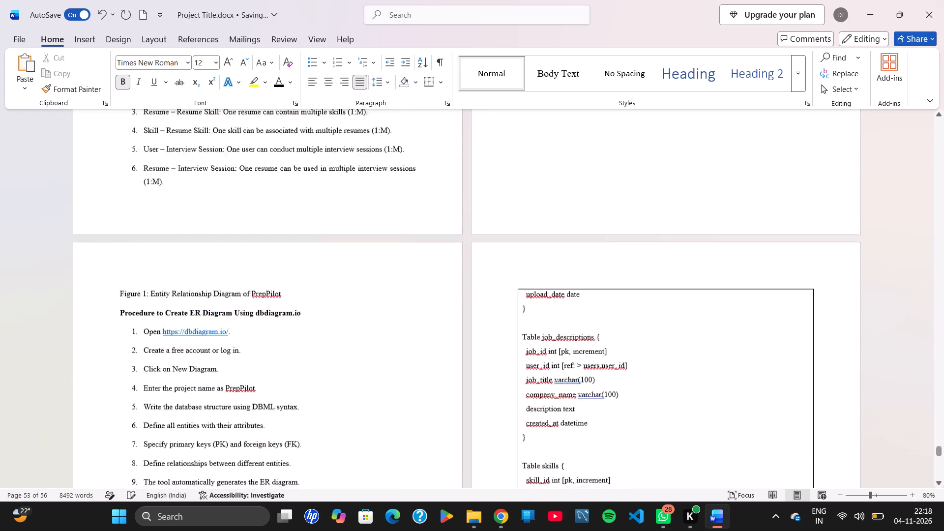
scroll(131, 287, "up", 1)
scroll(270, 447, "up", 1)
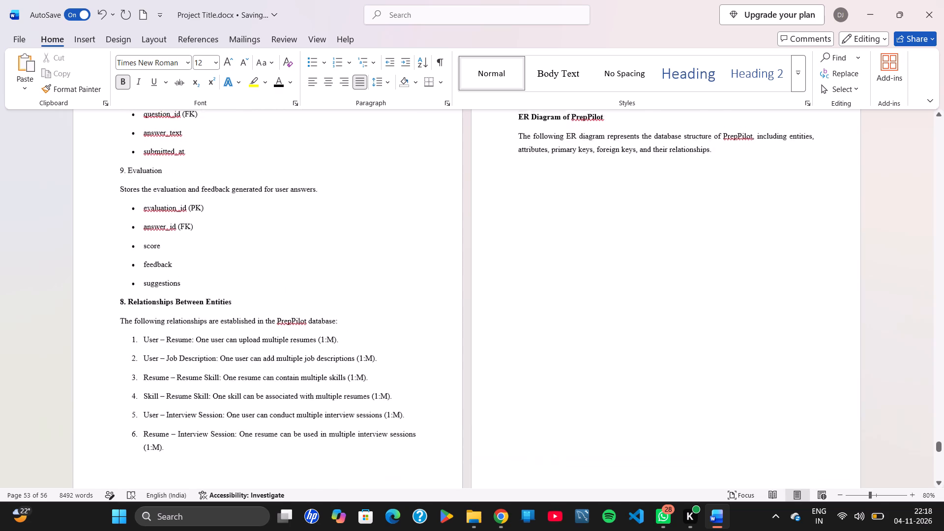
scroll(270, 447, "up", 1)
scroll(216, 440, "down", 1)
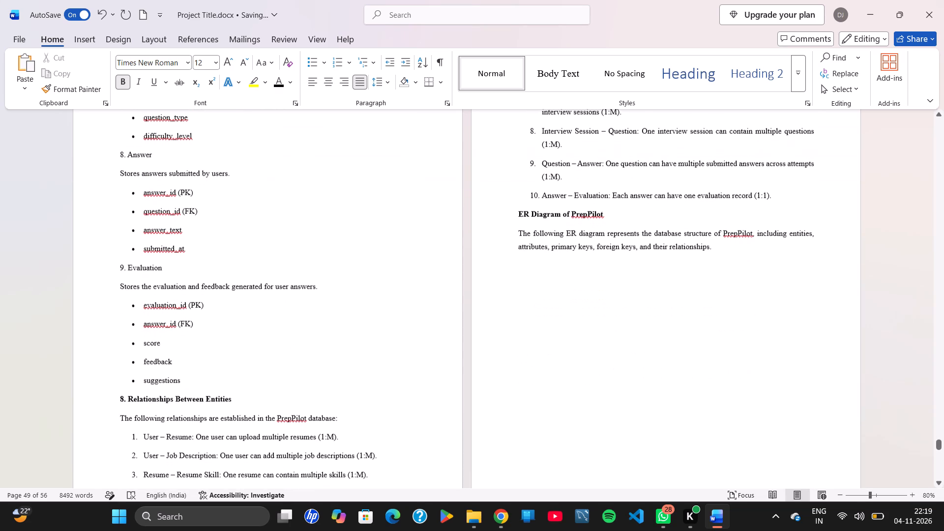
left_click(127, 397)
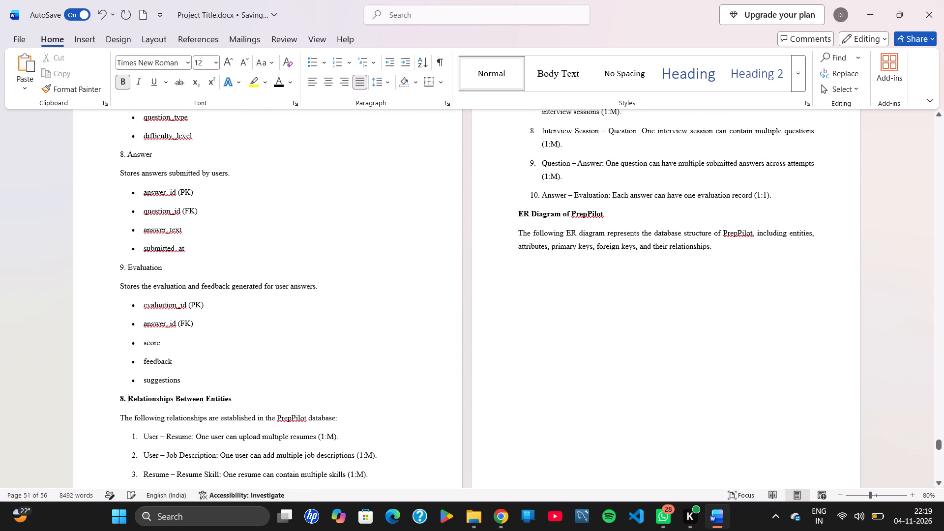
key("BackSpace")
key("BackSpace")
key("BackSpace")
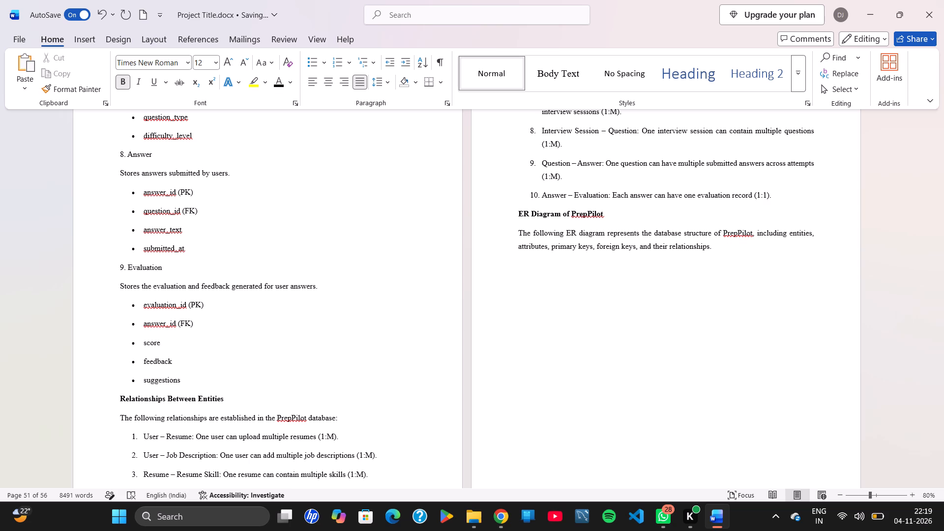
Delete the "Alternative tool: draw.io." line above the "Basic Components of an ER Diagram" heading.
scroll(127, 397, "up", 2)
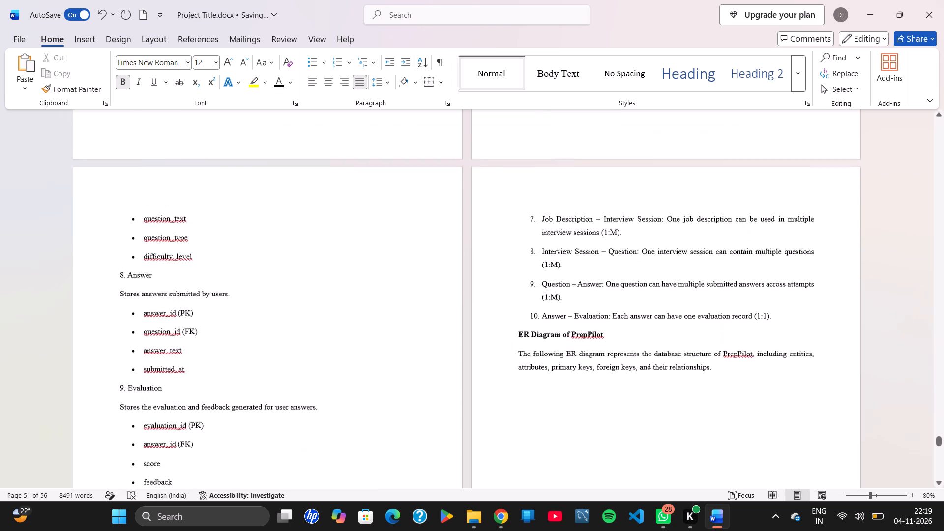
scroll(127, 397, "up", 3)
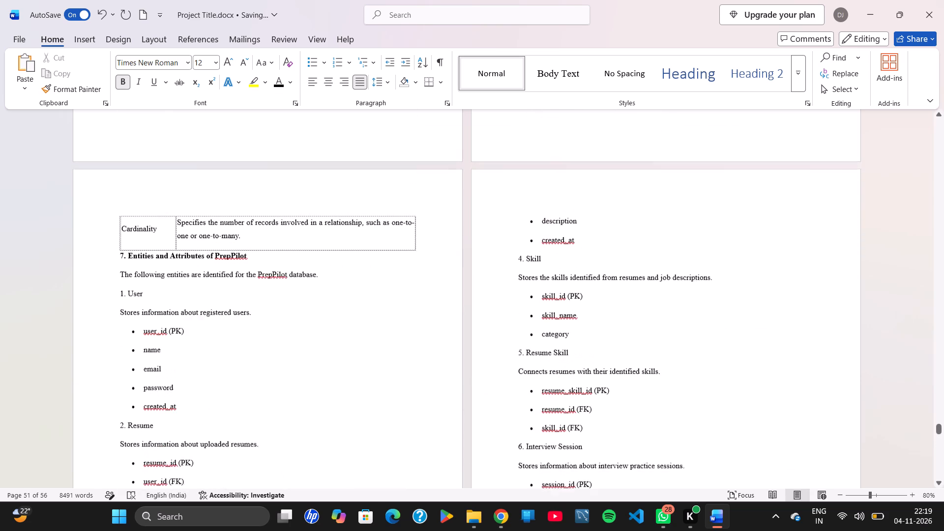
scroll(127, 397, "up", 2)
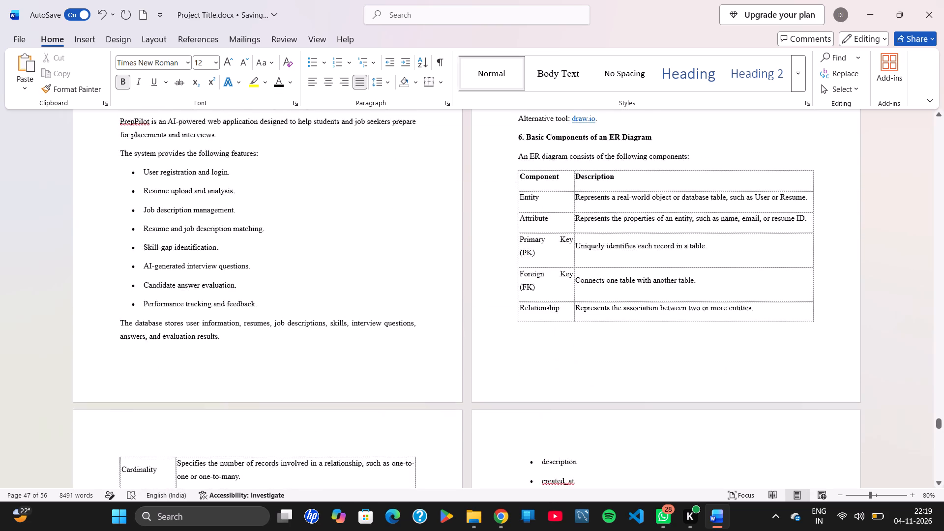
scroll(127, 397, "up", 1)
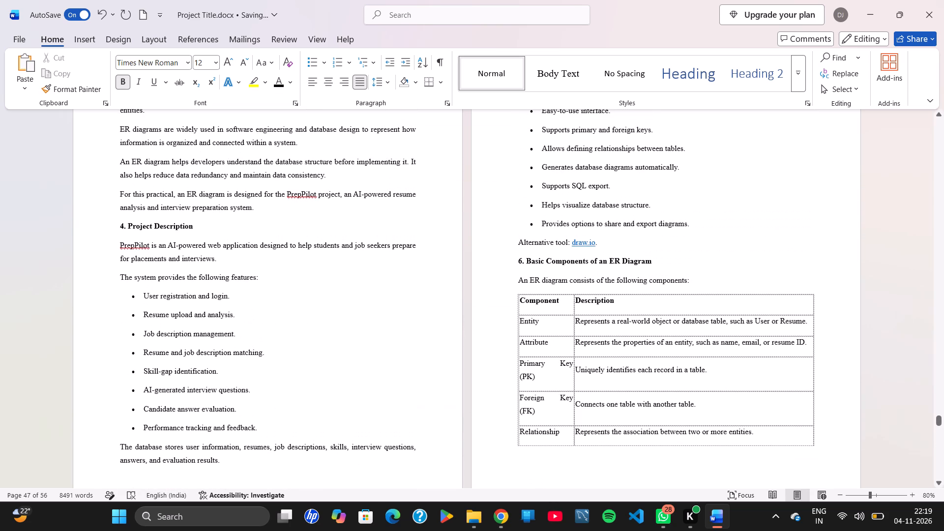
left_click_drag(607, 244, 532, 245)
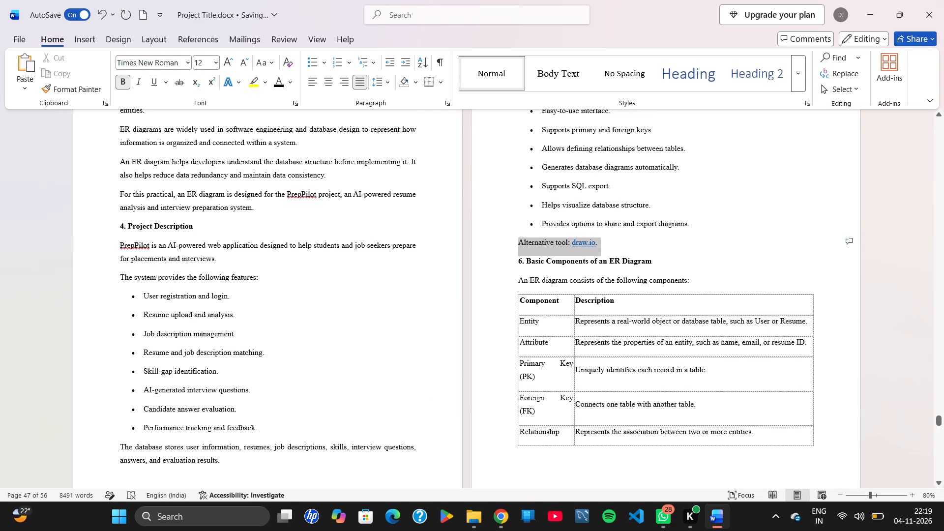
left_click_drag(532, 245, 531, 245)
key("BackSpace")
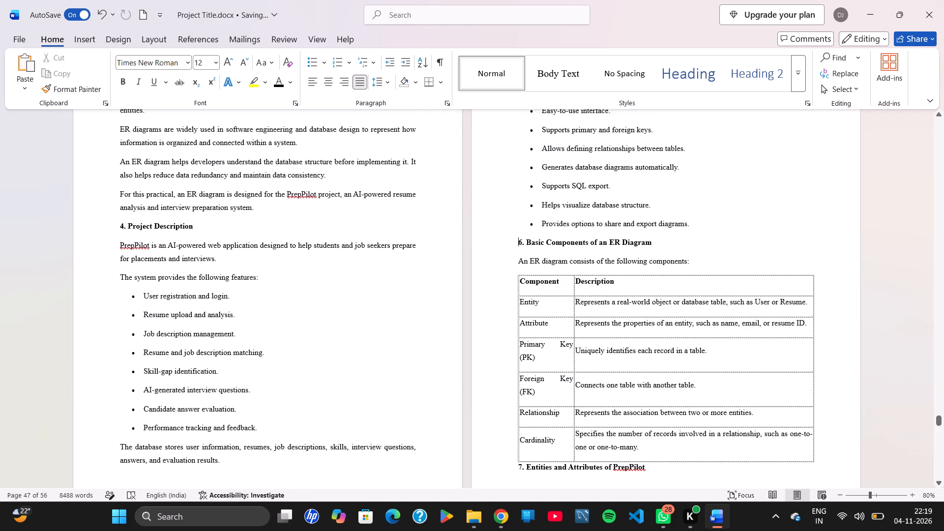
Remove the number "6." from the "Basic Components of an ER Diagram" heading.
key("Delete")
key("Delete")
key("Delete")
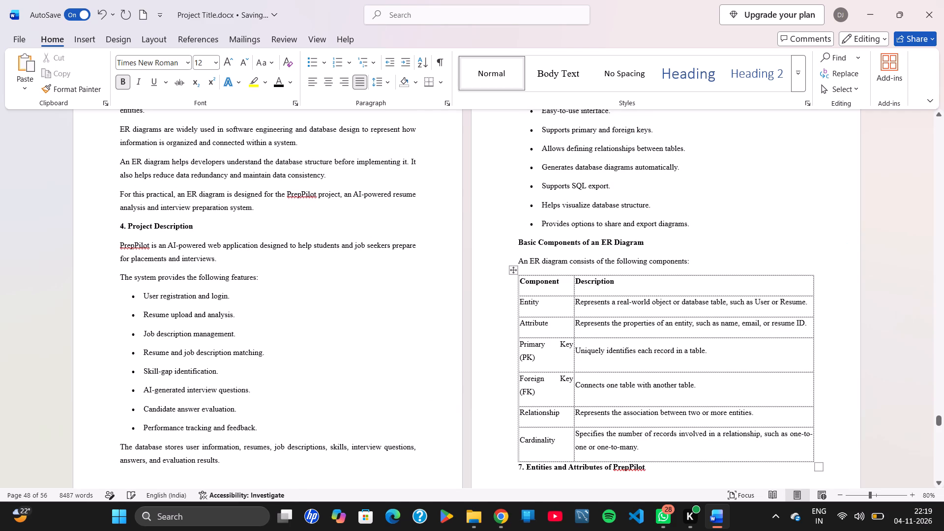
Add a blank line between the components table and the "Entities and Attributes of PrepPilot" heading, and remove the heading's number "7.".
scroll(574, 419, "down", 1)
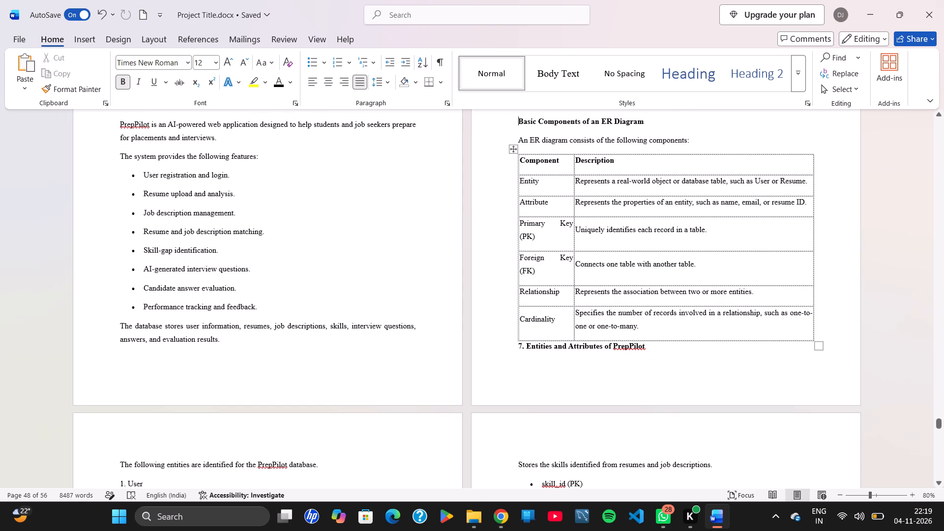
left_click(518, 347)
key("Return")
key("Delete")
key("Delete")
key("Delete")
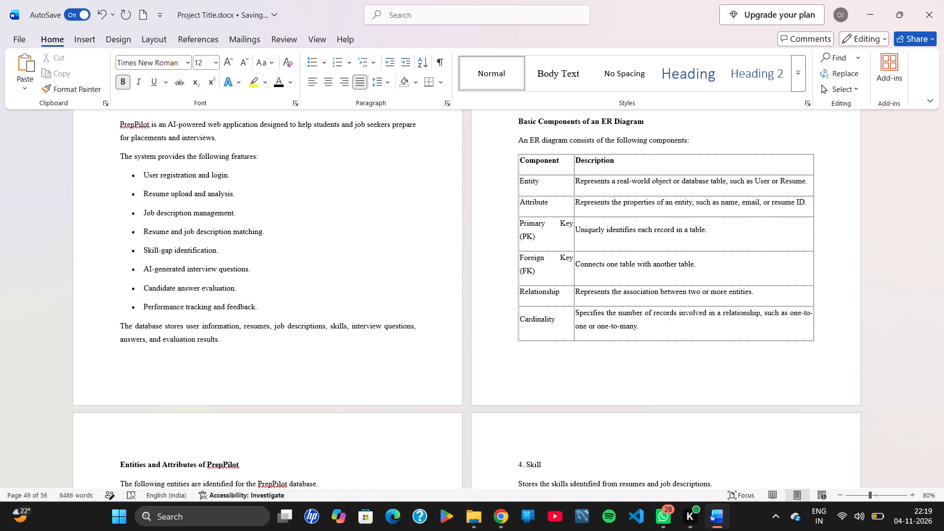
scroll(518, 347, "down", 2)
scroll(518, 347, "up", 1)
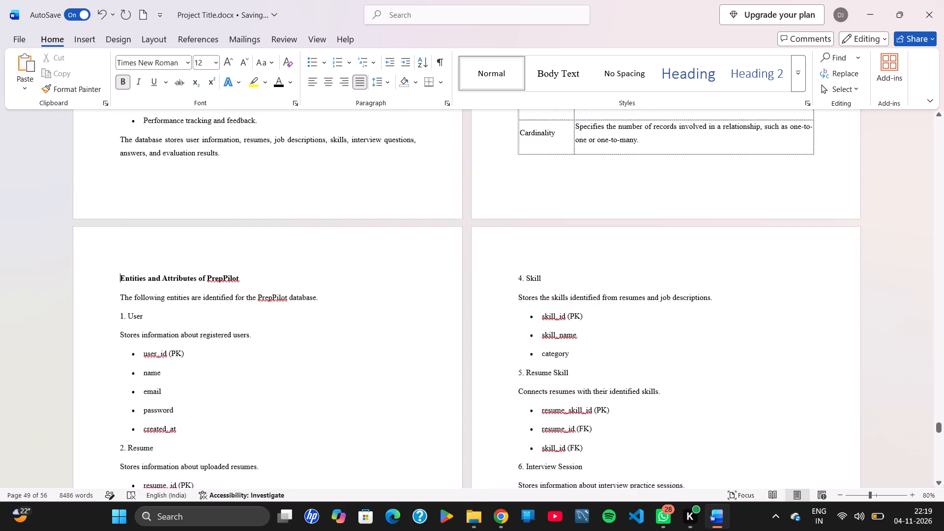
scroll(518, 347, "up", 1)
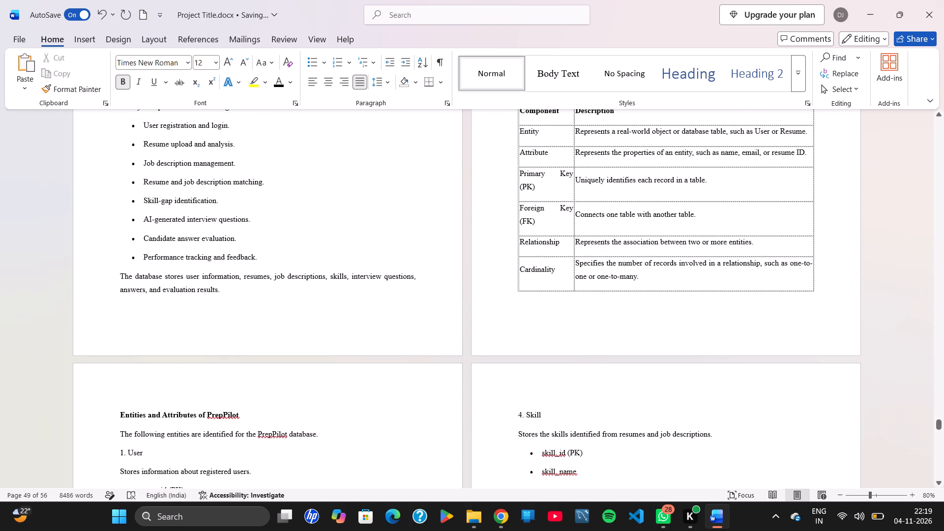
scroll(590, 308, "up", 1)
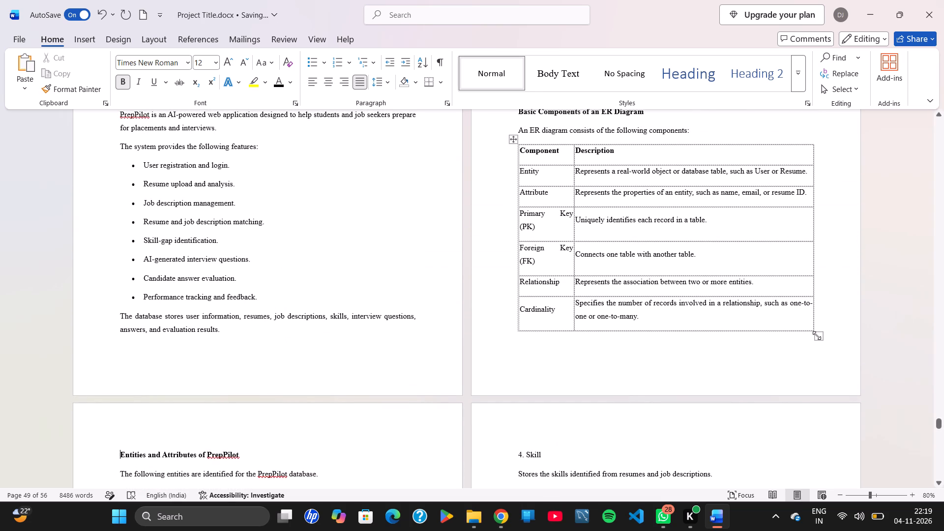
Apply all borders to the whole ER diagram components table under "Basic Components of an ER Diagram".
left_click(817, 335)
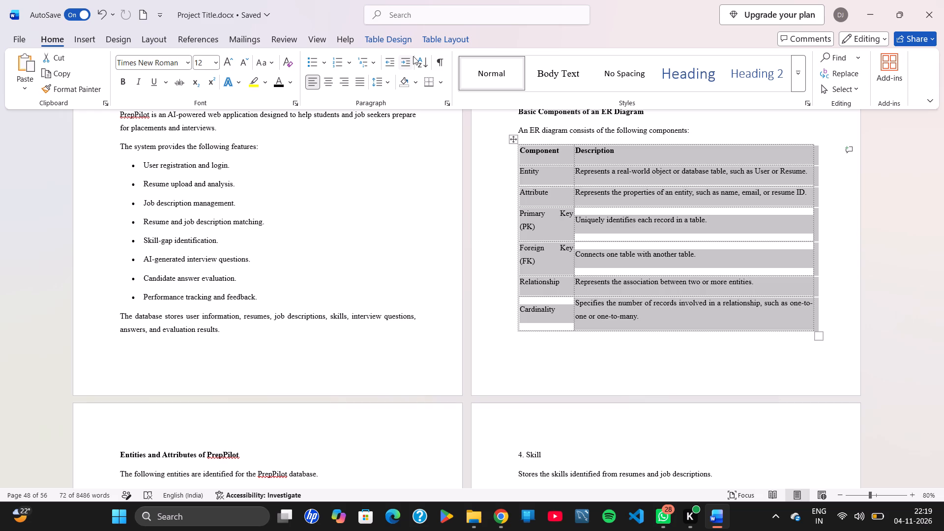
left_click(398, 46)
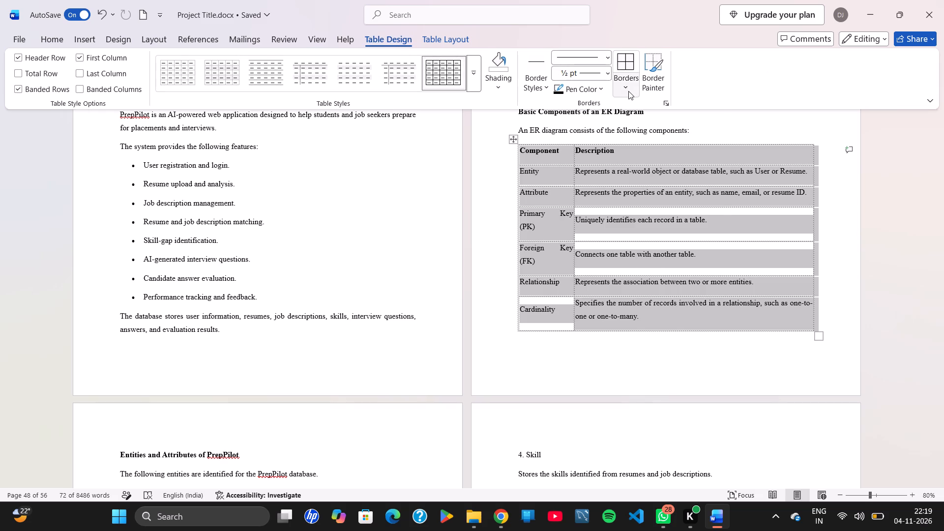
left_click(628, 91)
left_click(646, 188)
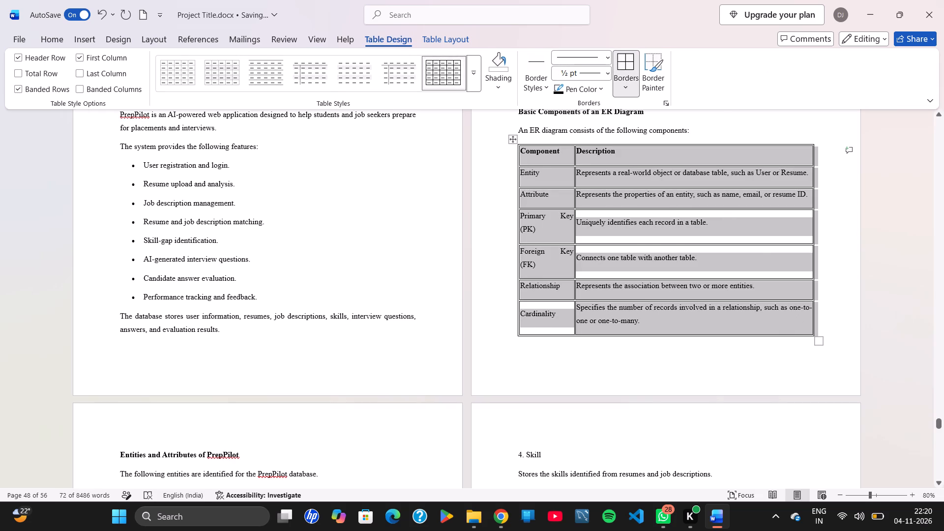
left_click(738, 345)
Delete the whole "4. Project Description" section, from its heading through the paragraph on what the database stores.
scroll(494, 284, "up", 2)
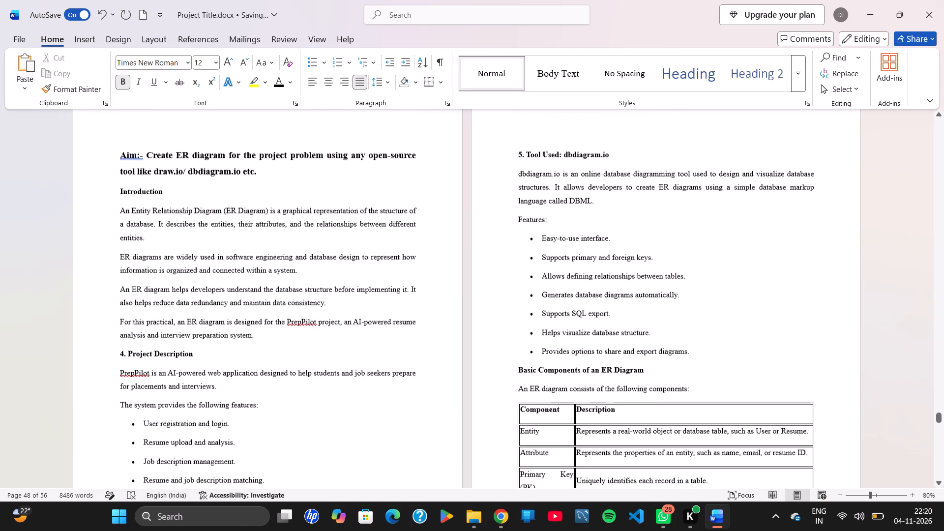
left_click(118, 354)
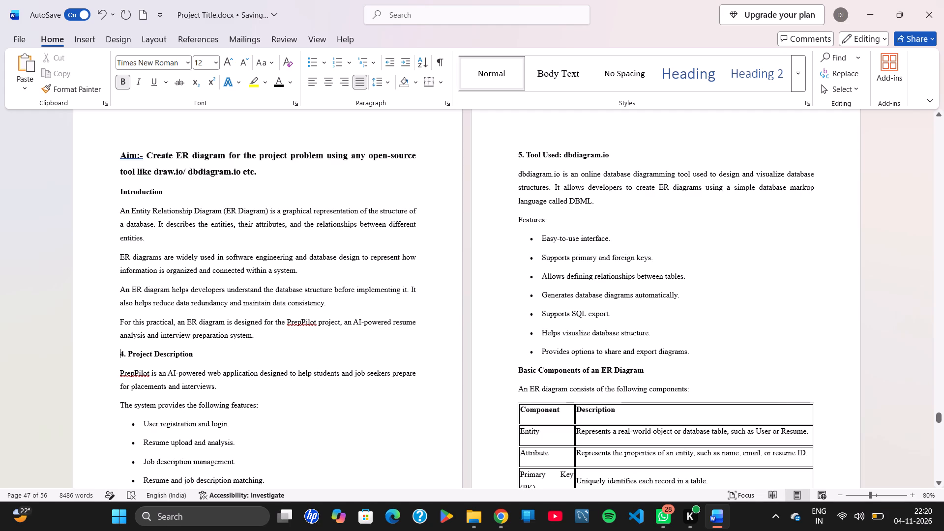
key("ctrl+shift+Down")
key("ctrl+shift+Down")
key("ctrl+shift+Down")
key("ctrl+shift+Down")
key("ctrl+shift+Down")
key("ctrl+shift+Down")
key("ctrl+shift+Down")
key("ctrl+shift+Down")
key("ctrl+shift+Down")
key("ctrl+shift+Down")
key("ctrl+shift+Down")
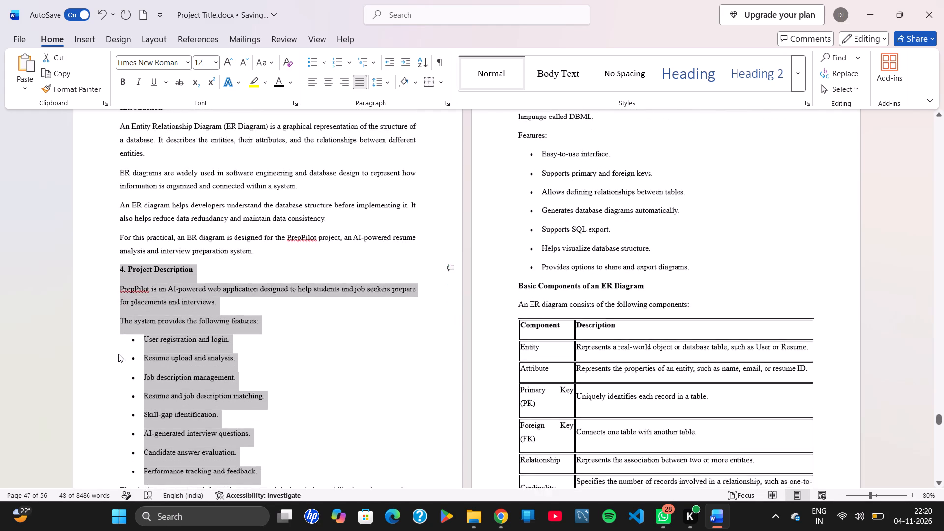
key("ctrl+shift+Down")
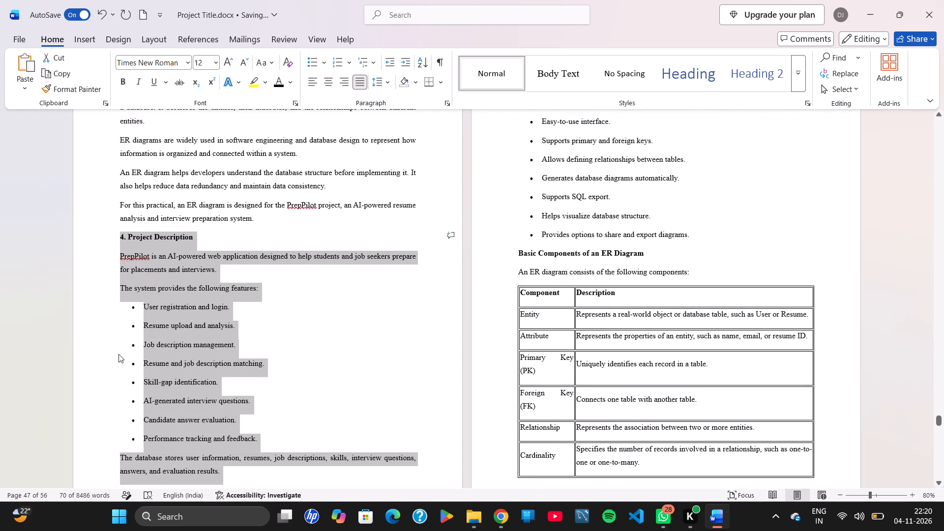
key("BackSpace")
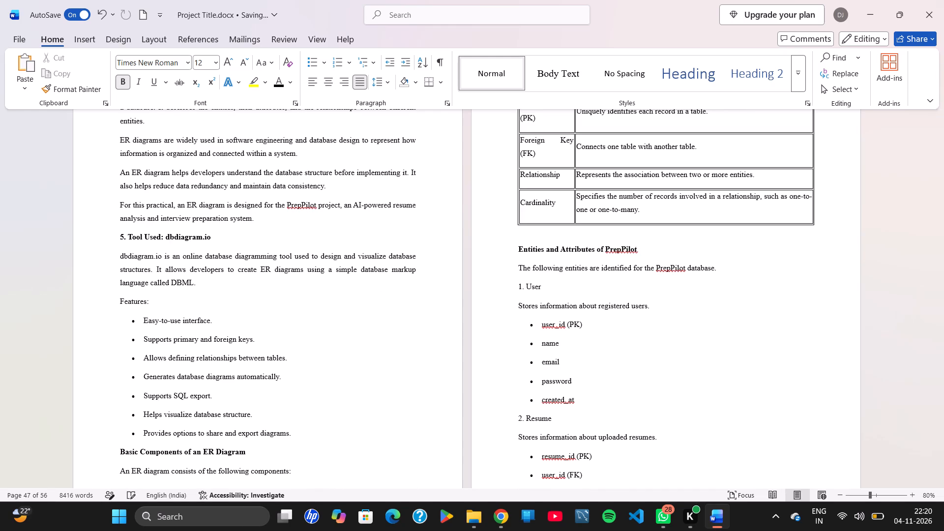
Remove the number "5." from the "Tool Used: dbdiagram.io" heading.
key("Delete")
key("Delete")
key("Delete")
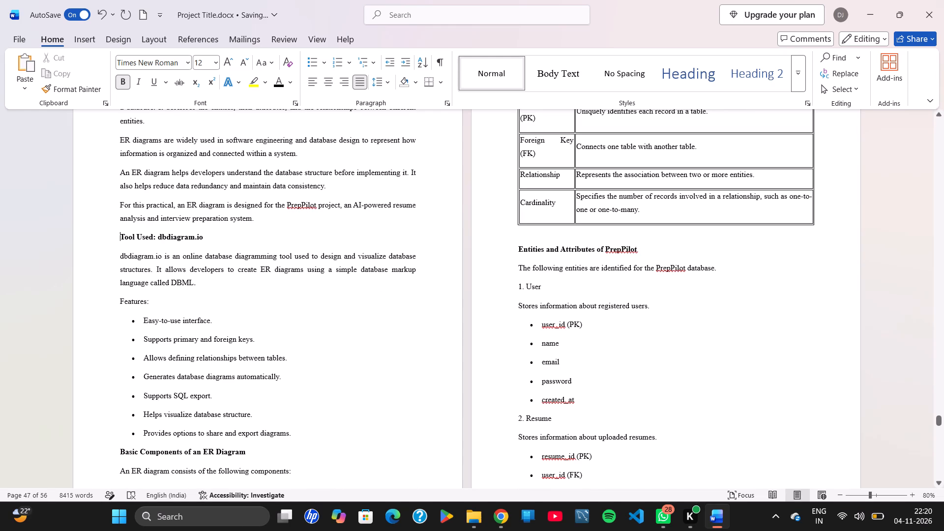
Insert two blank lines before the "Basic Components of an ER Diagram" heading to push it onto the page with its table.
scroll(233, 288, "up", 1)
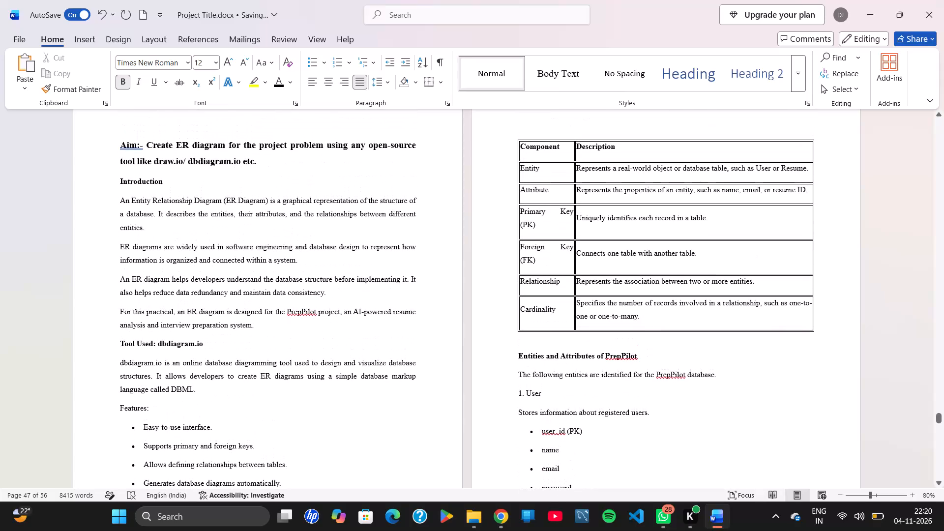
scroll(233, 288, "down", 4)
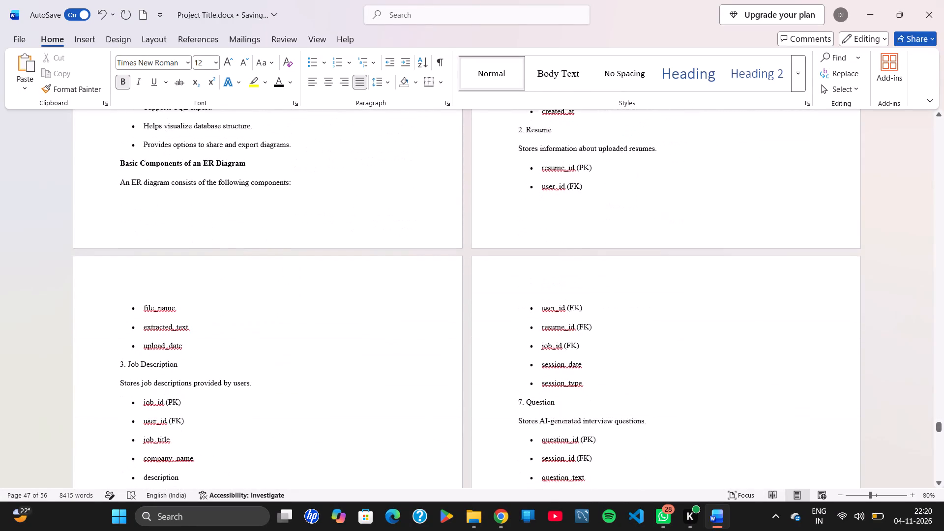
scroll(233, 288, "up", 2)
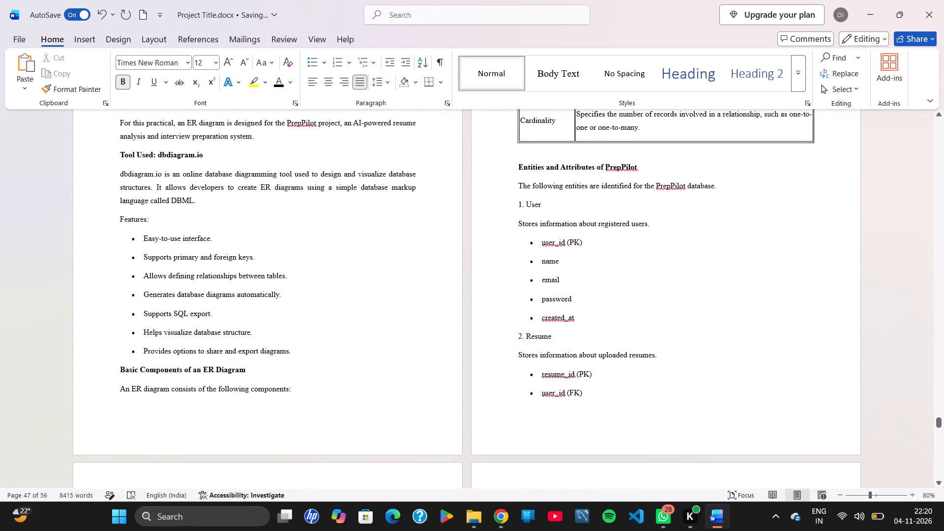
scroll(233, 288, "down", 1)
scroll(233, 288, "up", 1)
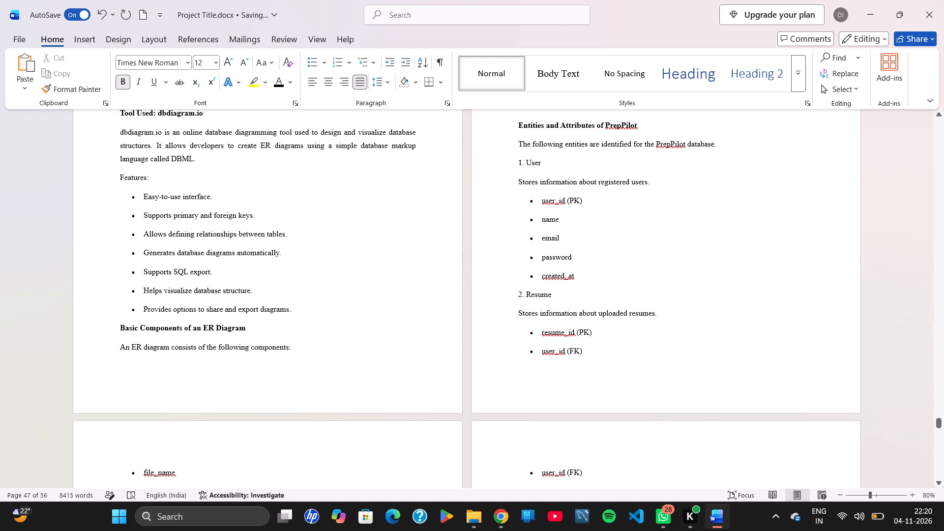
left_click(121, 327)
key("Return")
key("Return")
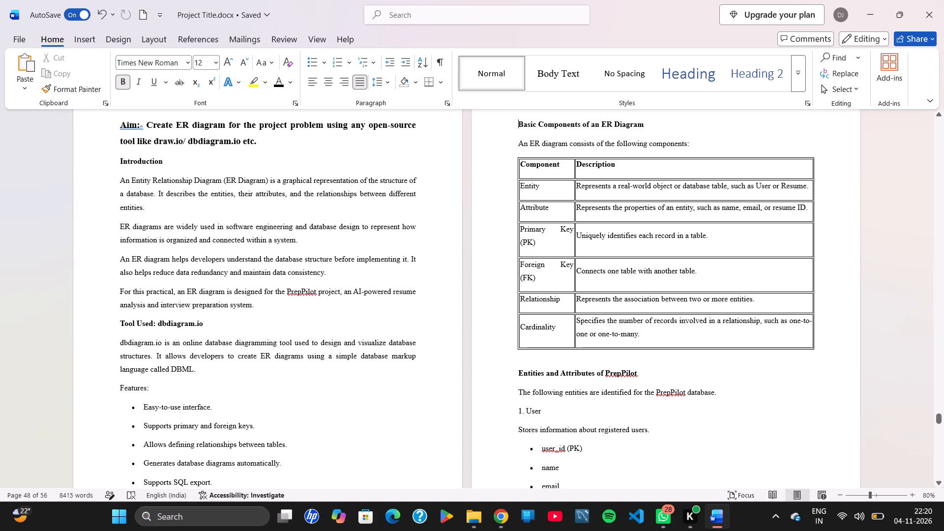
Insert two blank lines before "2. Resume" so that entity starts on a new page with its attribute list.
scroll(581, 380, "down", 3)
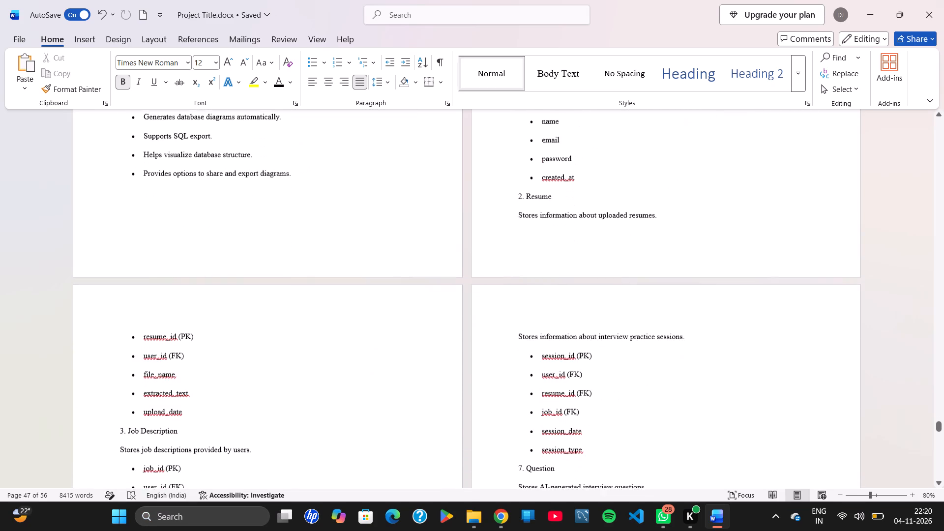
left_click(516, 192)
key("Return")
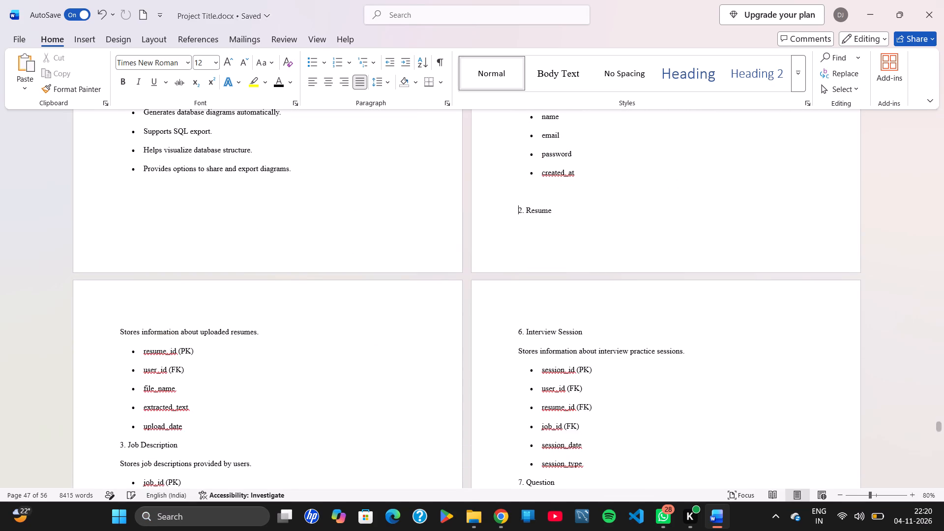
key("Return")
Insert two blank lines before "9. Evaluation" so that entity starts on a new page with its attribute list.
scroll(516, 192, "down", 1)
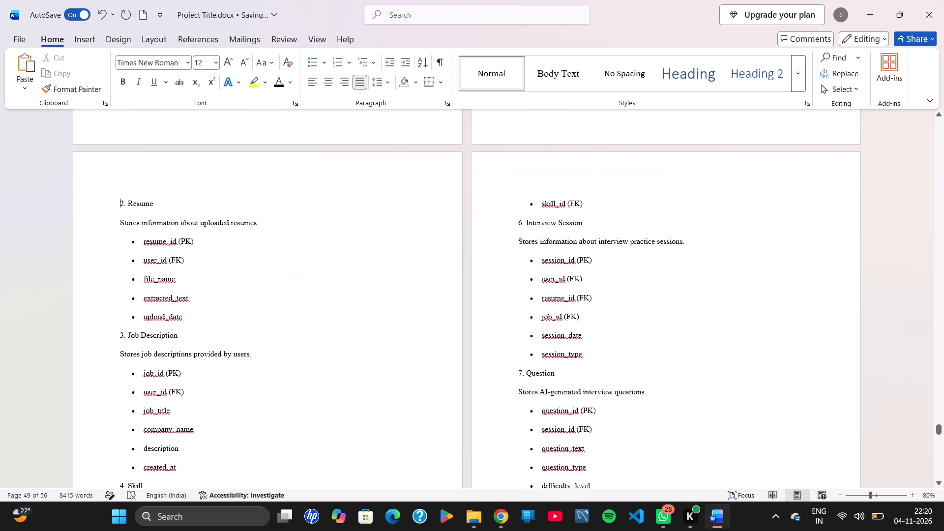
scroll(516, 192, "down", 3)
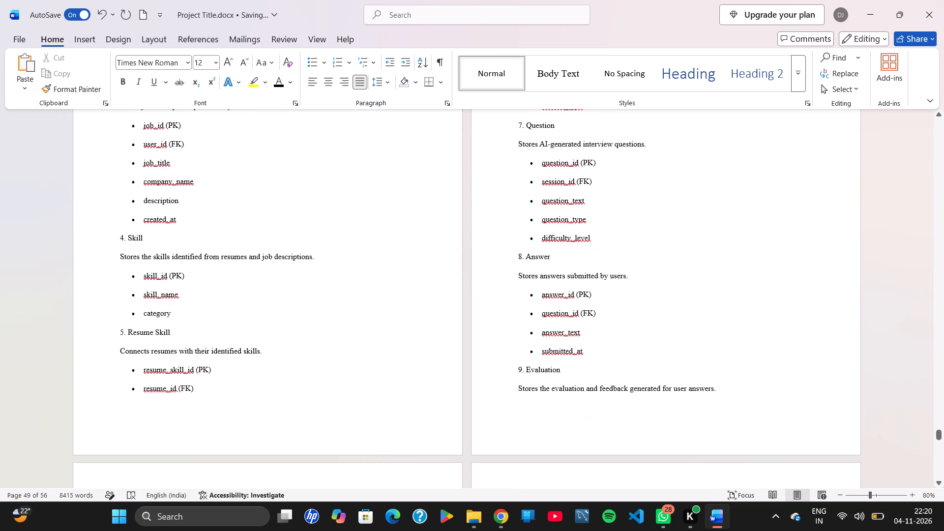
scroll(516, 192, "down", 1)
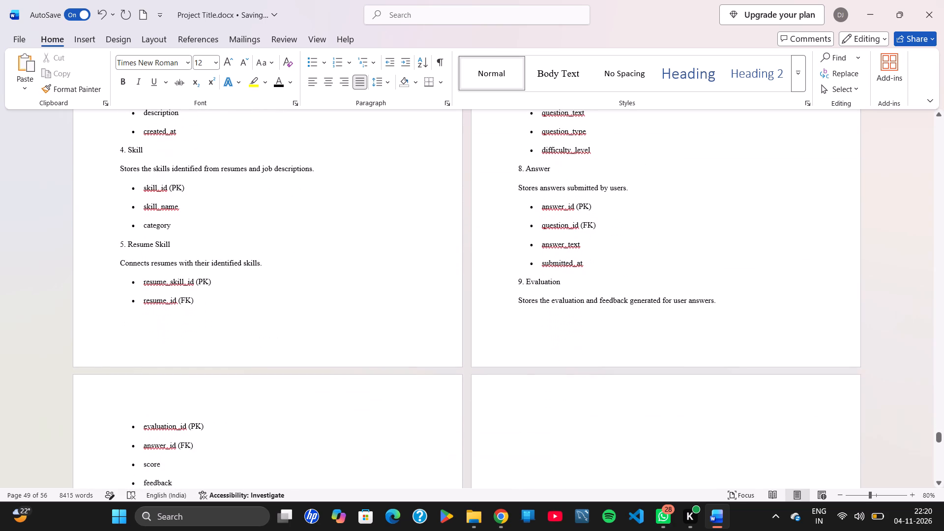
left_click(518, 280)
key("Return")
key("Return")
Switch to dbdiagram.io in Chrome and capture a screenshot of the ER diagram from the skills and users tables to the questions table.
scroll(518, 280, "down", 2)
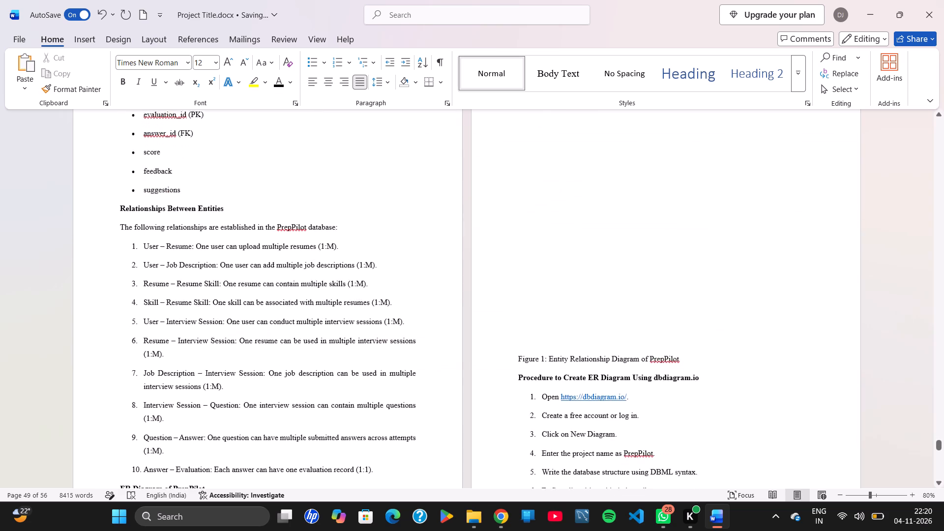
scroll(518, 280, "down", 2)
scroll(518, 280, "up", 1)
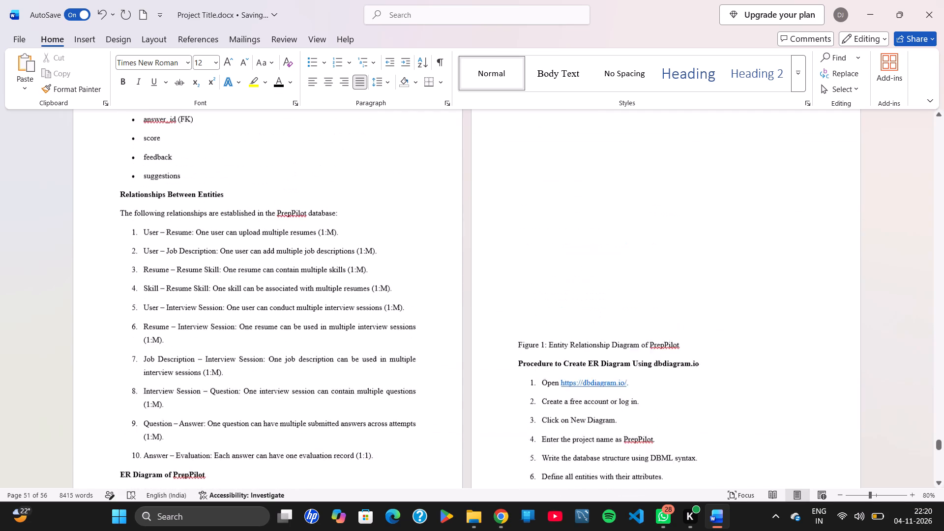
scroll(518, 280, "up", 1)
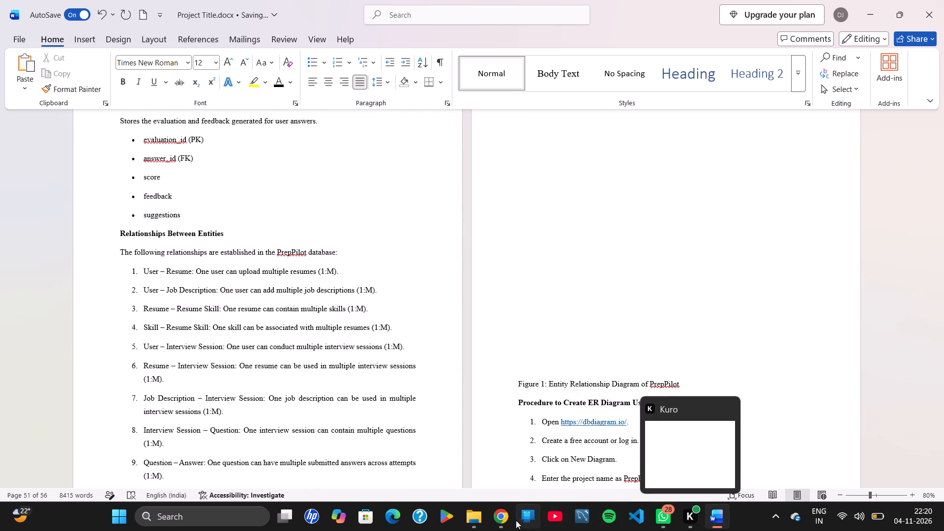
left_click(508, 453)
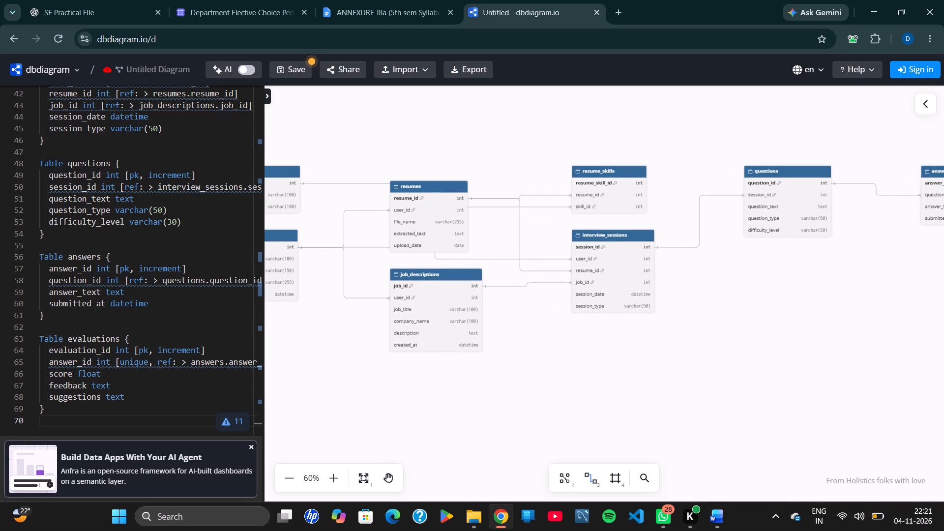
left_click(473, 332)
left_click(497, 360)
scroll(497, 360, "right", 3)
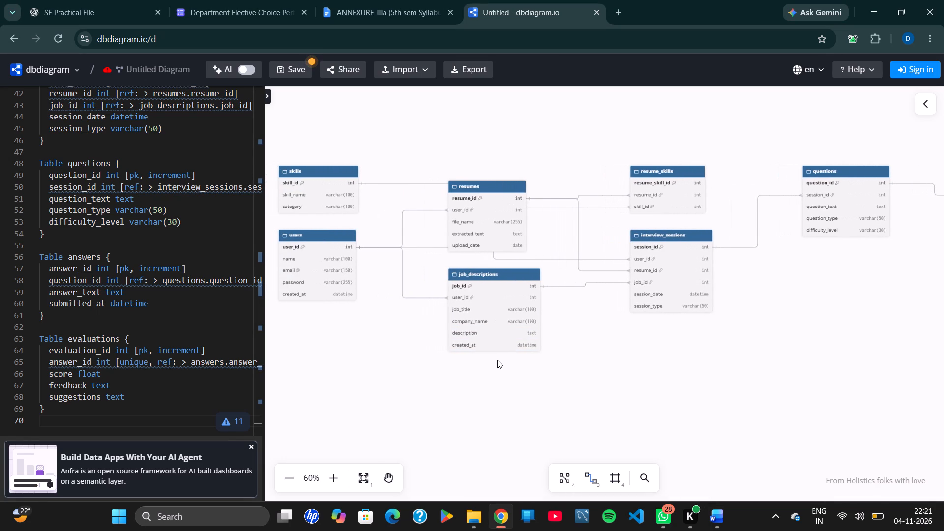
key("Print")
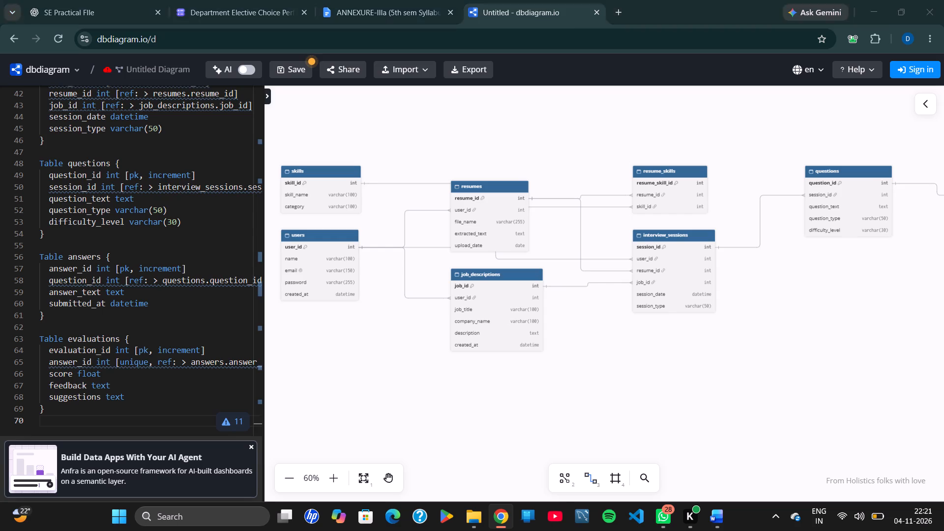
left_click_drag(275, 147, 356, 344)
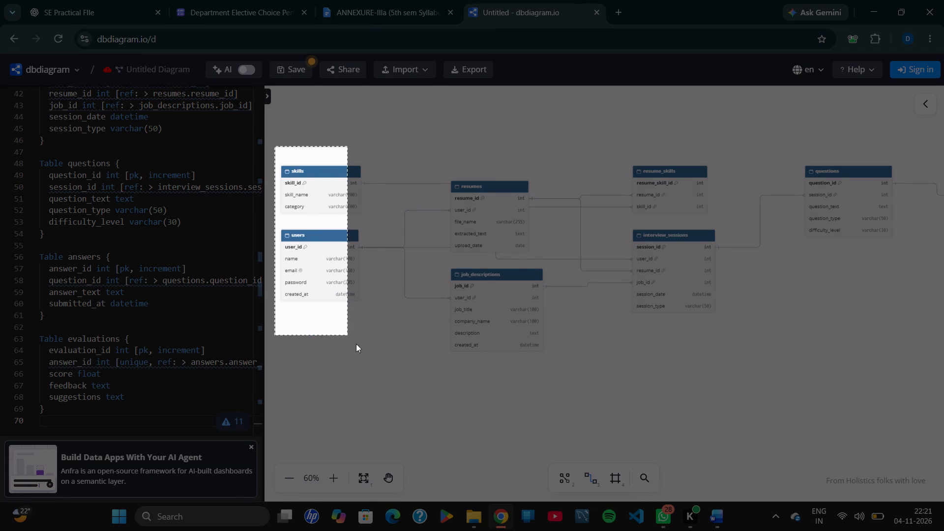
left_click_drag(356, 344, 686, 363)
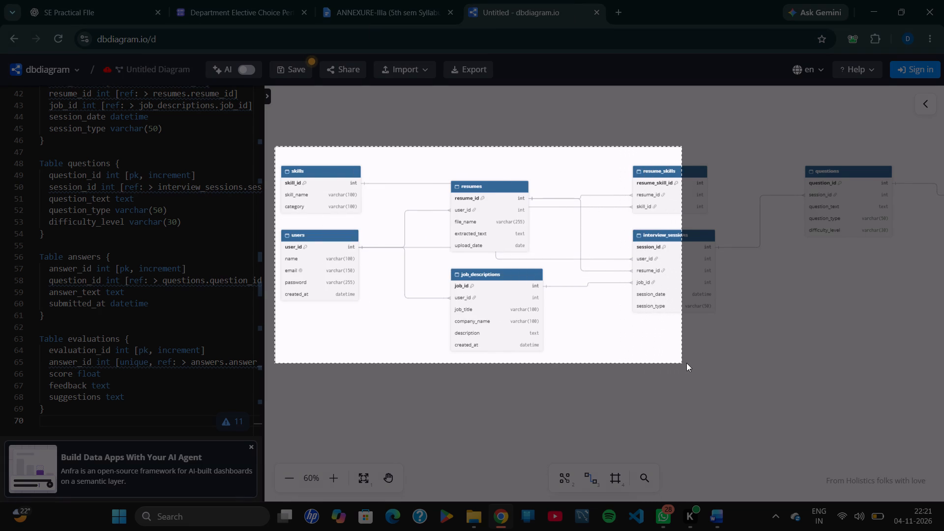
left_click_drag(686, 363, 855, 363)
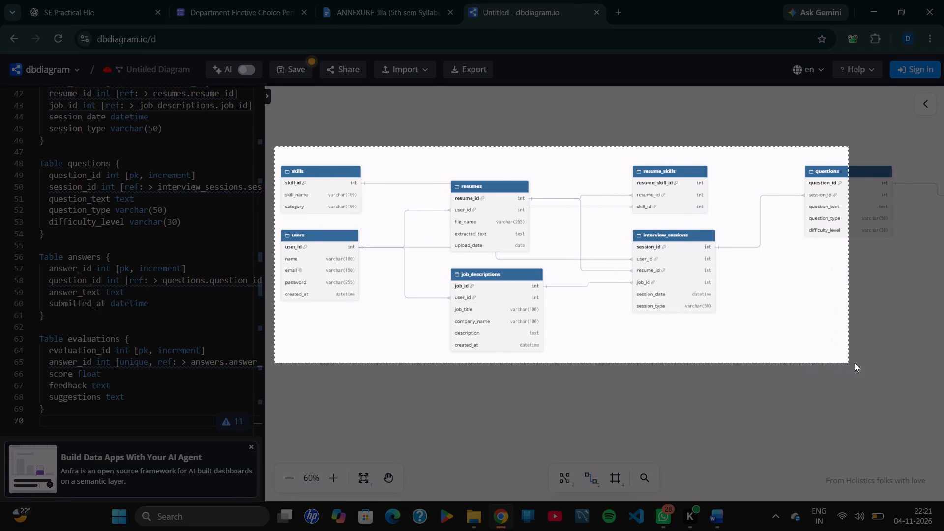
left_click_drag(855, 363, 928, 354)
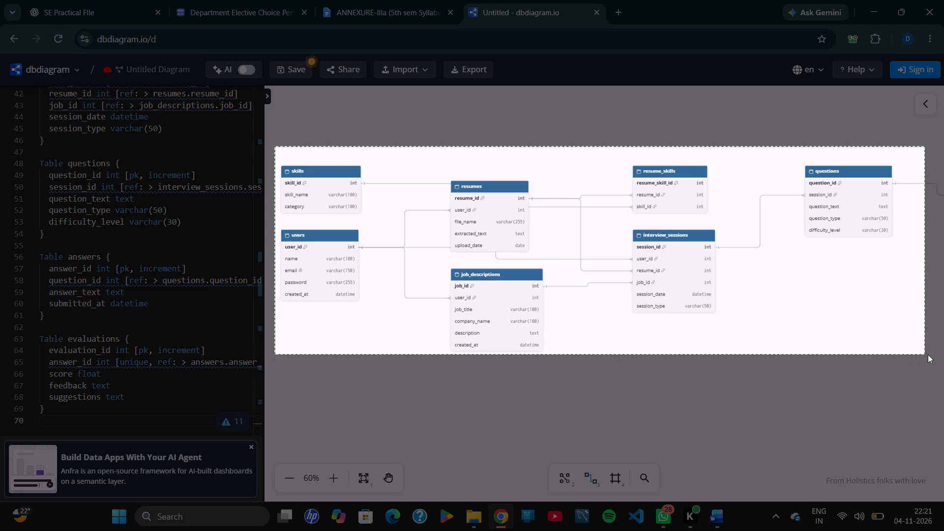
left_click_drag(928, 354, 941, 354)
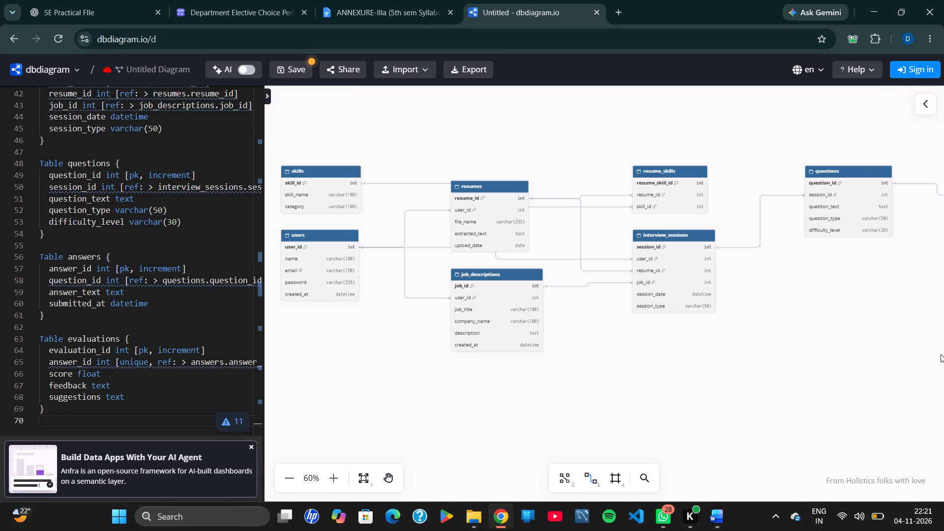
Return to the Word document and paste the diagram screenshot into the blank space above the Figure 1 caption.
key("alt+Tab")
scroll(706, 148, "up", 3)
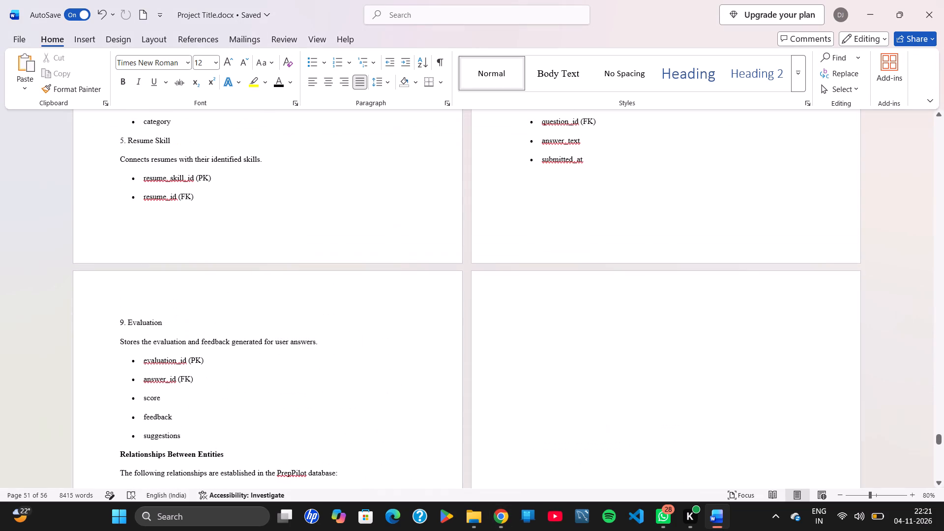
left_click(553, 292)
key("ctrl+v")
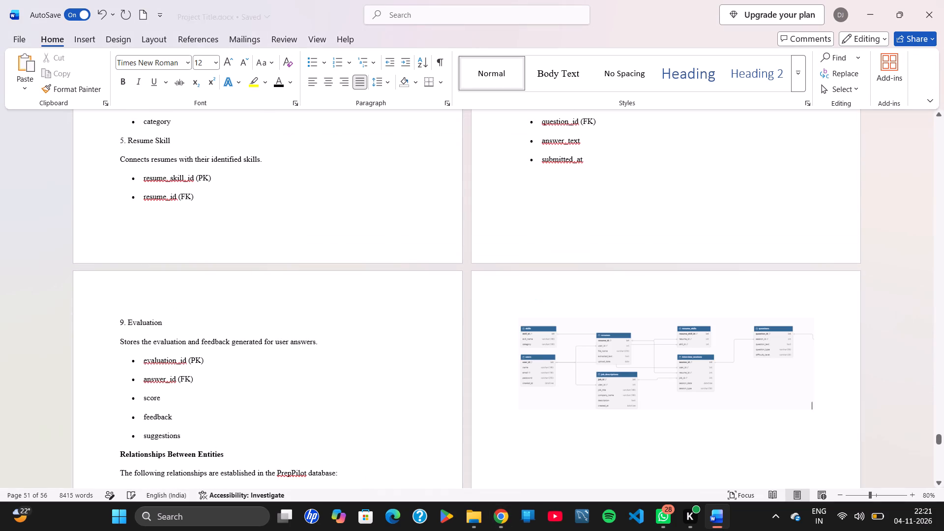
Enlarge the pasted ER diagram picture proportionally and change it from in line with text to a text-wrapping layout.
left_click(647, 359)
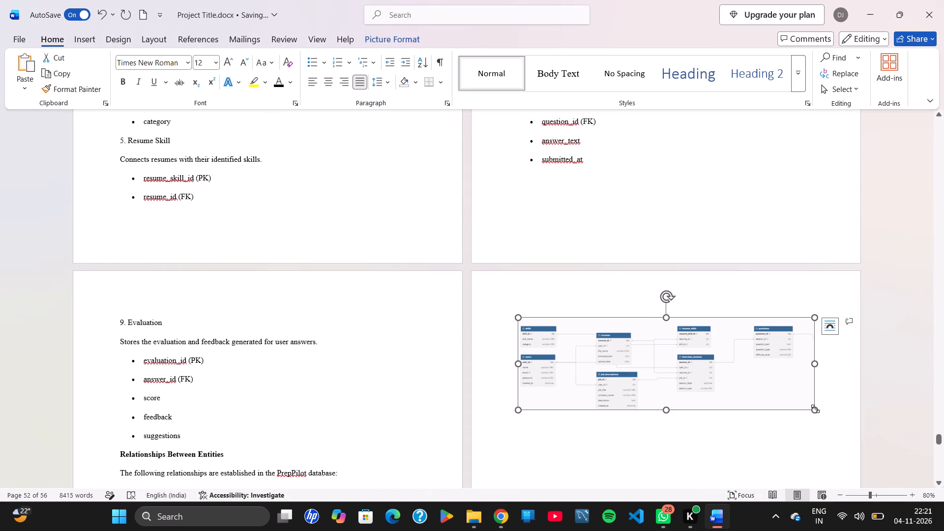
left_click_drag(815, 409, 850, 443)
left_click_drag(776, 387, 753, 373)
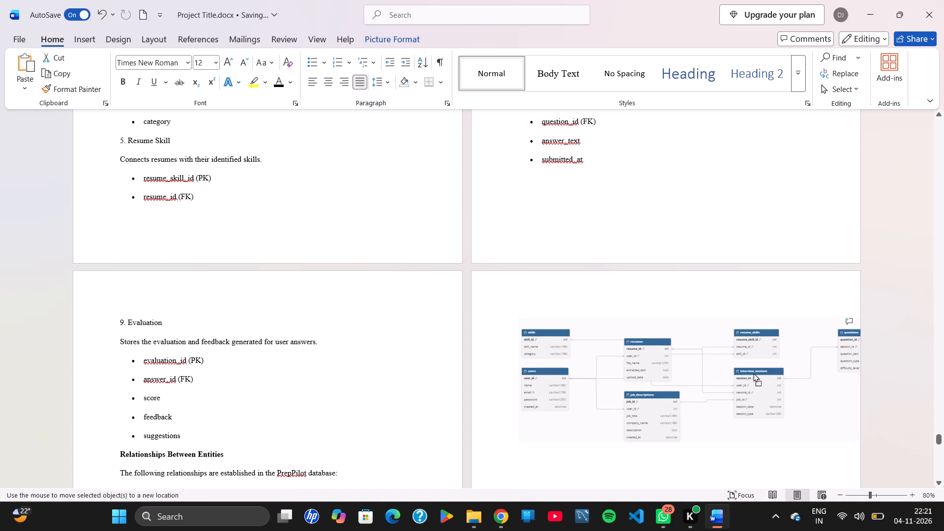
left_click_drag(753, 373, 749, 369)
left_click(505, 317)
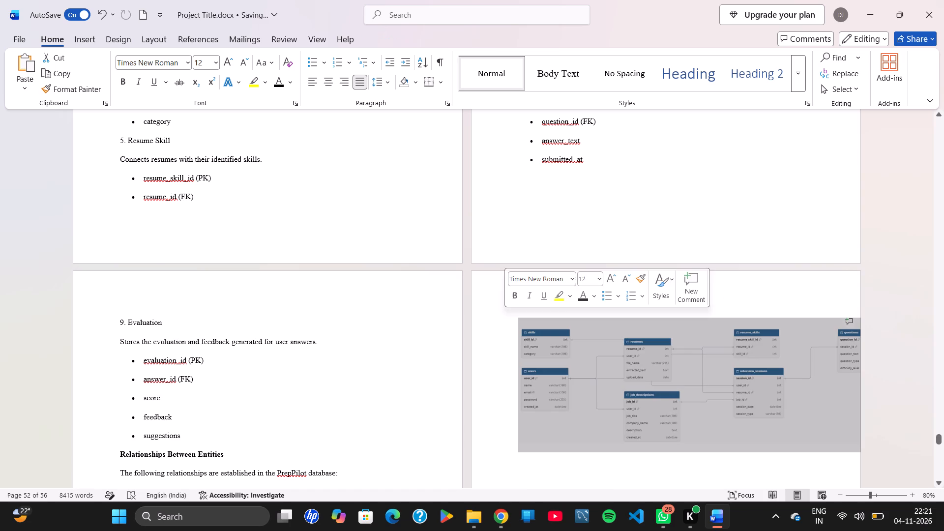
left_click(502, 325)
left_click(551, 345)
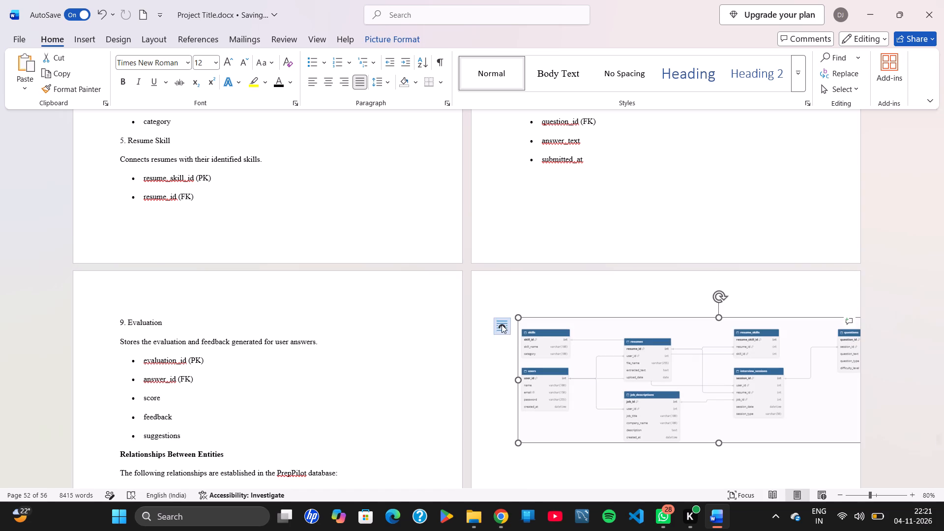
left_click(501, 324)
left_click(445, 418)
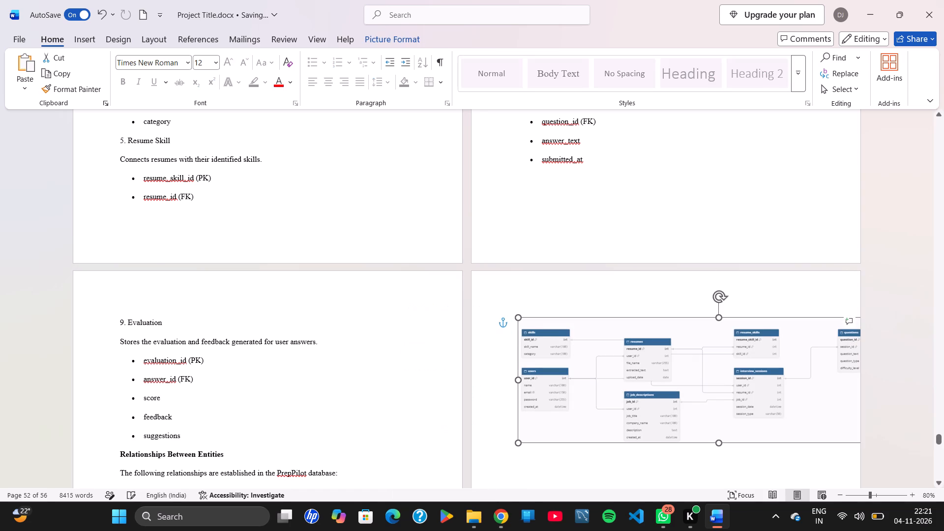
Move the ER diagram picture to the page's upper-left corner and stretch it taller.
left_click_drag(654, 383, 613, 347)
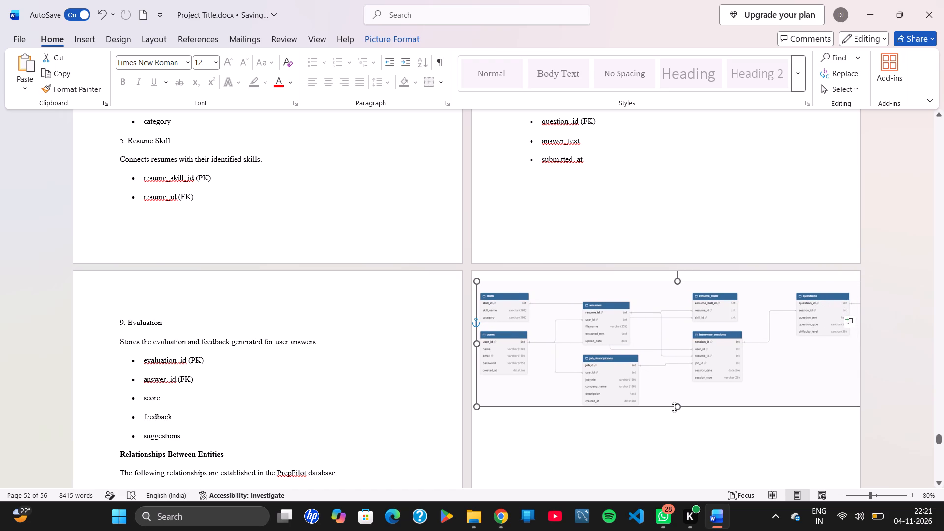
left_click(674, 407)
left_click_drag(675, 407, 681, 444)
scroll(731, 409, "down", 1)
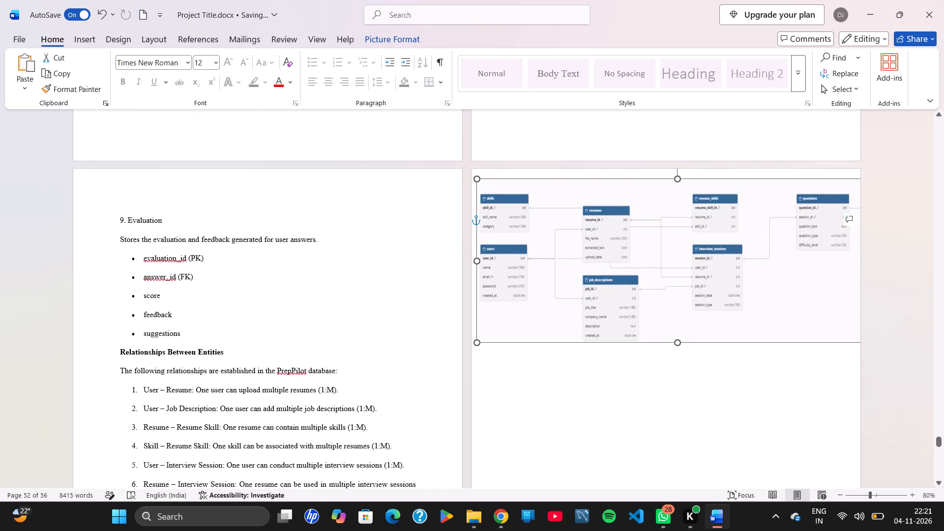
scroll(722, 382, "down", 1)
scroll(591, 317, "up", 1)
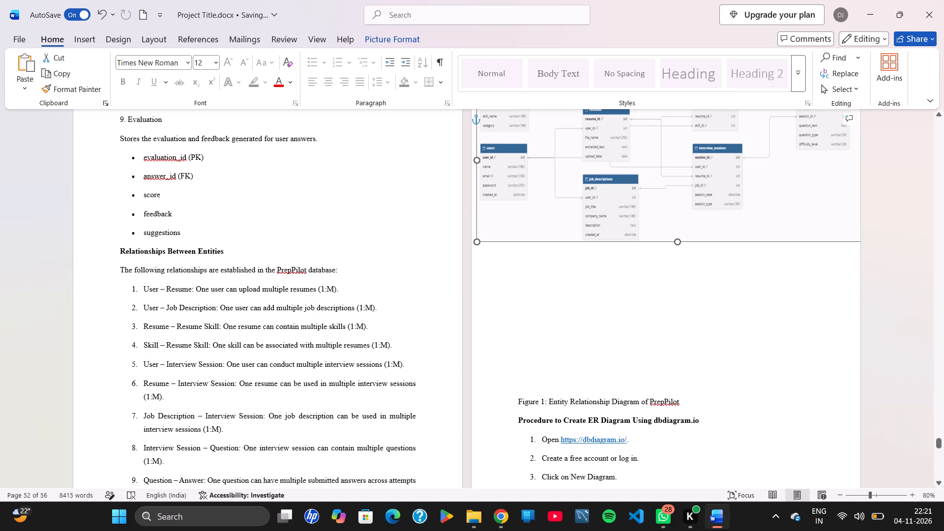
scroll(591, 317, "up", 1)
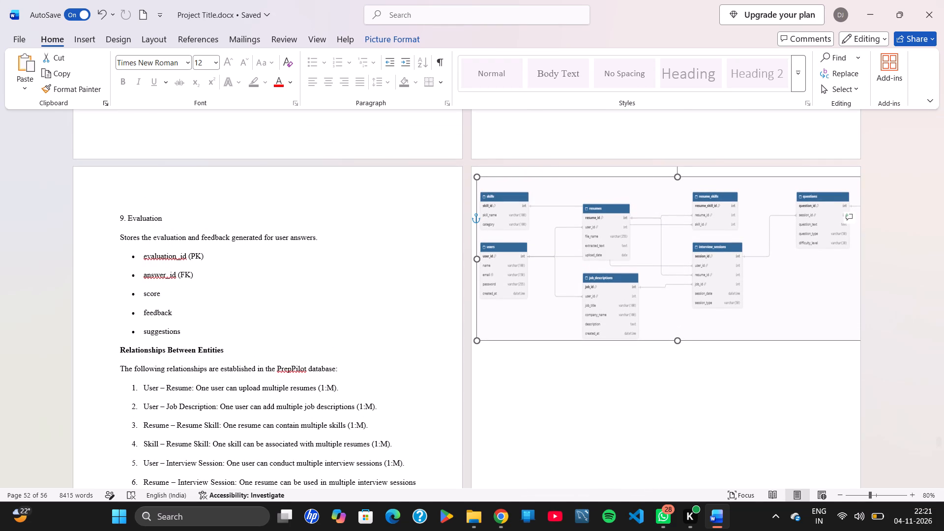
Switch to dbdiagram.io in Chrome and capture a screenshot of the ER diagram from the questions table to the evaluations table.
key("alt+Tab")
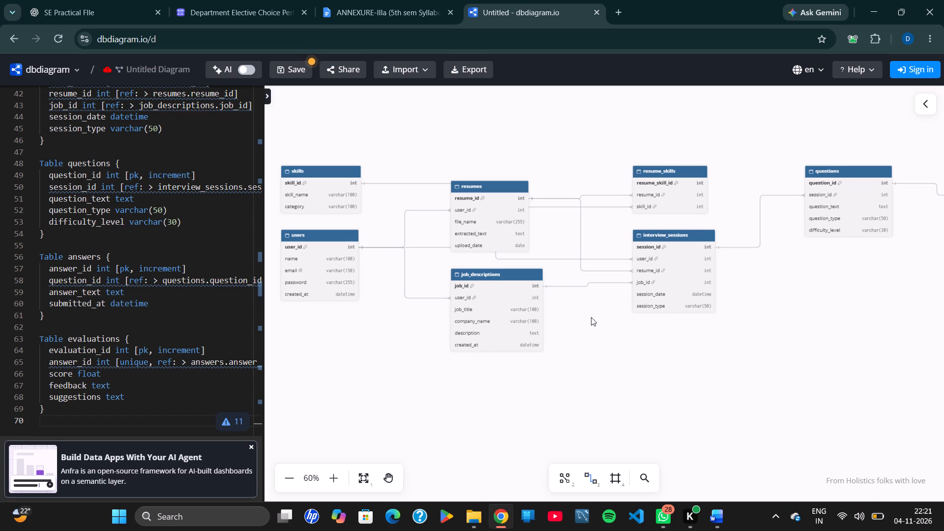
scroll(591, 317, "left", 10)
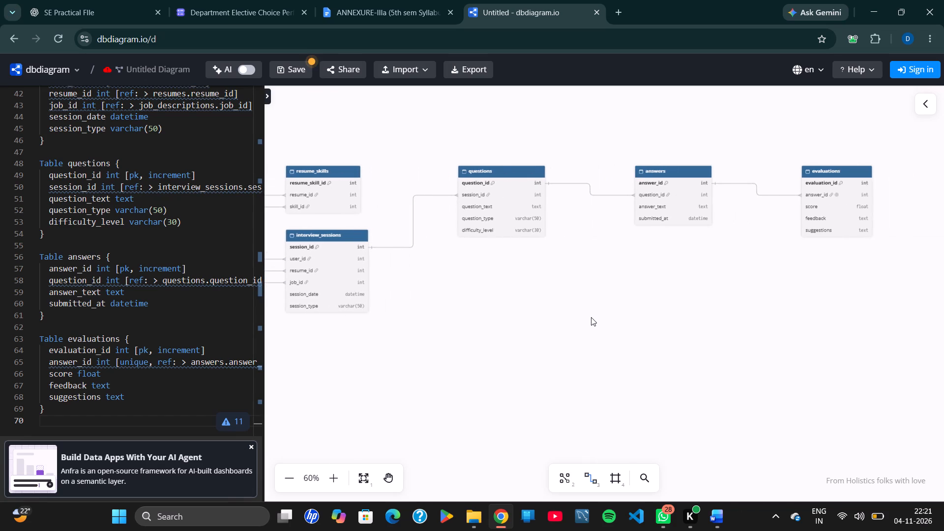
scroll(591, 317, "left", 1)
key("Print")
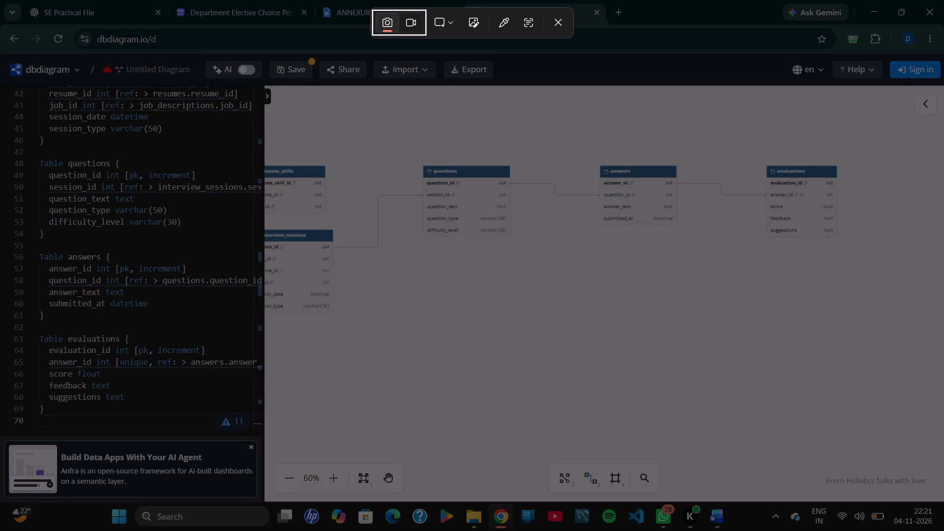
left_click_drag(400, 136, 719, 306)
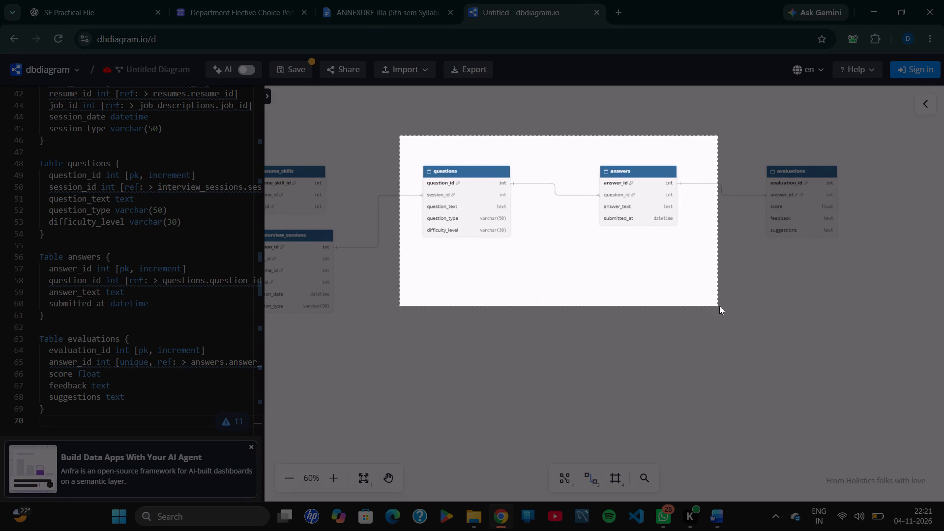
left_click_drag(719, 306, 861, 290)
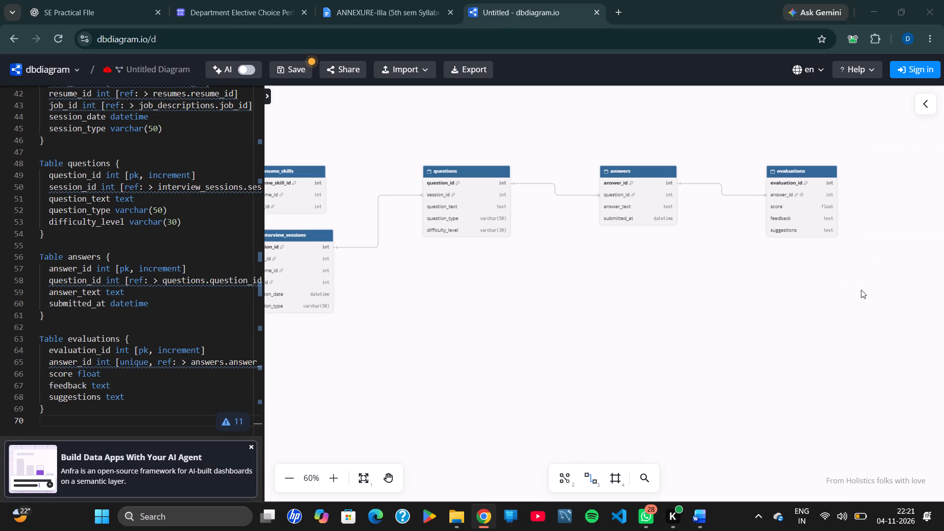
Return to the Word document and paste the second diagram screenshot below the first one.
key("alt+Tab")
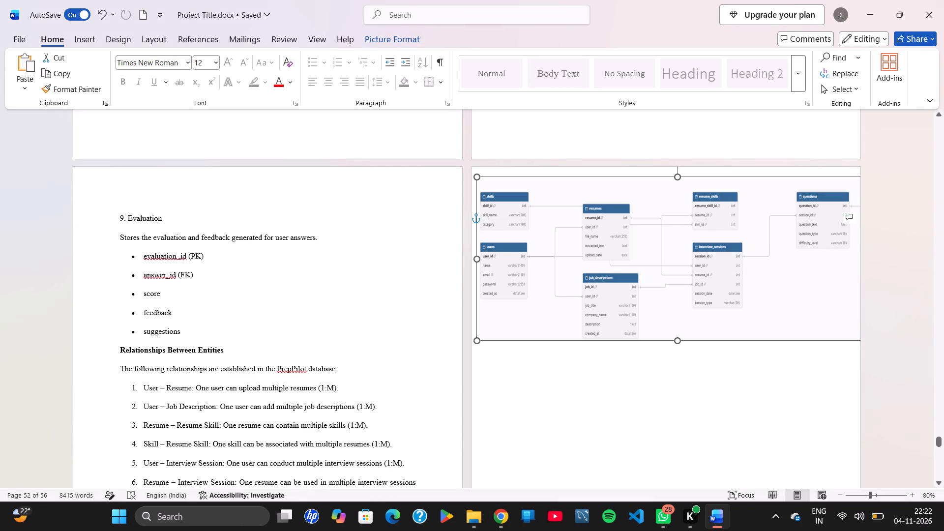
left_click(632, 378)
key("ctrl+v")
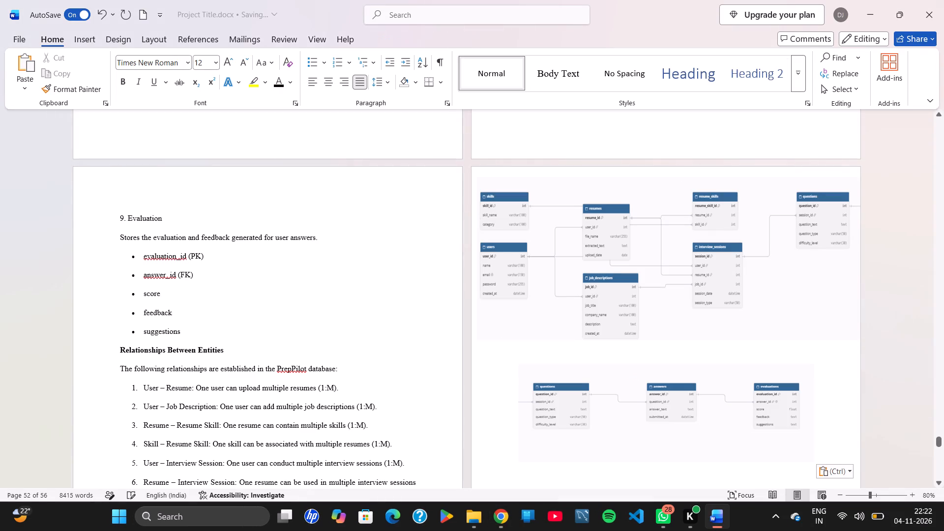
Enlarge the second diagram picture, set its layout to Behind Text, and fit it between the first diagram and the Figure 1 caption.
left_click(632, 378)
scroll(632, 378, "down", 1)
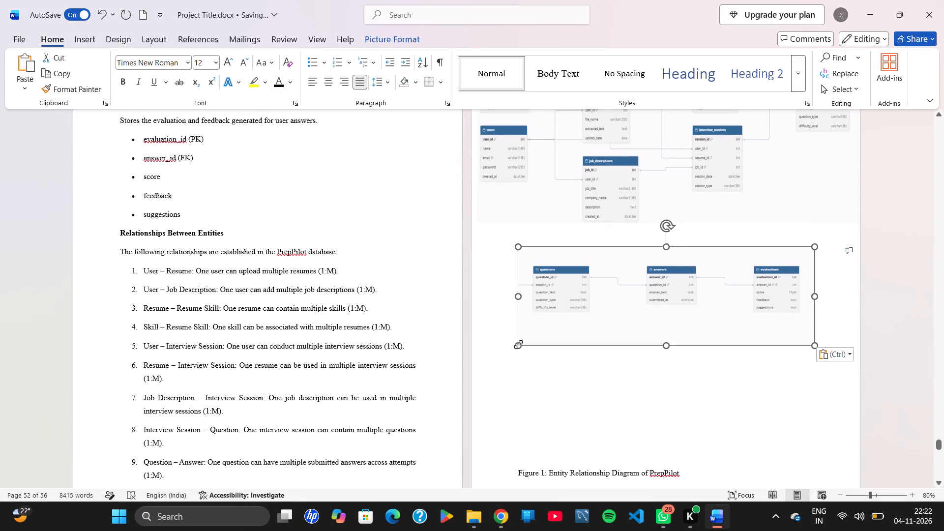
left_click_drag(518, 344, 496, 366)
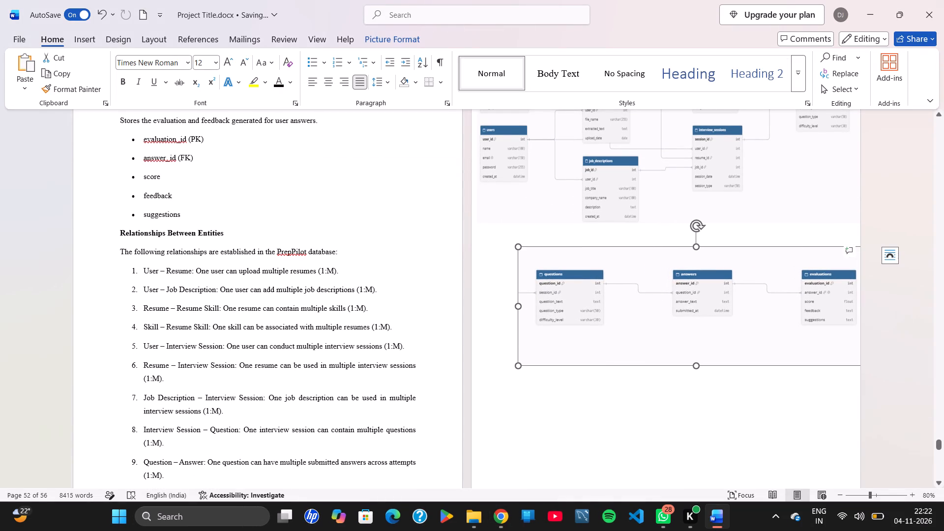
left_click(893, 252)
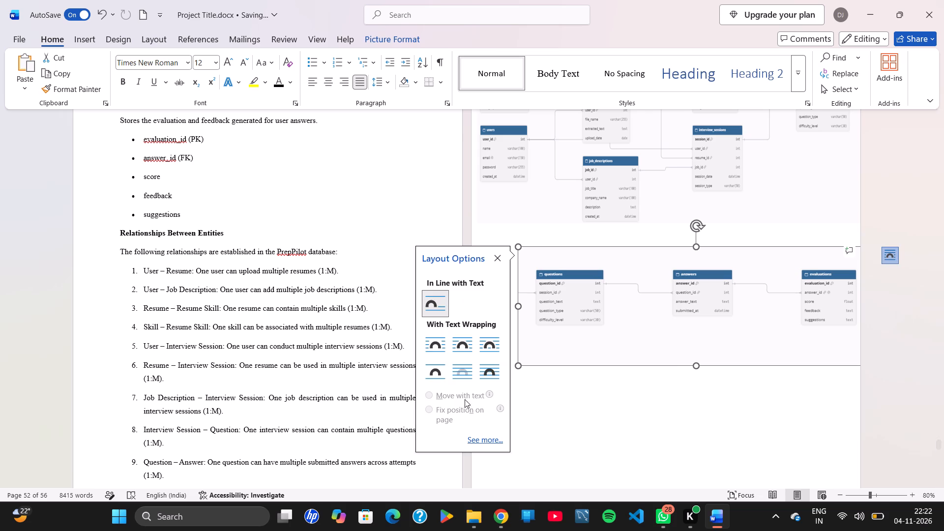
left_click(464, 368)
left_click_drag(635, 327, 604, 315)
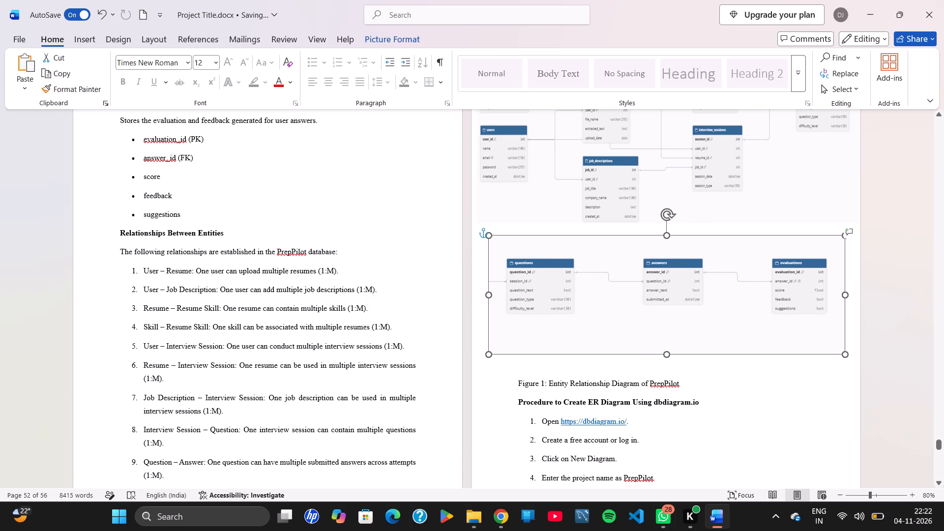
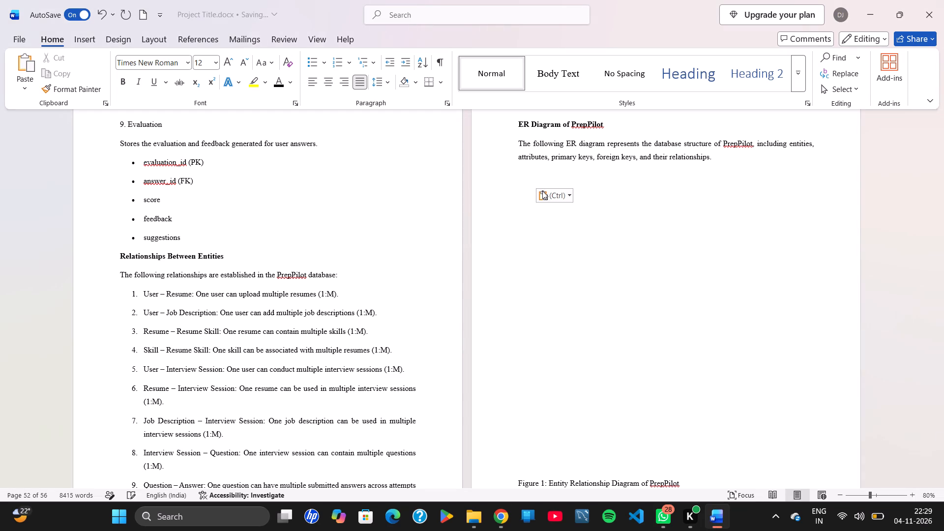
left_click(554, 194)
left_click(578, 233)
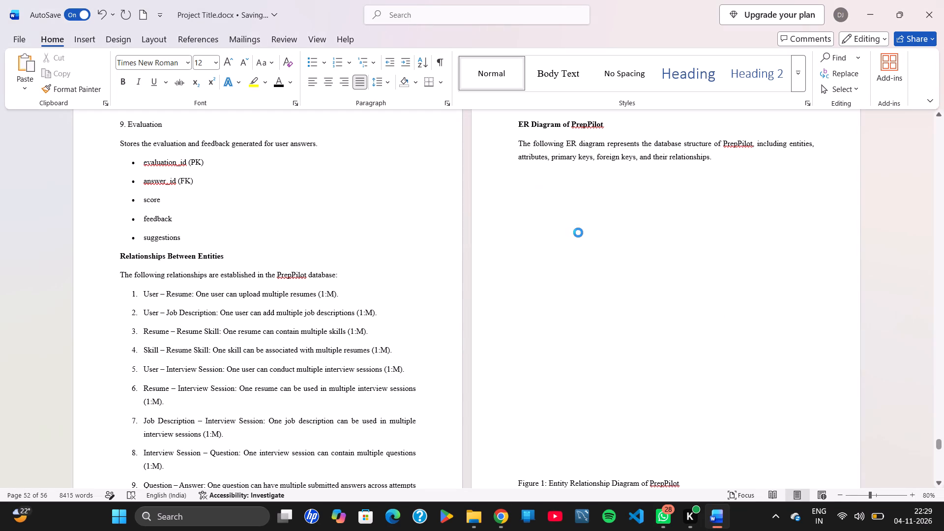
Set the pasted ER diagram picture's text wrapping to Behind Text.
left_click(694, 261)
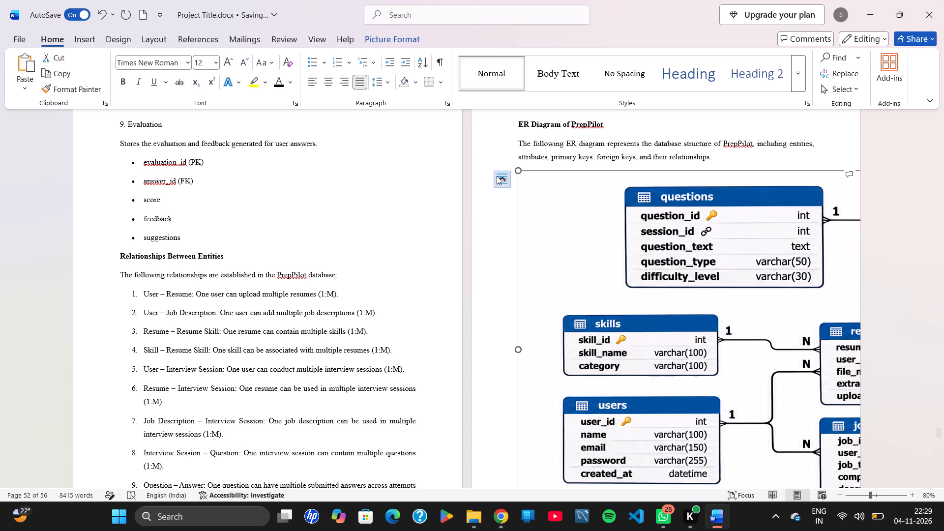
left_click(497, 176)
left_click(435, 290)
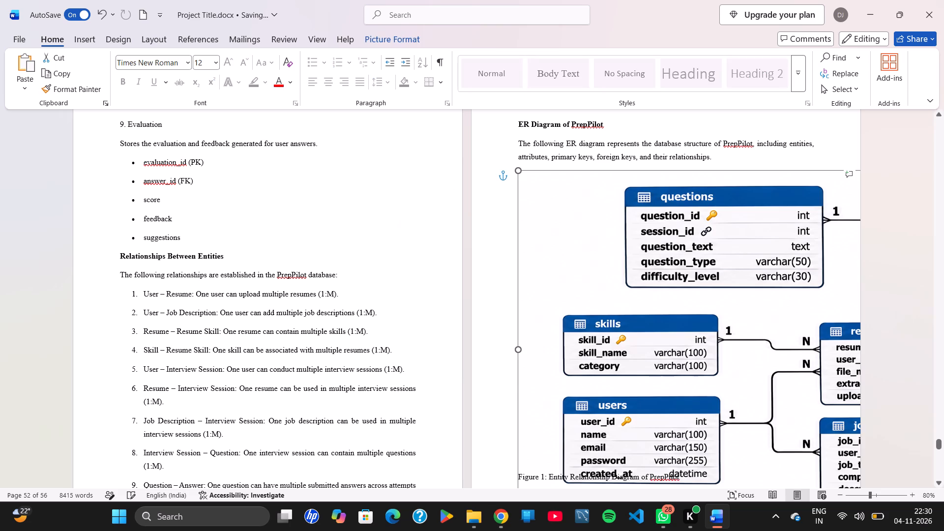
Shrink the ER diagram picture until all its tables fit across the page and place it directly below the introductory paragraph.
left_click_drag(518, 168, 681, 327)
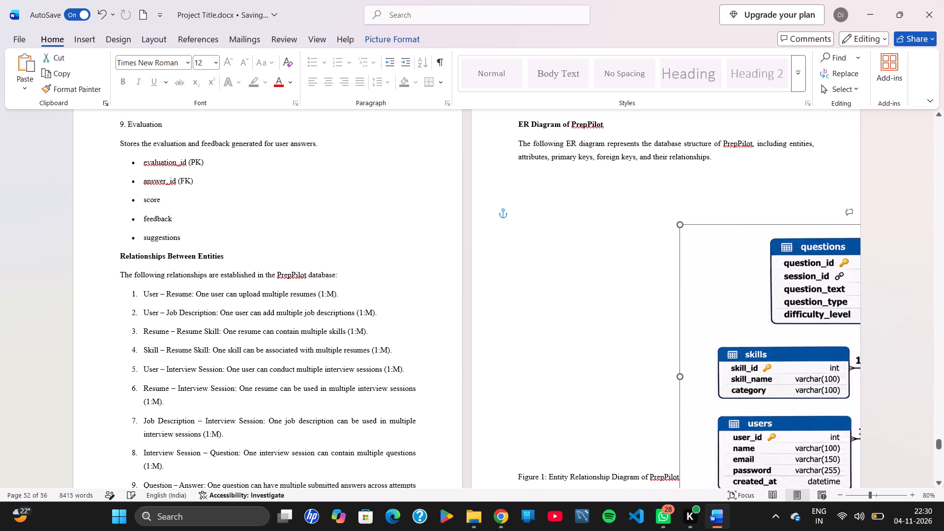
left_click_drag(756, 326, 584, 253)
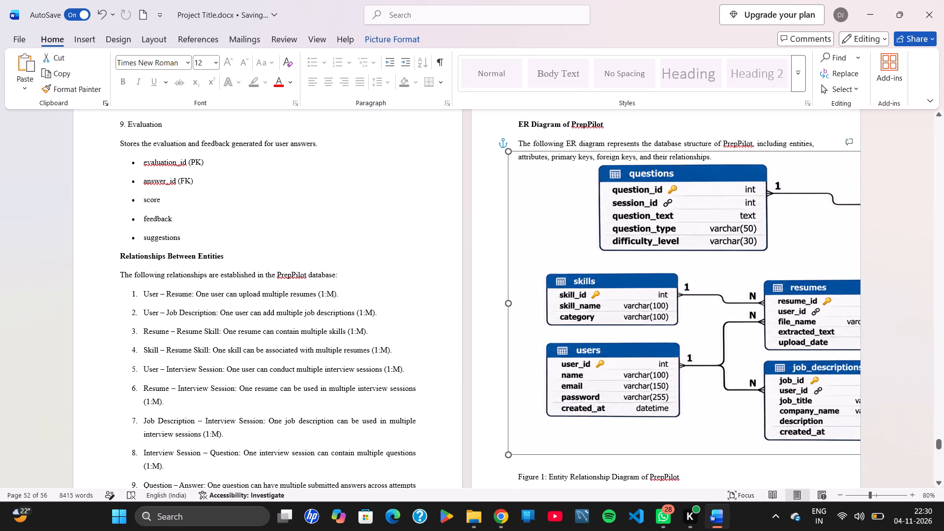
left_click_drag(507, 151, 616, 250)
left_click_drag(739, 281, 586, 255)
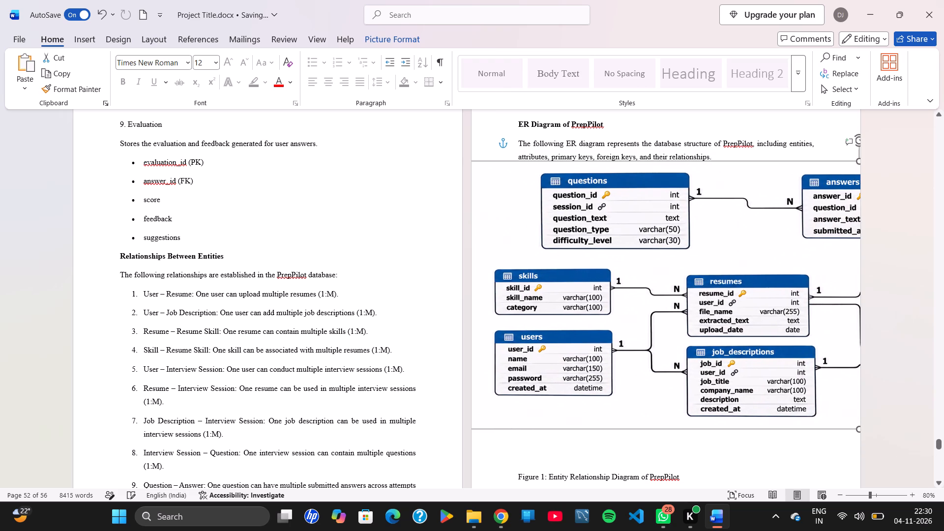
left_click_drag(572, 252, 664, 260)
left_click_drag(553, 169, 663, 241)
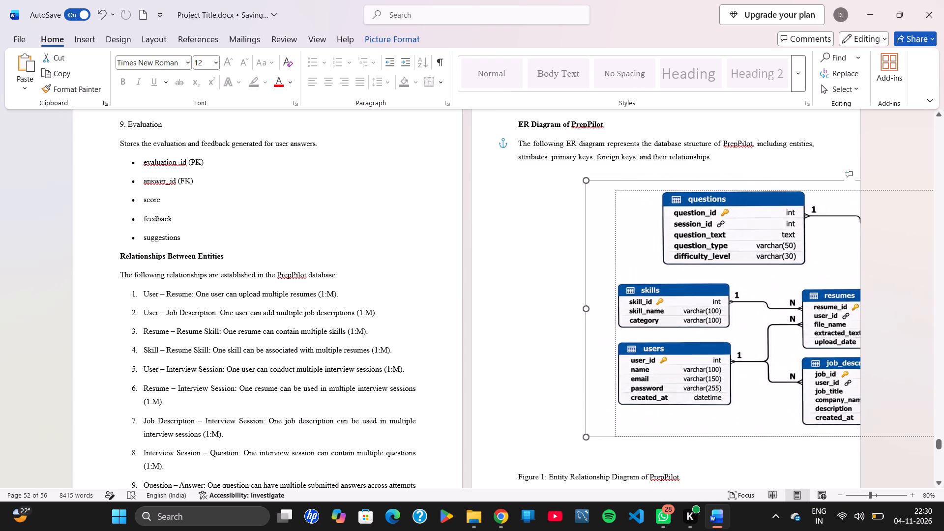
left_click_drag(663, 241, 759, 300)
left_click_drag(814, 311, 636, 258)
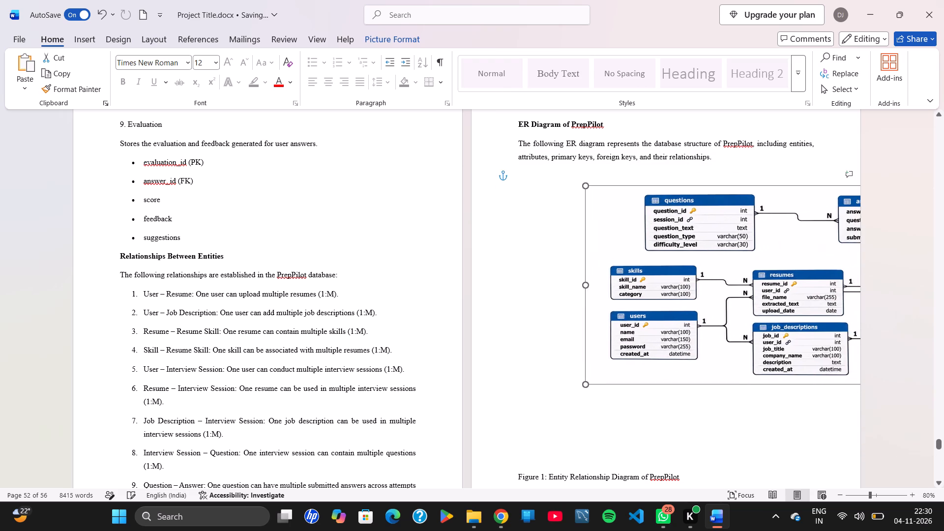
left_click_drag(636, 258, 532, 244)
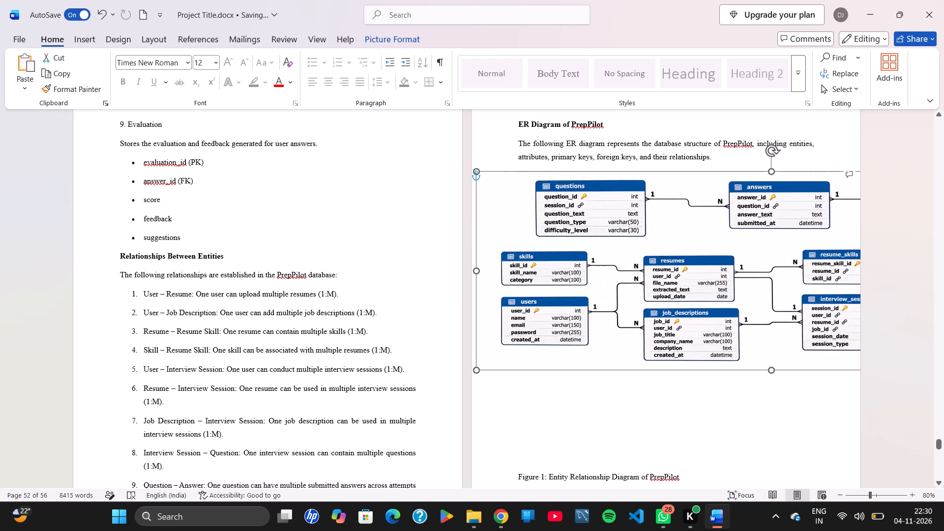
left_click_drag(474, 170, 587, 237)
left_click_drag(734, 268, 664, 239)
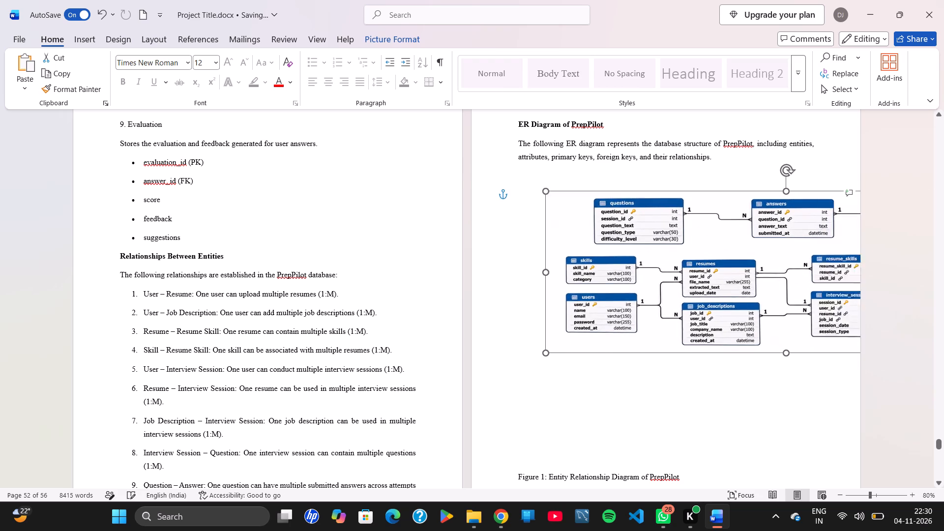
left_click_drag(664, 239, 606, 216)
left_click_drag(589, 221, 659, 241)
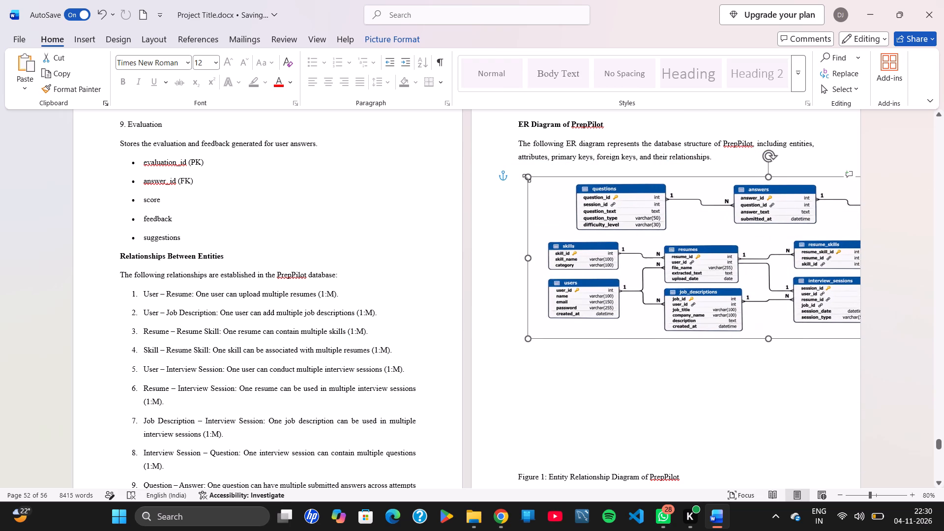
left_click_drag(527, 177, 603, 222)
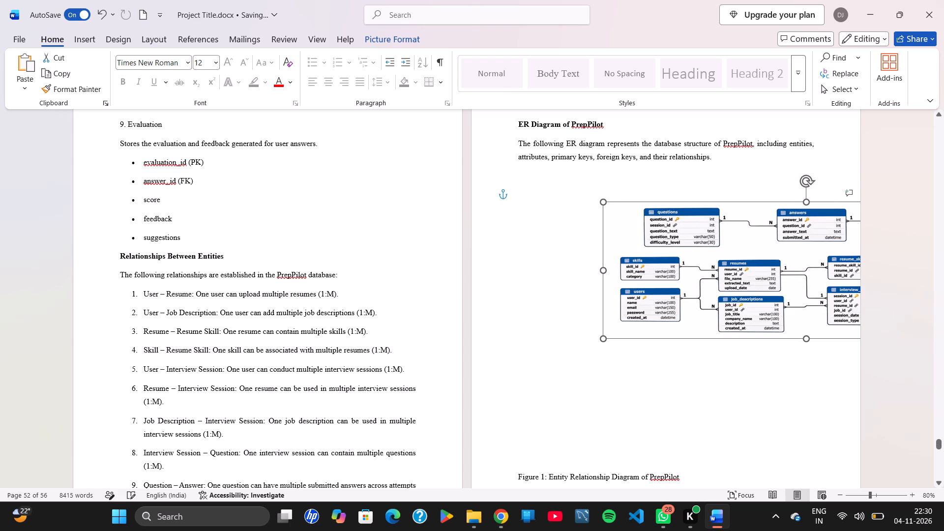
left_click_drag(728, 261, 591, 233)
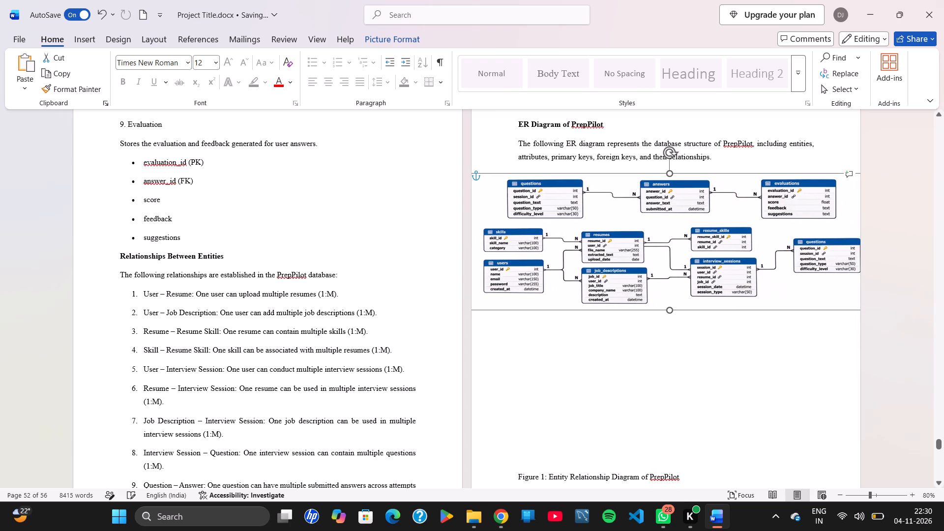
left_click_drag(591, 233, 585, 232)
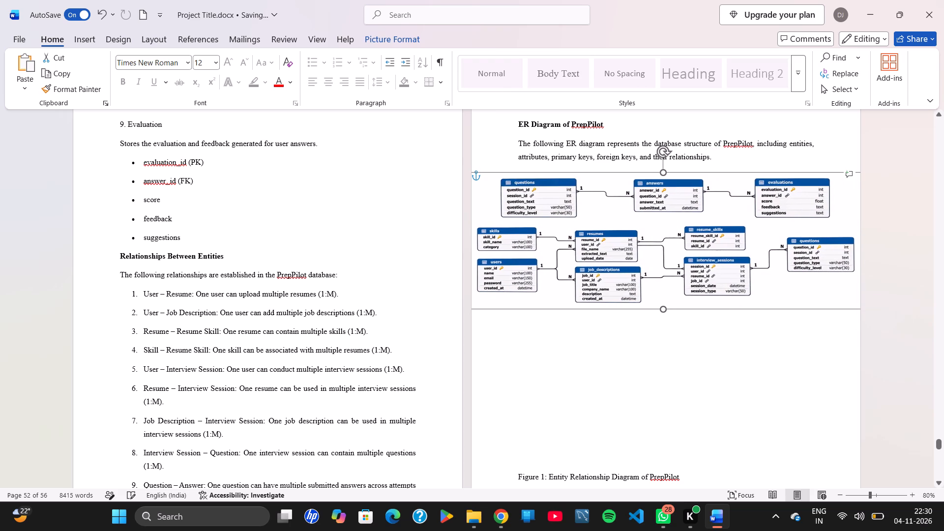
left_click_drag(585, 232, 586, 226)
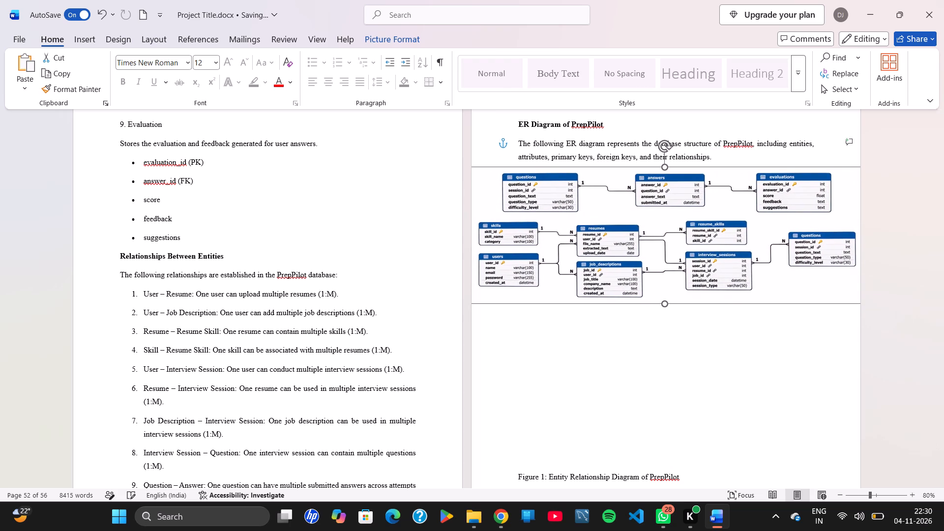
left_click_drag(586, 226, 585, 224)
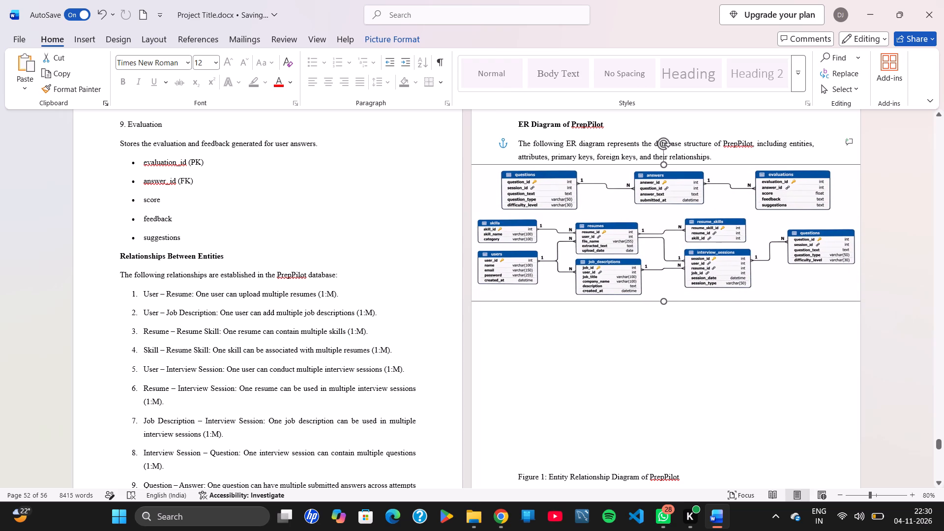
left_click(670, 326)
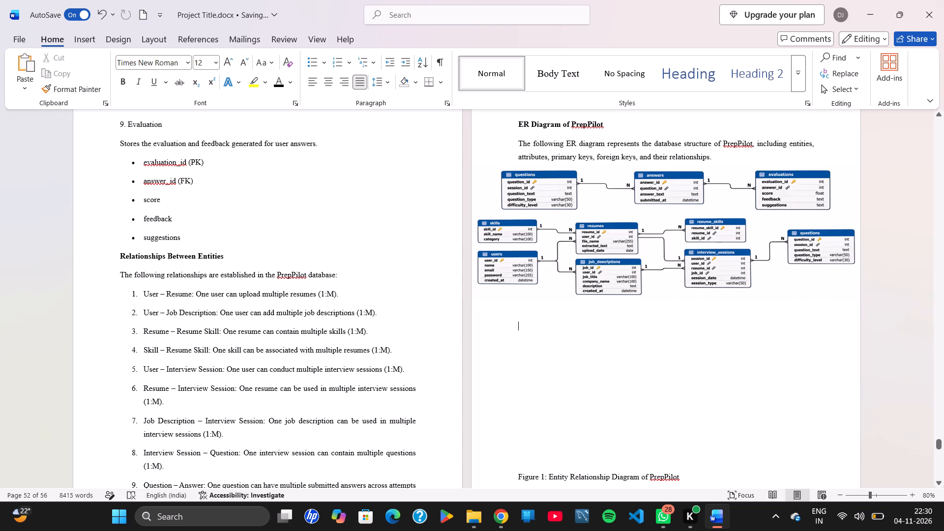
Copy the caption text "Entity Relationship Diagram of PrepPilot" and delete the whole manually typed Figure 1 caption line.
left_click_drag(680, 475, 620, 476)
left_click_drag(620, 476, 553, 474)
key("ctrl+c")
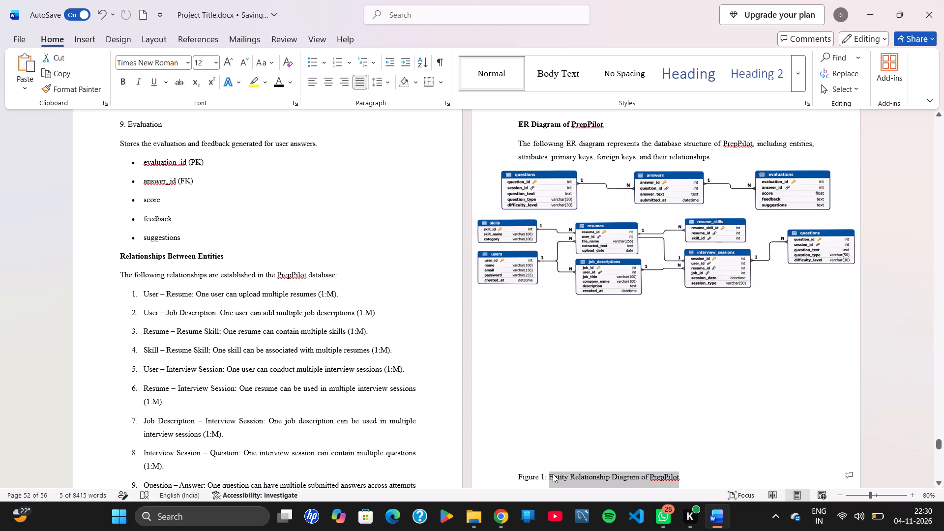
key("BackSpace")
key("BackSpace")
key("BackSpace")
key("BackSpace")
key("BackSpace")
key("BackSpace")
key("BackSpace")
key("BackSpace")
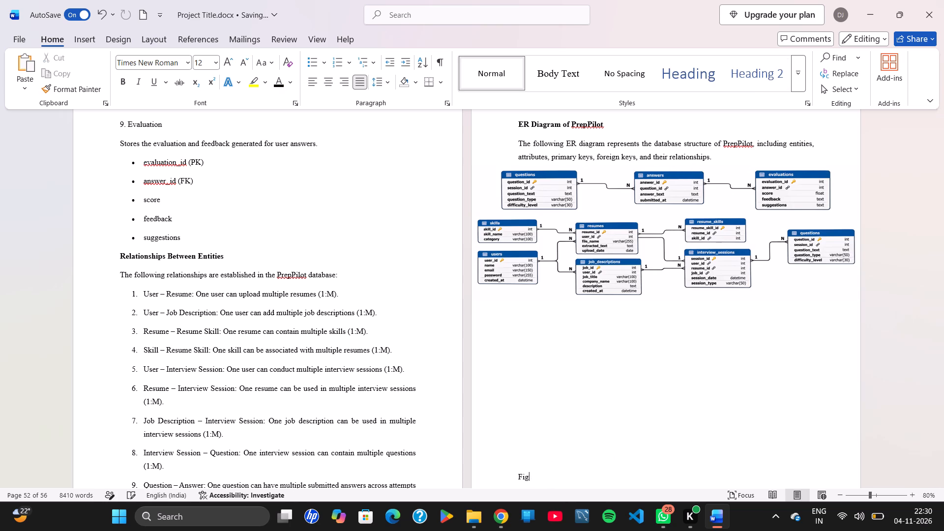
key("BackSpace")
key("BackSpace")
key("BackSpace")
Remove the surplus blank lines above "Procedure to Create ER Diagram Using dbdiagram.io" so the heading sits just below the diagram.
key("BackSpace")
key("BackSpace")
key("BackSpace")
key("BackSpace")
key("BackSpace")
key("BackSpace")
key("BackSpace")
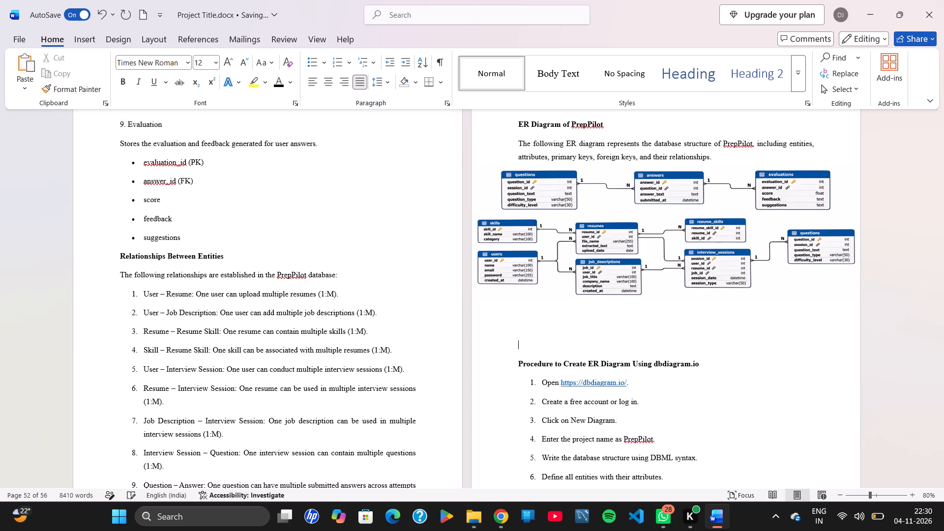
key("BackSpace")
key("BackSpace")
key("BackSpace")
key("BackSpace")
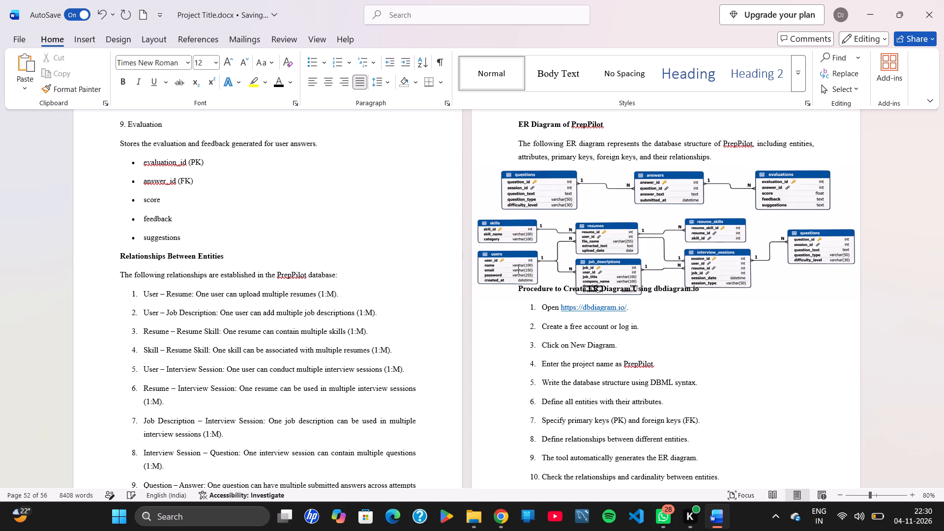
key("Return")
key("Return")
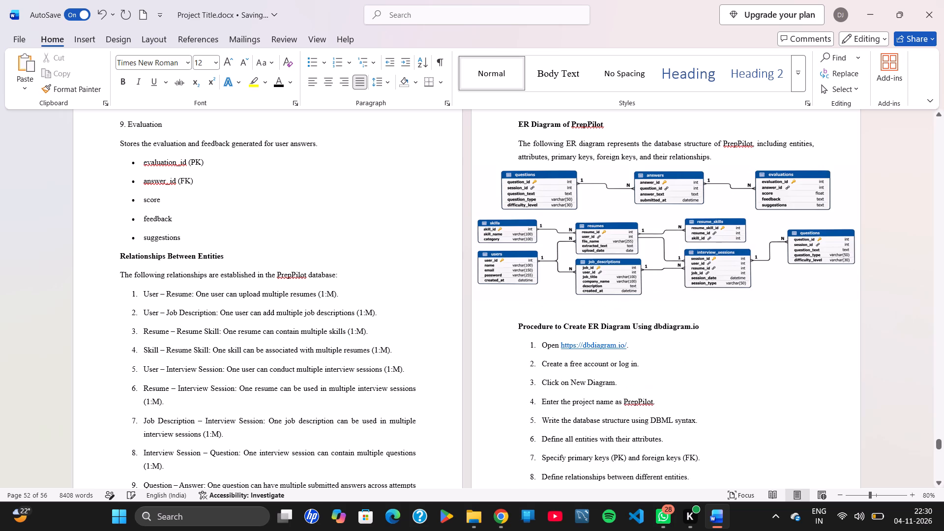
Insert a Figure caption for the ER diagram picture using the copied text "Entity Relationship Diagram of PrepPilot".
left_click(619, 256)
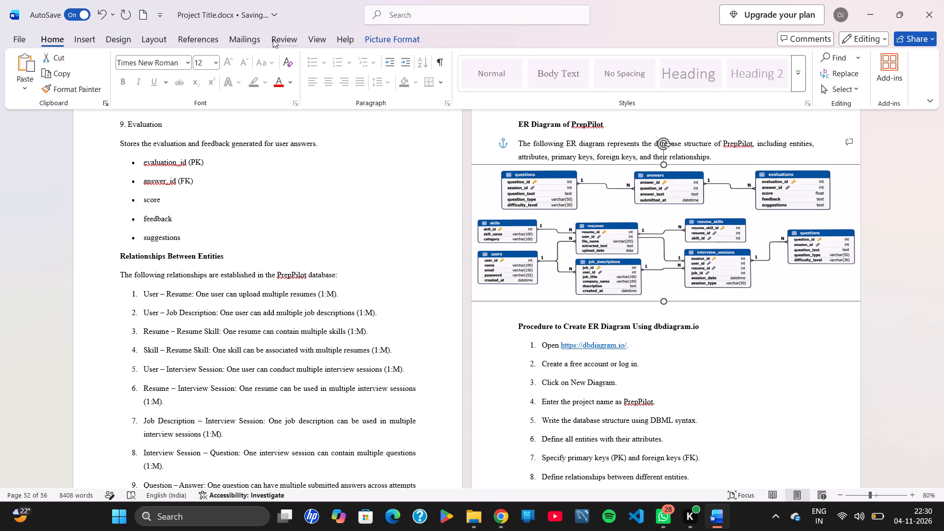
left_click(193, 44)
left_click(412, 67)
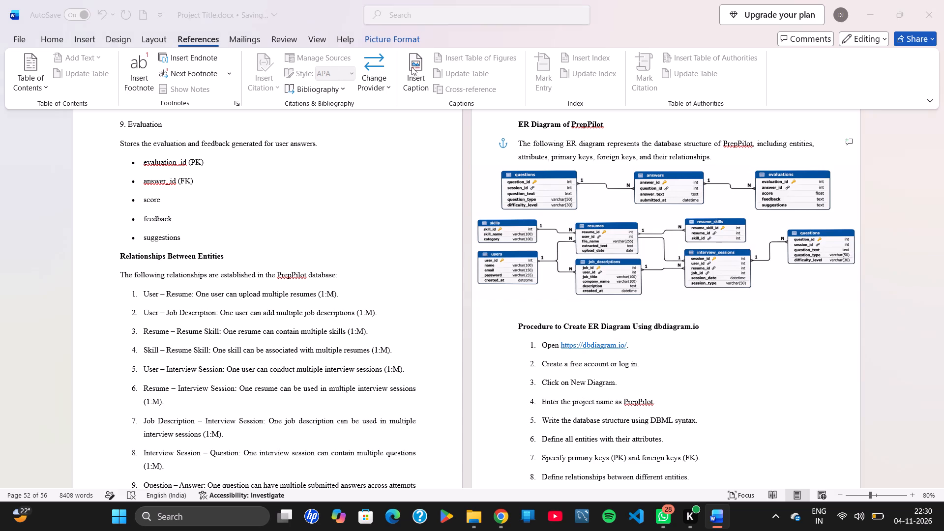
key("ctrl+v")
key("Return")
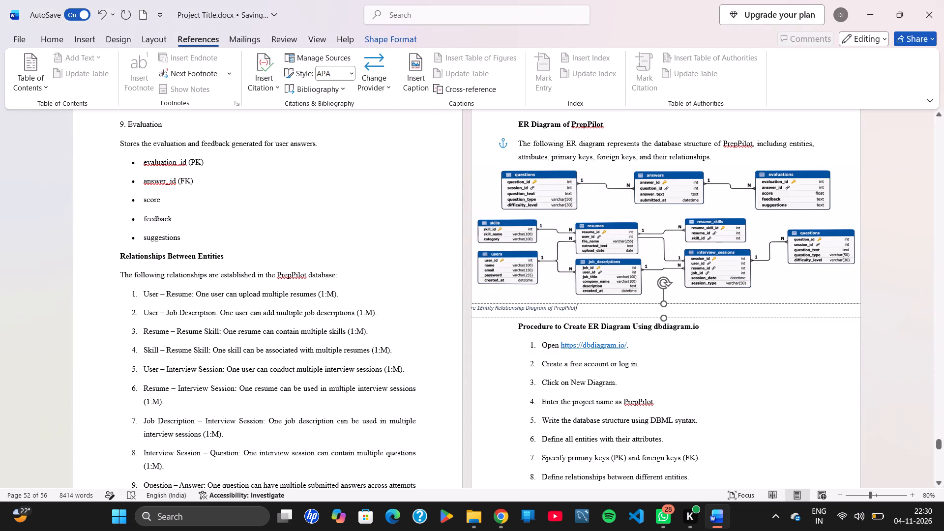
Set the font size of the whole ER diagram caption to 10.
key("ctrl+a")
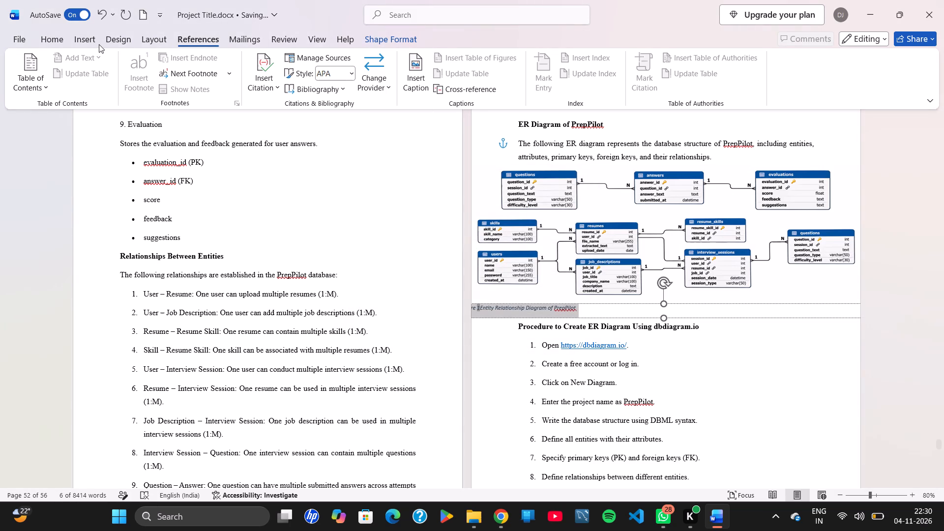
left_click(62, 42)
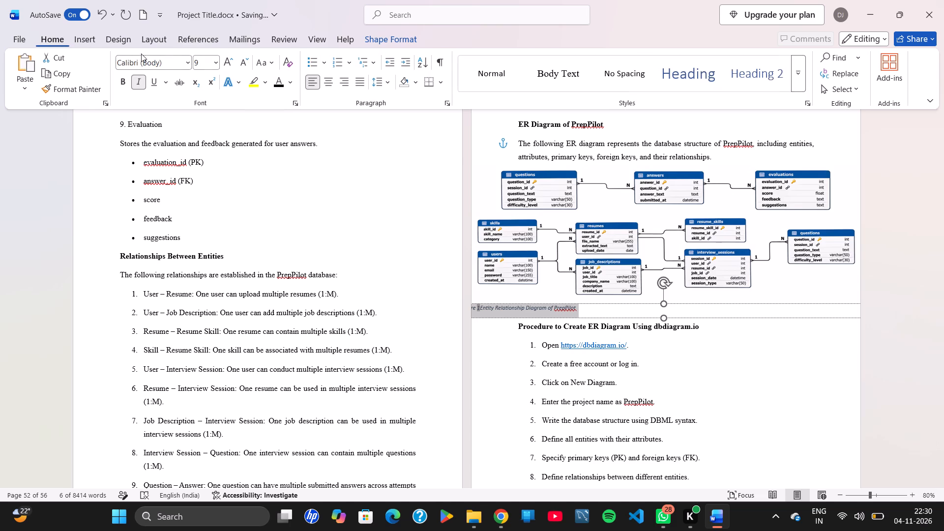
left_click(201, 61)
type("10")
key("Return")
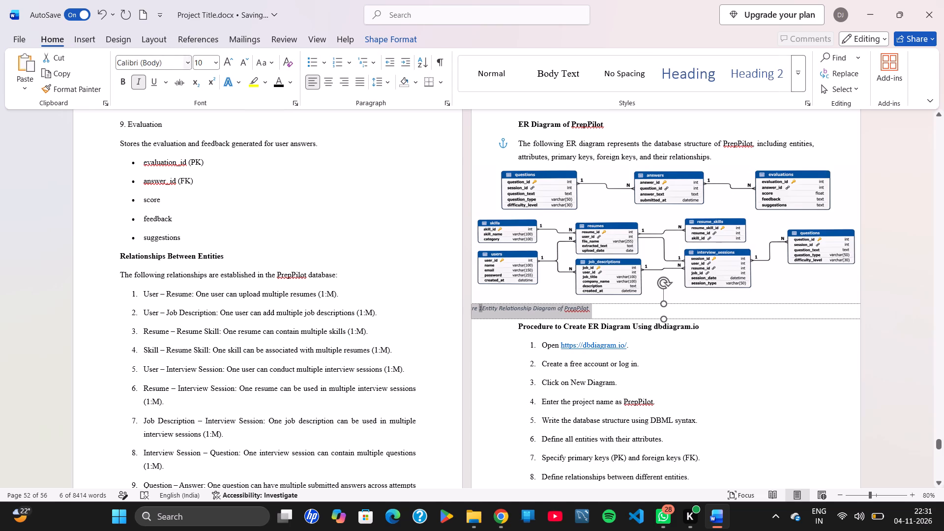
Set the ER diagram caption's font to Times New Roman and centre the caption under the diagram.
left_click(164, 61)
key("t")
key("Right")
key("Return")
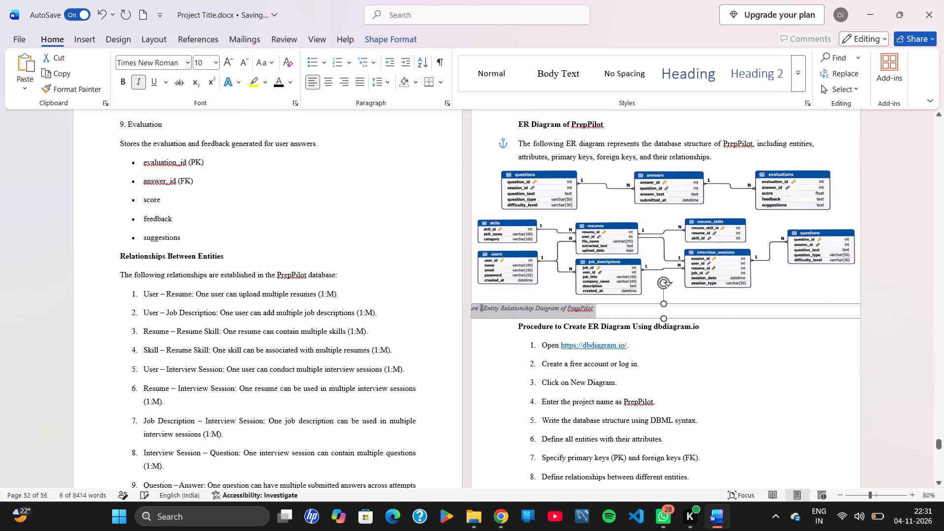
left_click(321, 77)
left_click(329, 79)
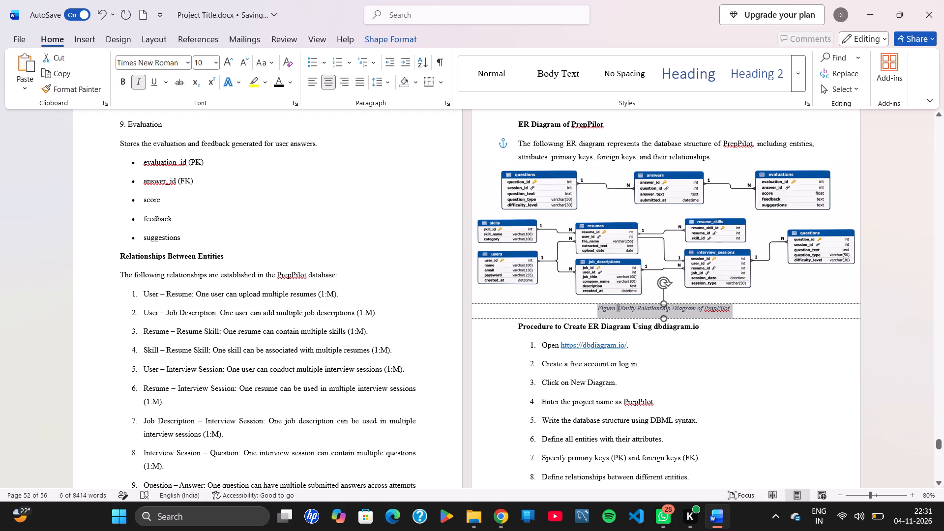
Delete the "Figure 1" label from the caption so it reads only "Entity Relationship Diagram of PrepPilot".
key("Left")
key("Delete")
key("Delete")
key("Delete")
key("Delete")
key("Delete")
key("Delete")
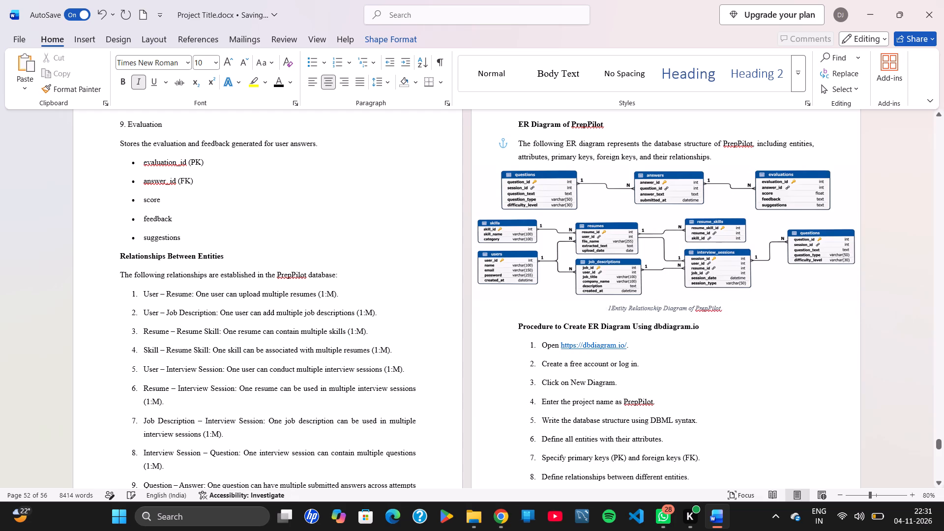
key("Delete")
key("Delete")
key("Delete")
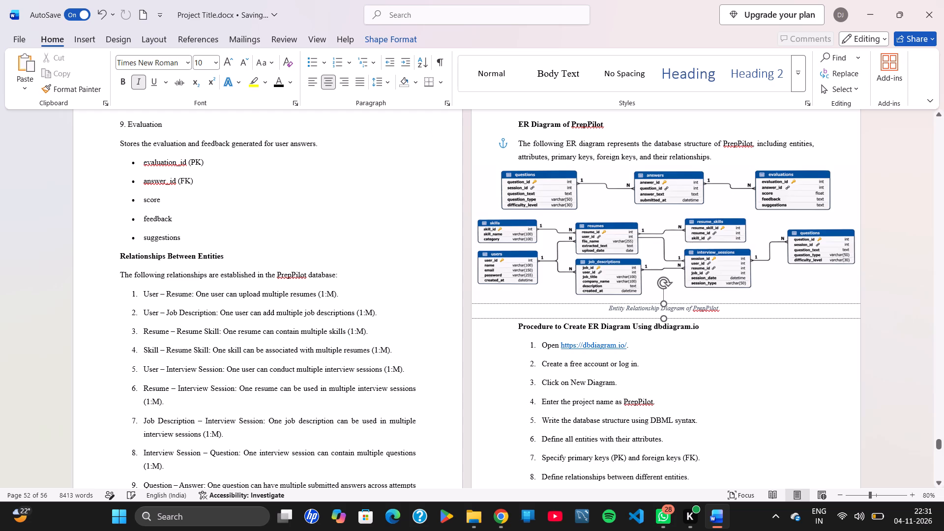
Set the text colour of the whole ER diagram caption to black.
left_click(281, 78)
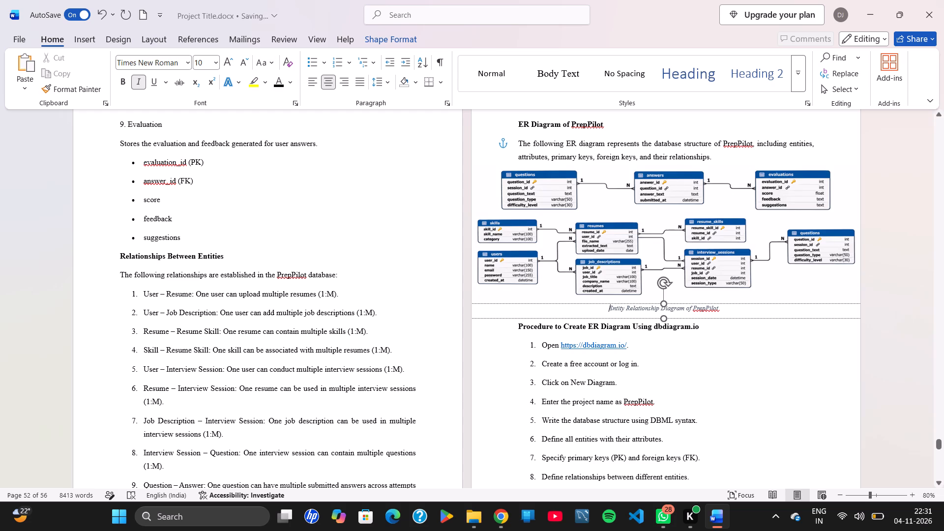
left_click(275, 83)
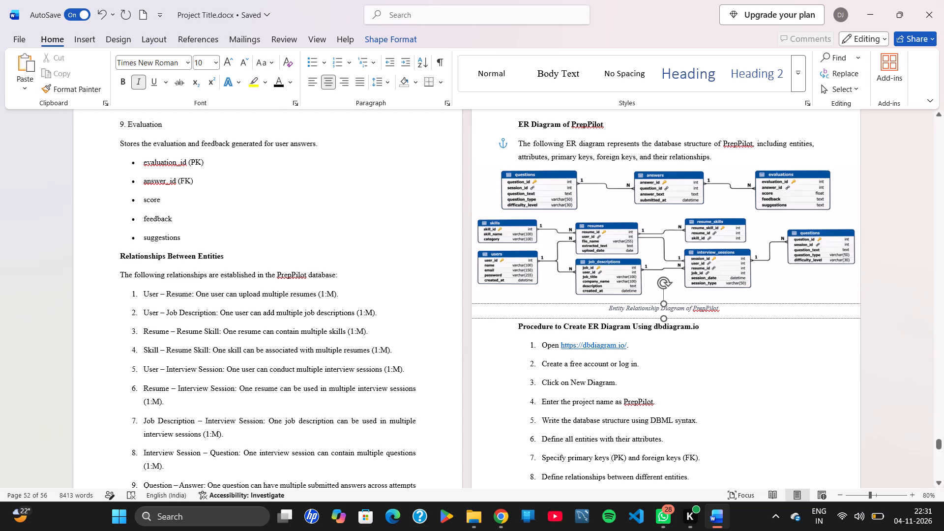
left_click(272, 82)
left_click(734, 338)
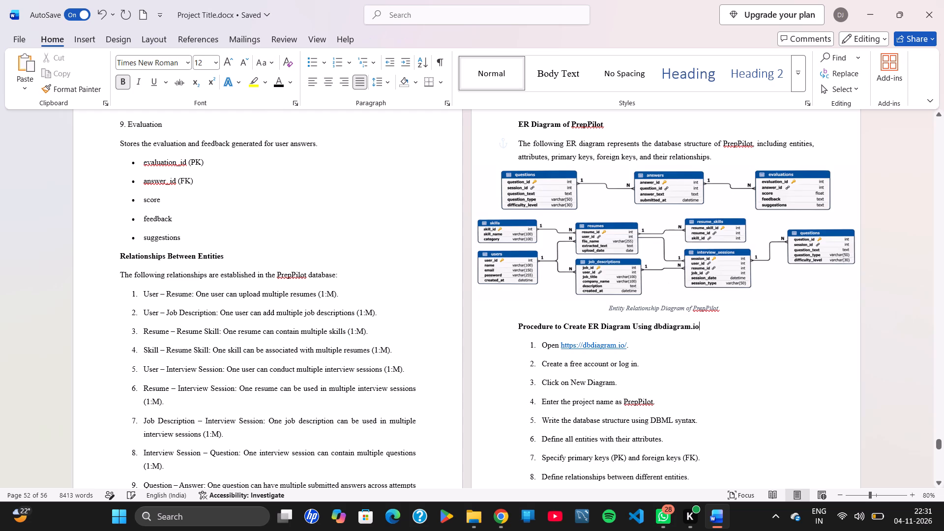
left_click(710, 302)
left_click_drag(722, 305, 655, 311)
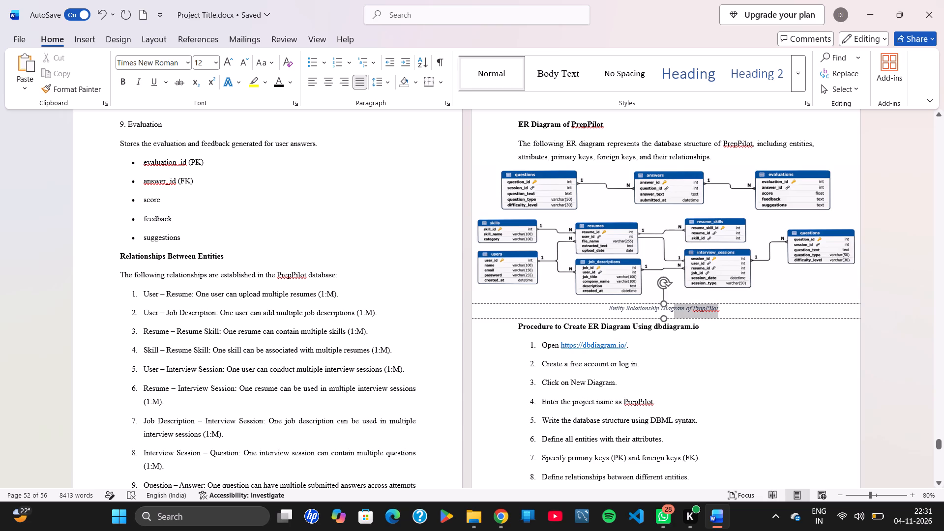
left_click_drag(655, 311, 610, 315)
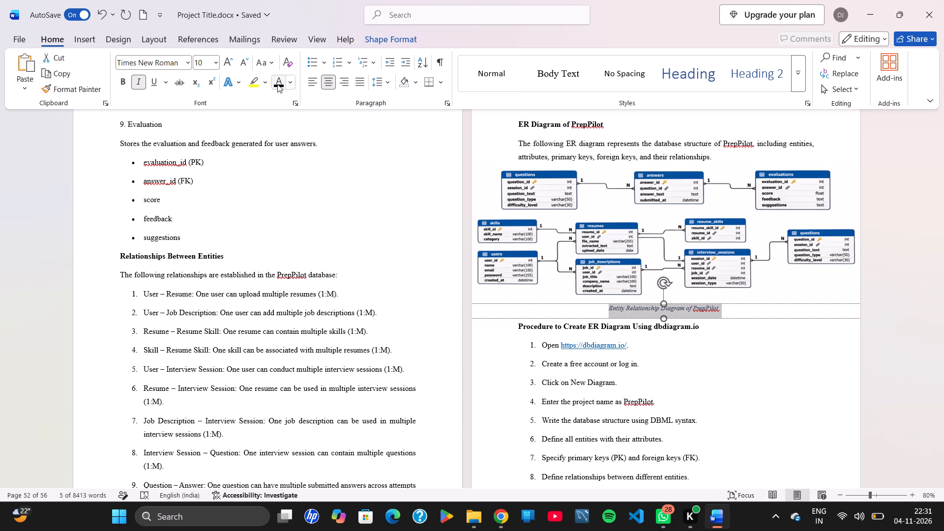
left_click(277, 84)
left_click(723, 369)
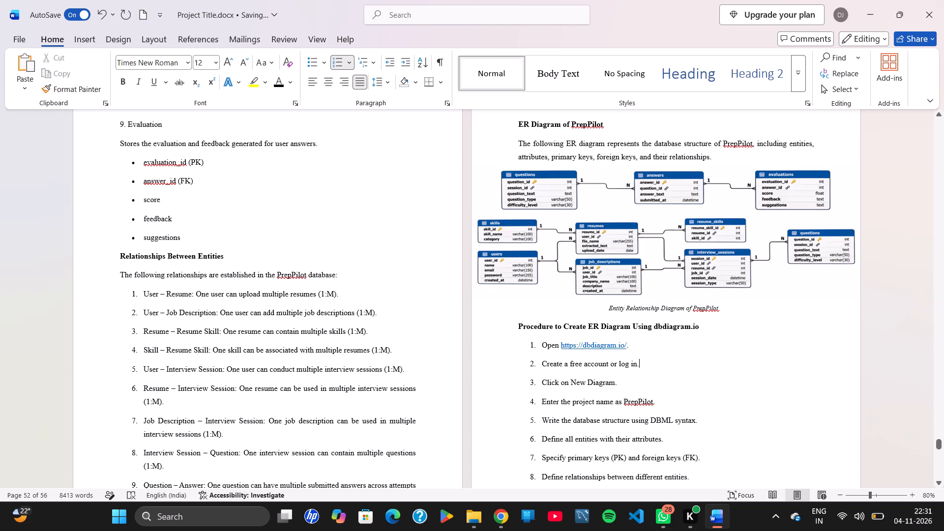
Insert two blank lines above the heading "Sample DBML Code for PrepPilot" to push it onto the following page.
scroll(722, 324, "down", 4)
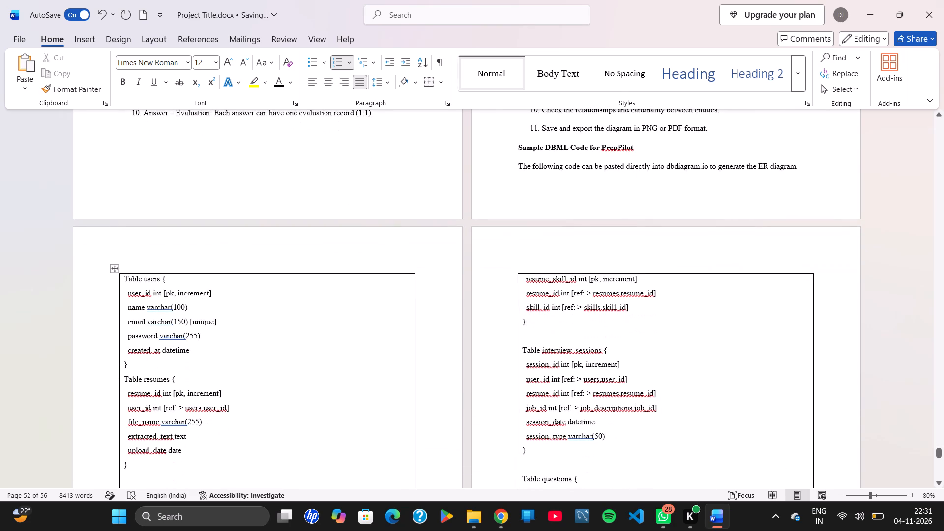
left_click(518, 146)
key("Return")
key("Return")
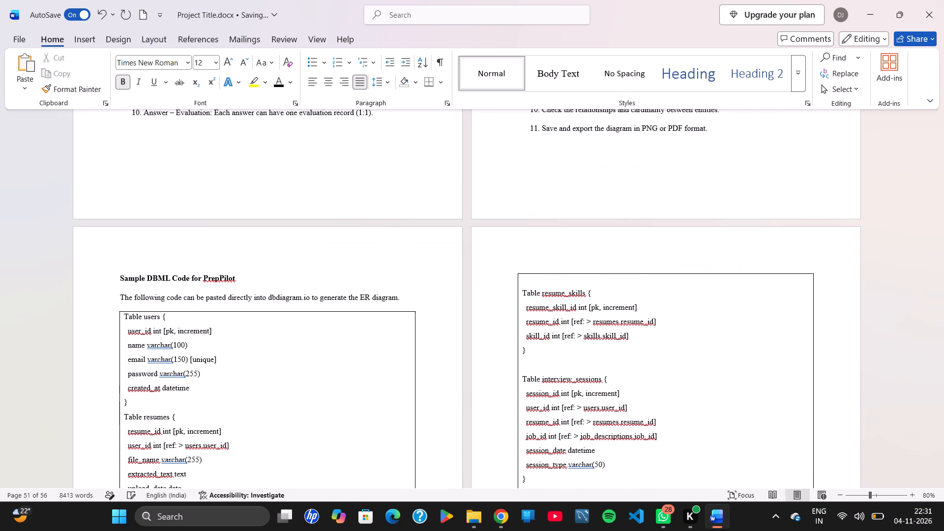
Remove the blank lines above "Table answers" and "Table evaluations" in the DBML code box.
scroll(518, 146, "down", 4)
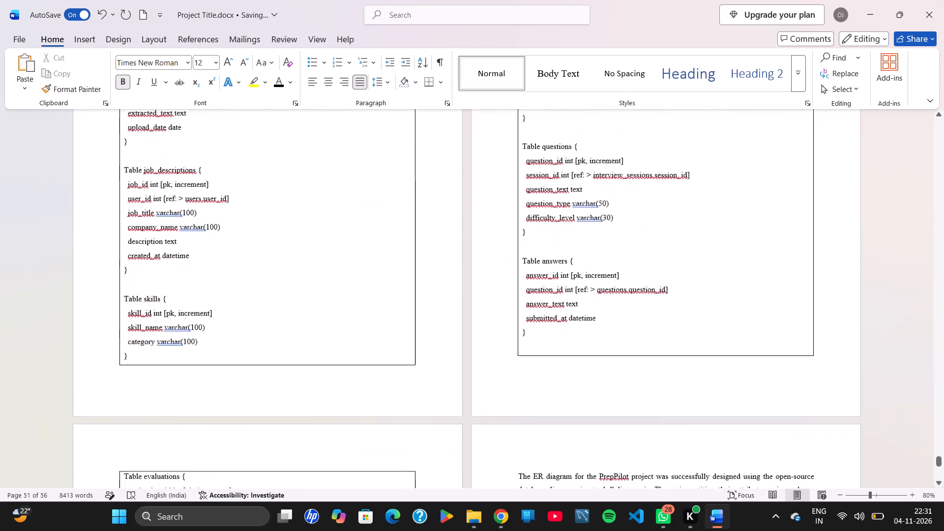
scroll(518, 146, "down", 3)
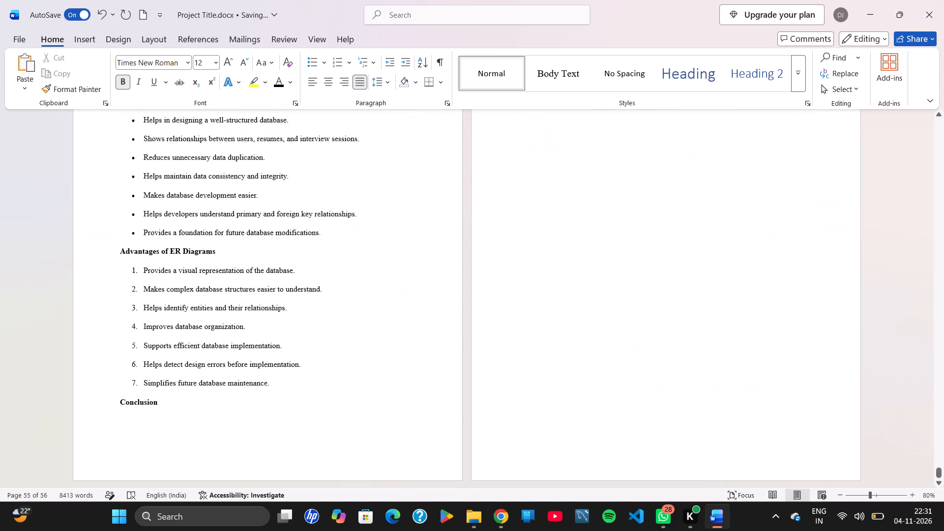
scroll(518, 146, "up", 1)
scroll(518, 146, "down", 2)
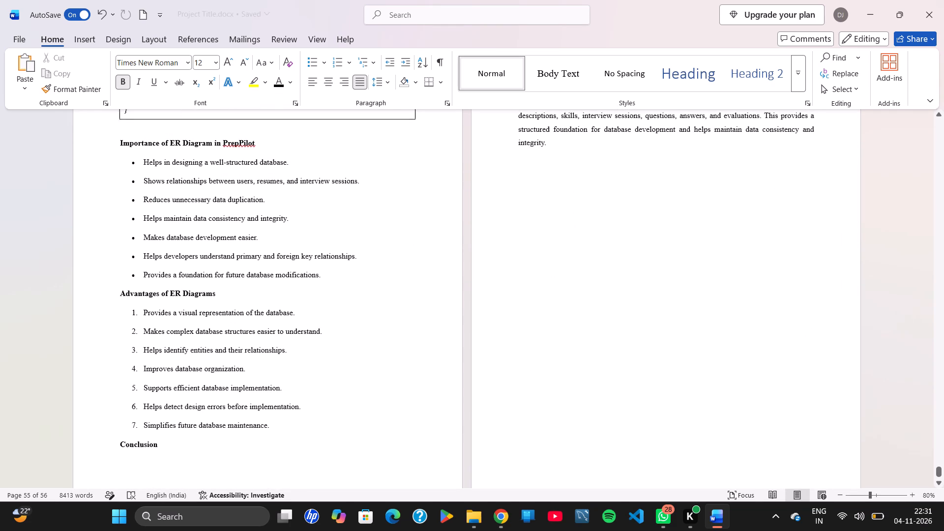
scroll(351, 269, "up", 3)
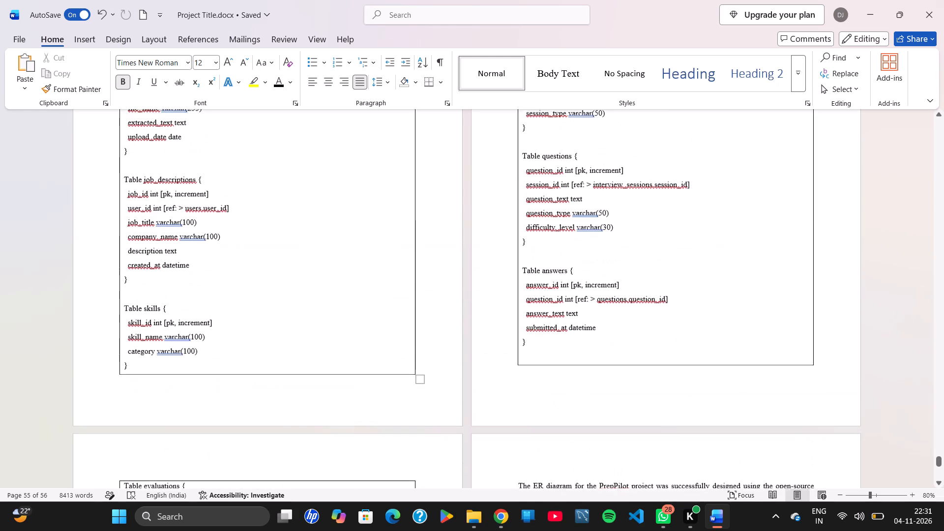
left_click(524, 261)
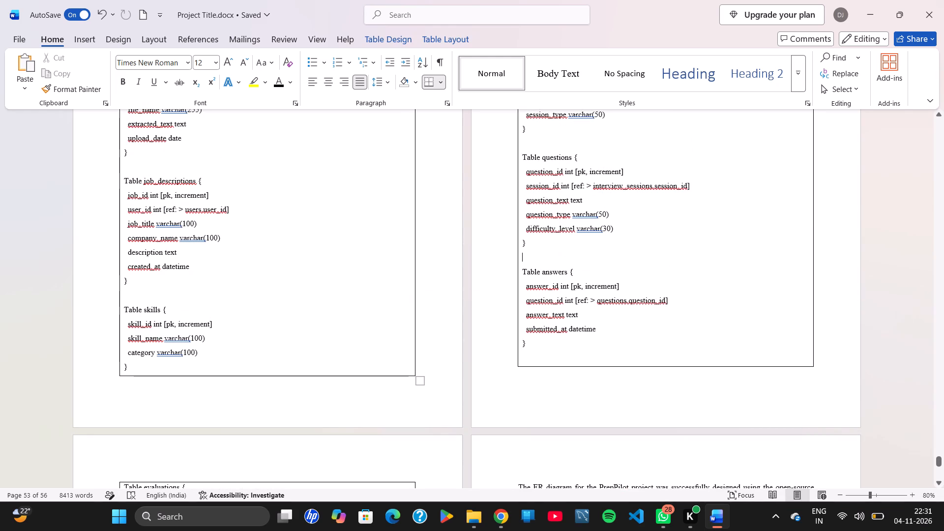
key("BackSpace")
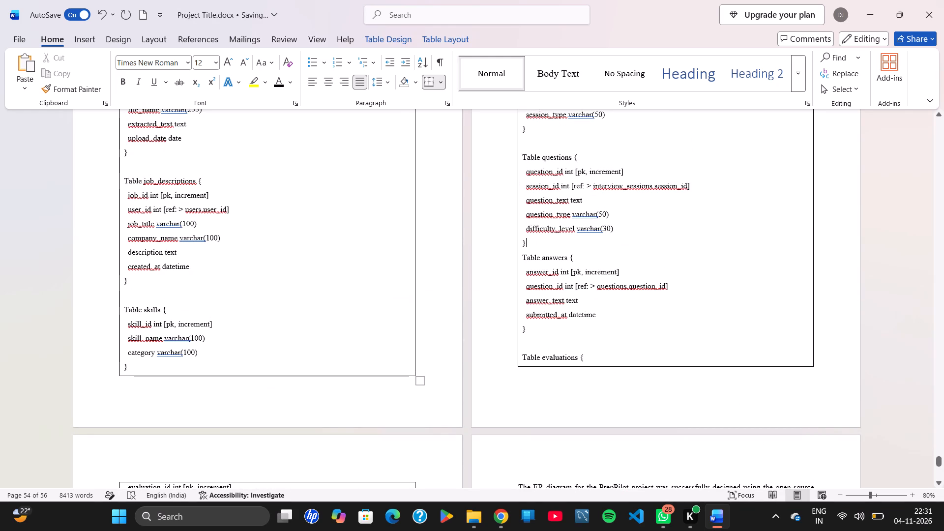
left_click(526, 350)
key("BackSpace")
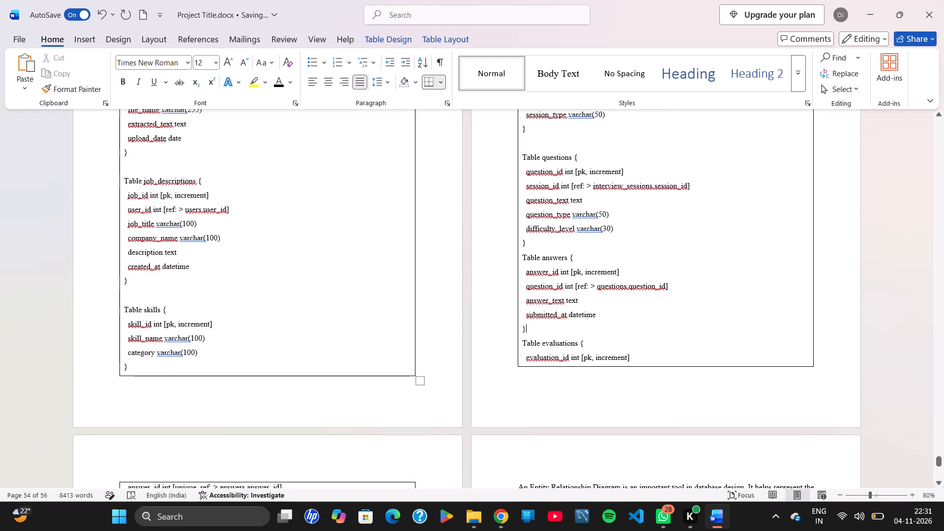
Remove the blank lines above "Table skills", "Table job_descriptions" and "Table resume_skills" in the DBML code.
left_click(126, 296)
key("BackSpace")
scroll(126, 296, "up", 1)
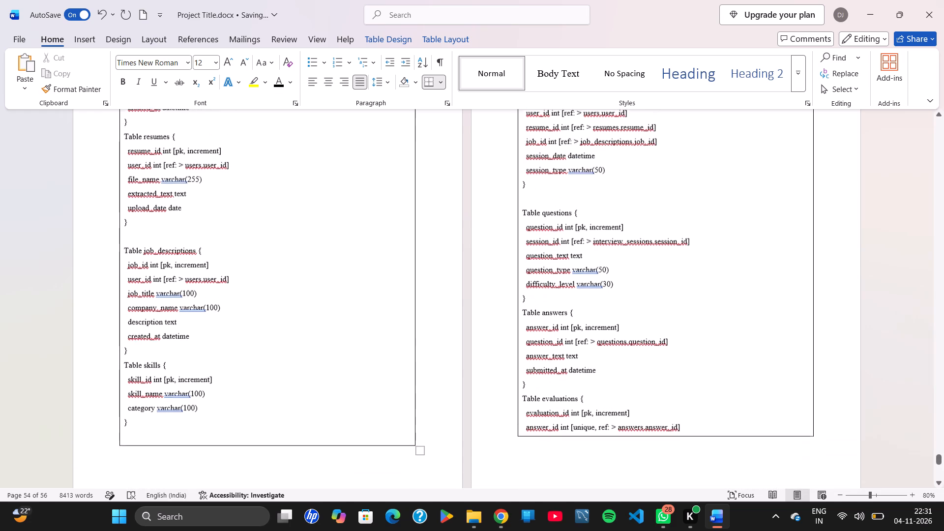
left_click(127, 242)
key("BackSpace")
scroll(127, 242, "up", 1)
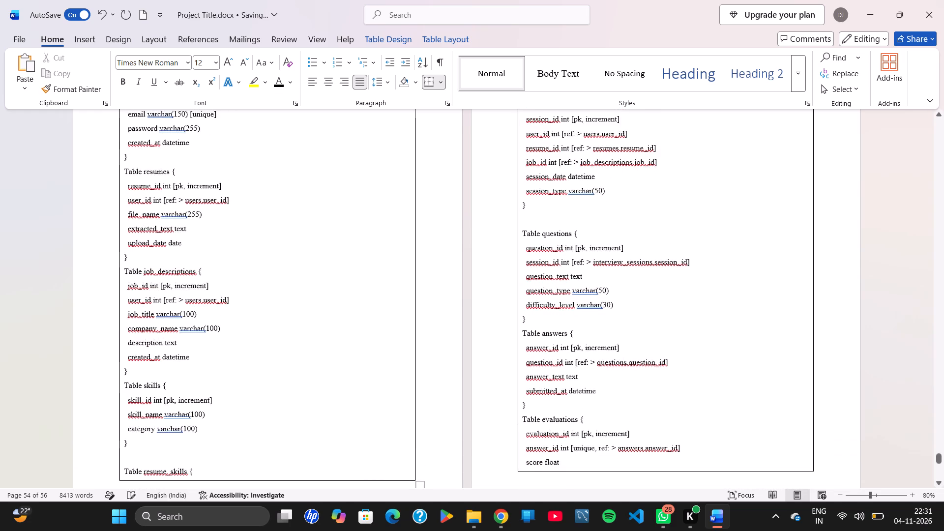
scroll(131, 197, "up", 1)
scroll(212, 312, "down", 1)
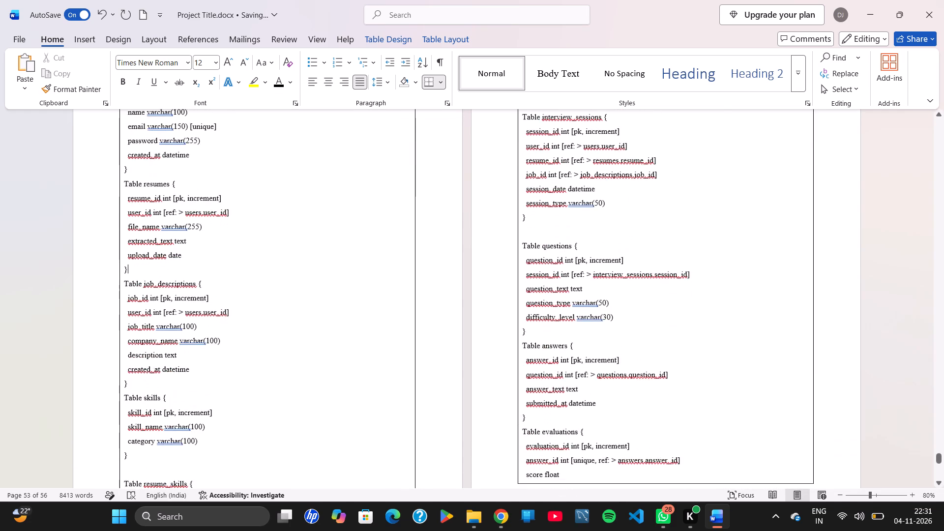
scroll(212, 312, "down", 1)
left_click(126, 383)
key("BackSpace")
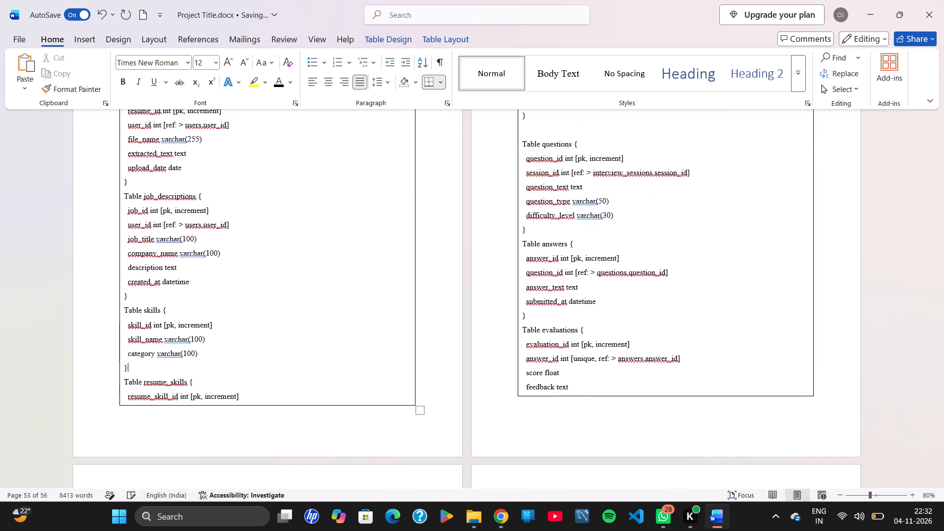
Remove the blank lines above "Table questions" and "Table interview_sessions" in the DBML code.
scroll(604, 287, "up", 2)
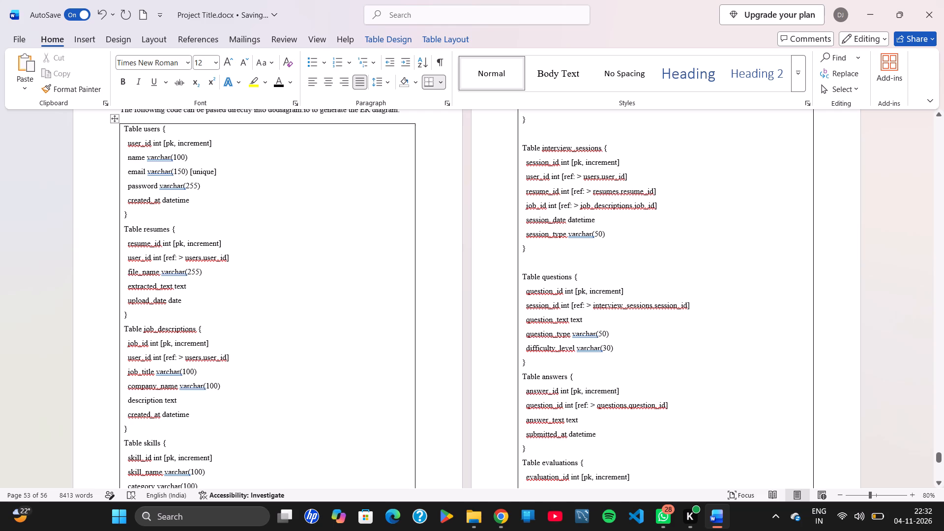
left_click(523, 259)
key("BackSpace")
scroll(523, 259, "up", 1)
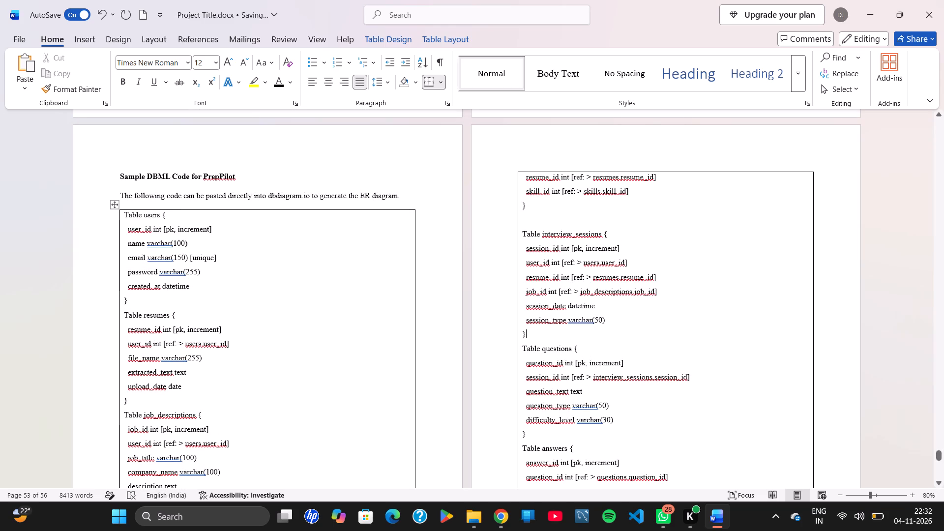
left_click(526, 216)
key("BackSpace")
Enter the label "Aim:-" at the top of the blank last page, after the ER diagram conclusion.
scroll(526, 216, "down", 3)
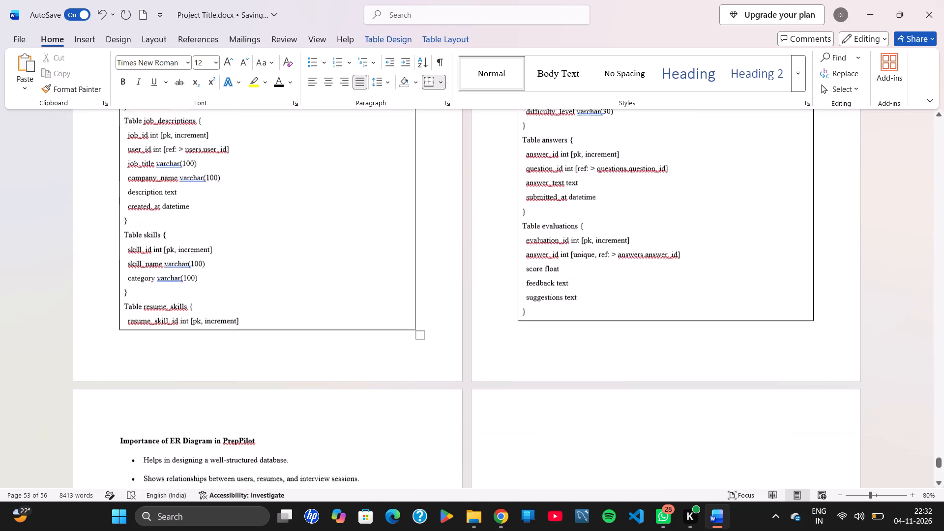
scroll(526, 216, "down", 5)
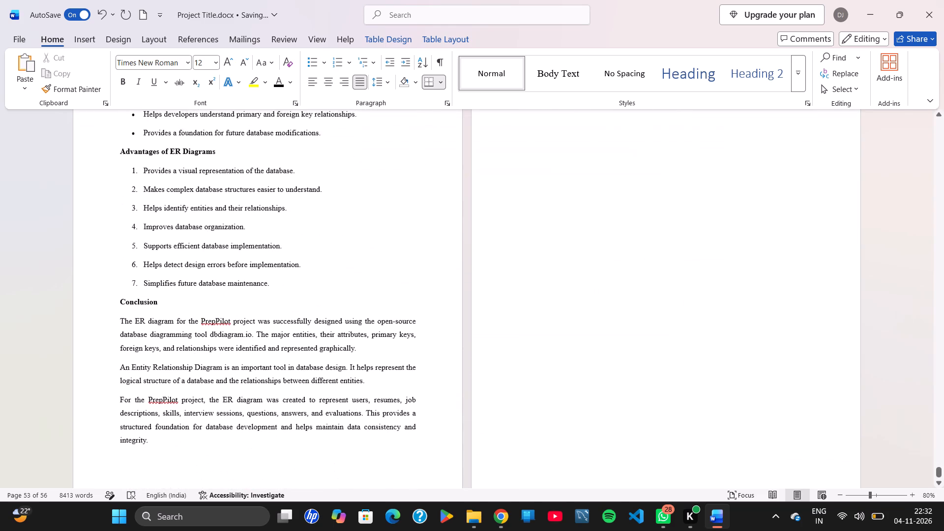
scroll(526, 216, "down", 1)
scroll(526, 216, "up", 1)
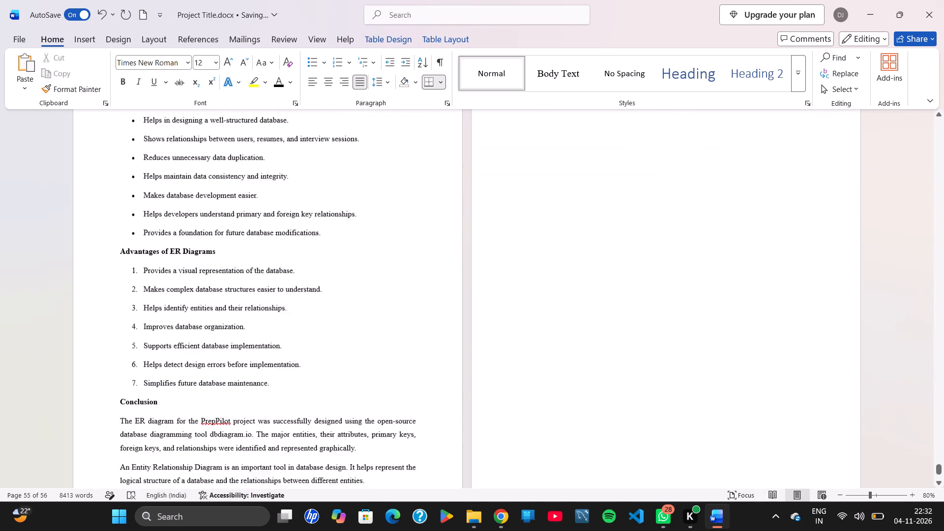
scroll(526, 216, "up", 3)
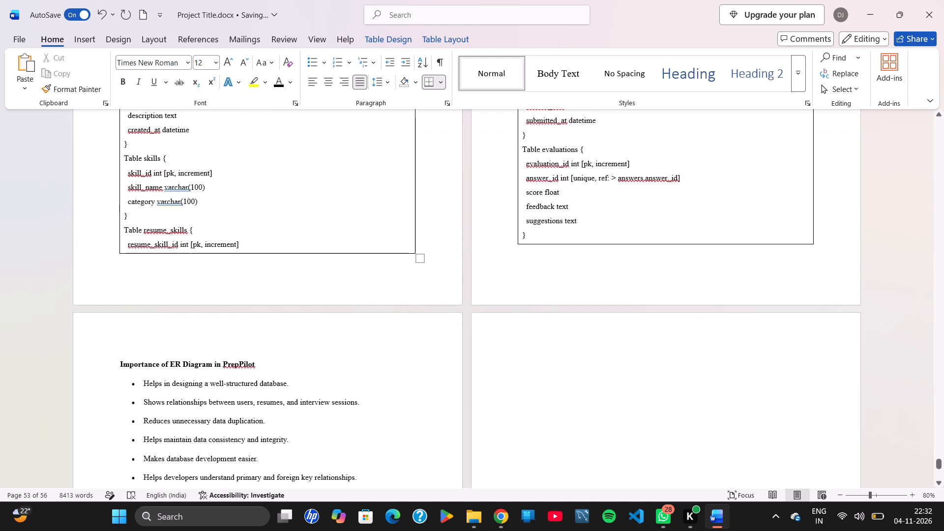
scroll(499, 295, "down", 8)
scroll(512, 213, "up", 1)
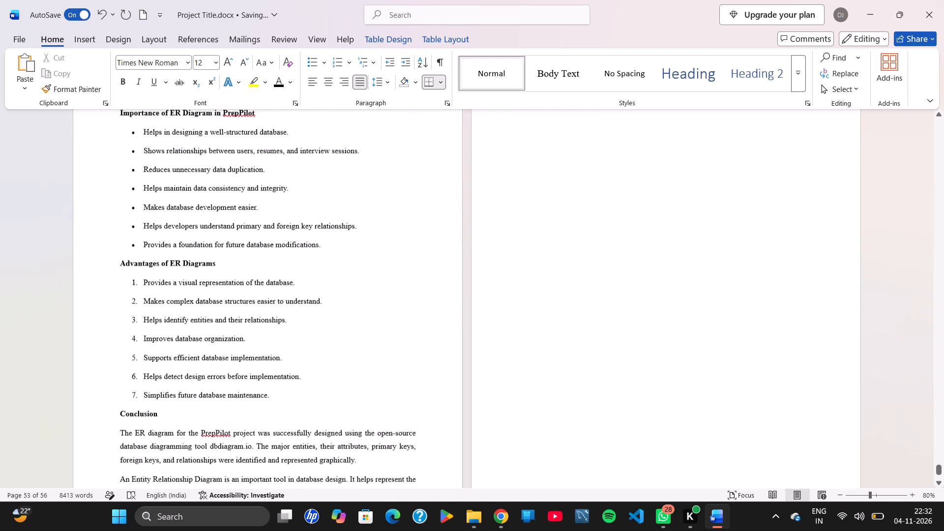
scroll(504, 167, "up", 1)
left_click(500, 184)
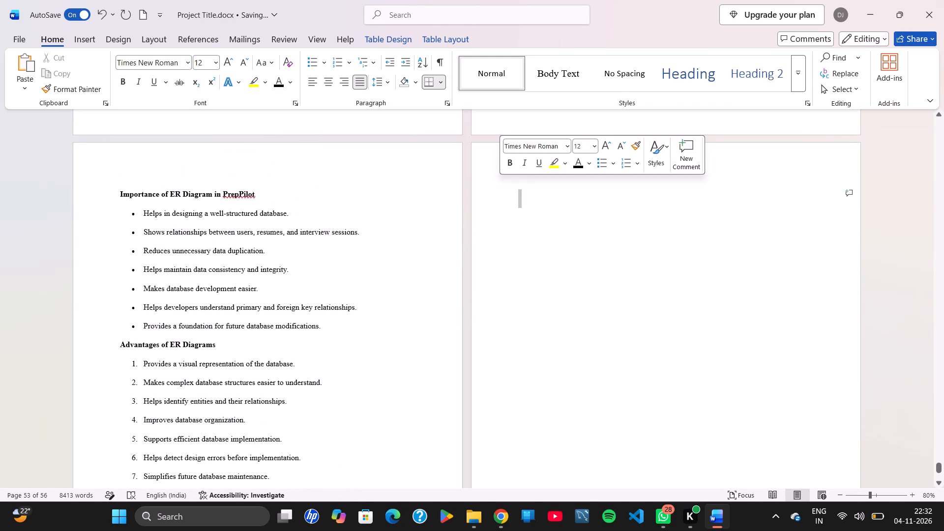
left_click(511, 213)
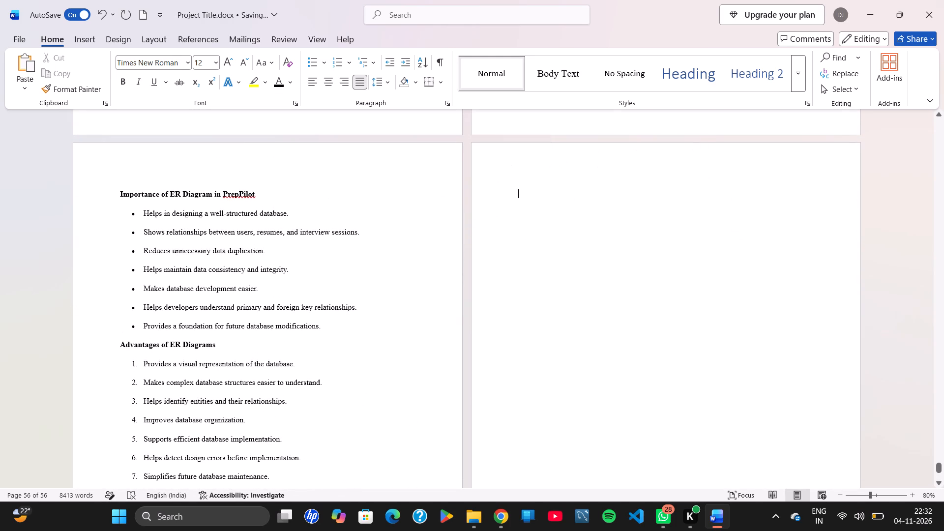
type("Aim:-")
key("space")
key("alt+Tab")
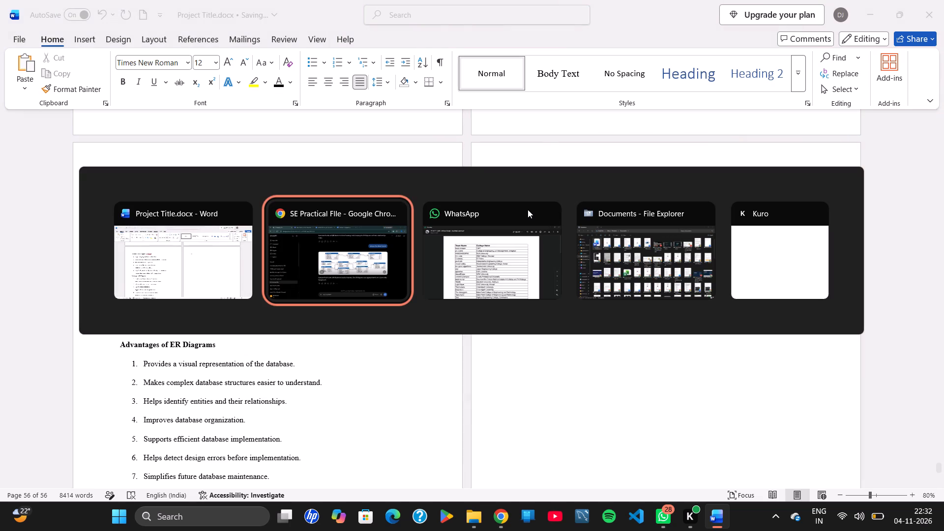
key("alt+Tab")
key("alt+Left")
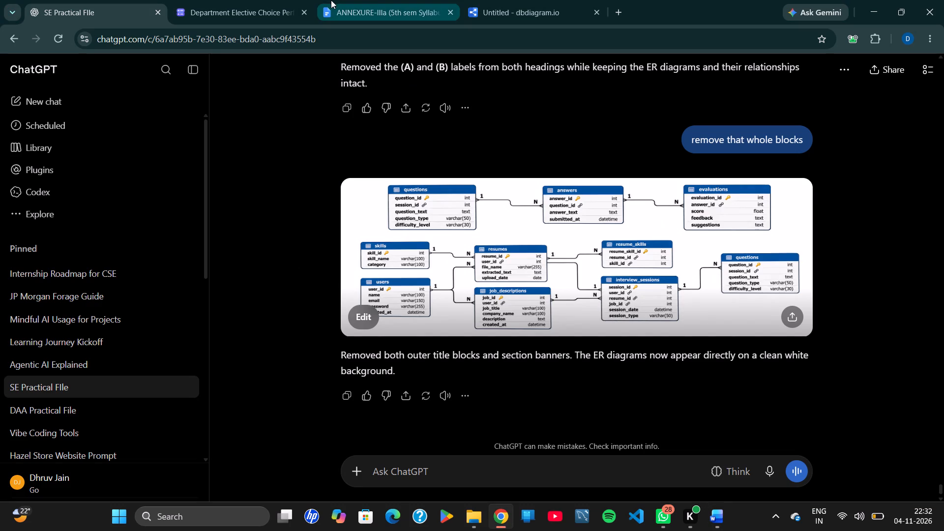
left_click(516, 0)
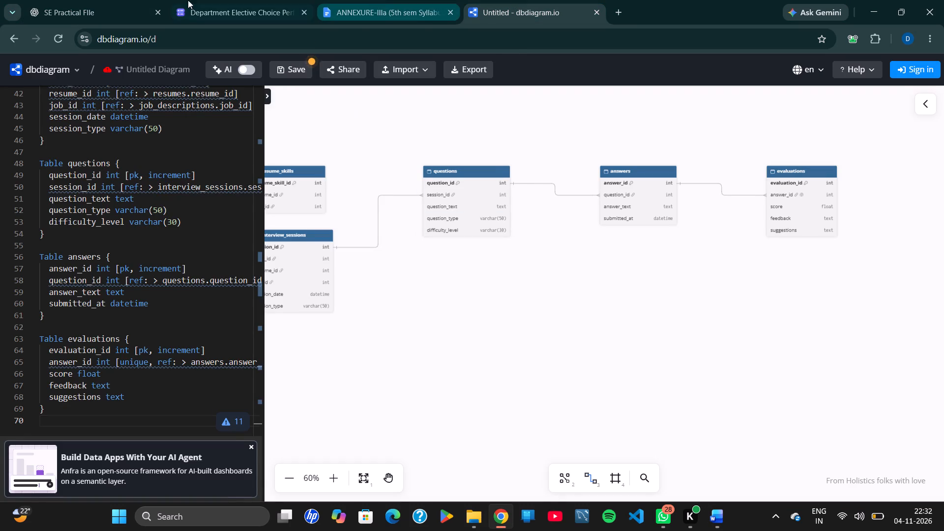
left_click(357, 0)
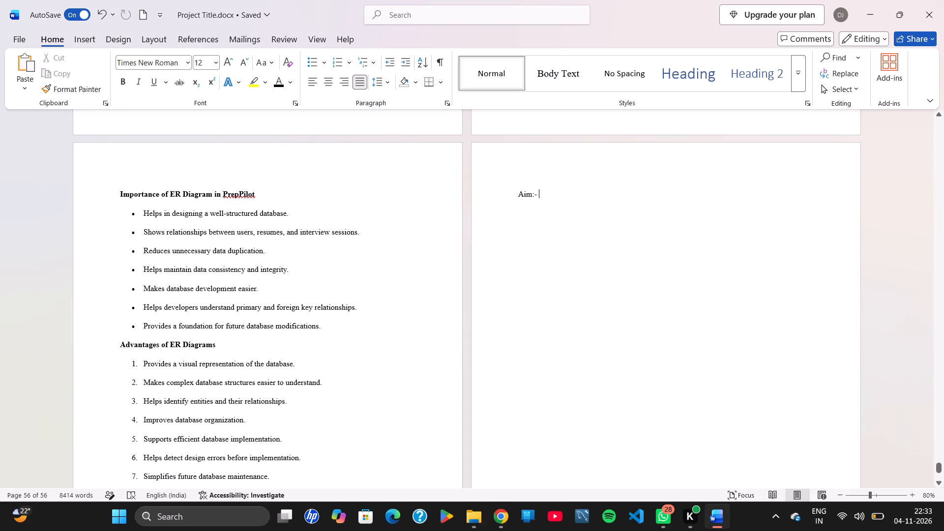
key("Return")
key("ctrl+v")
Return to the syllabus document in the browser and copy the experiment 11 Structure Chart statement again.
key("alt+Tab")
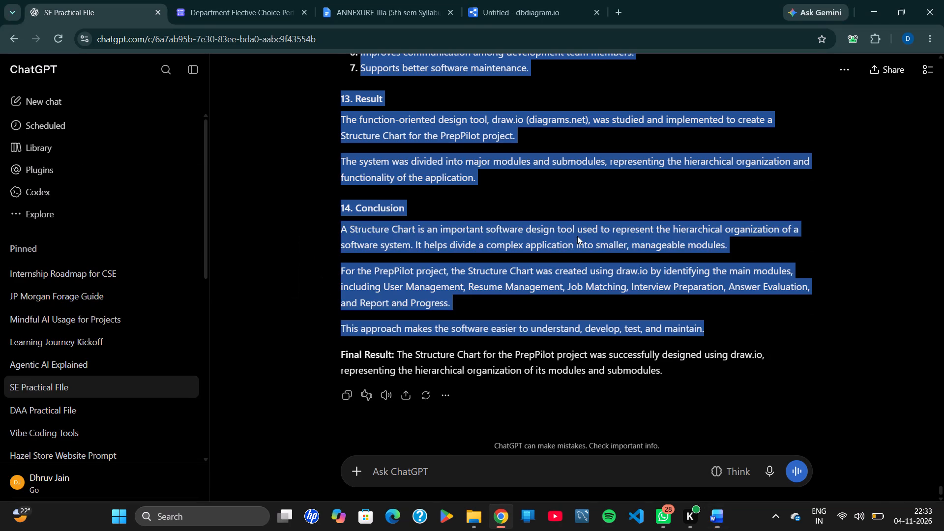
scroll(458, 192, "up", 4)
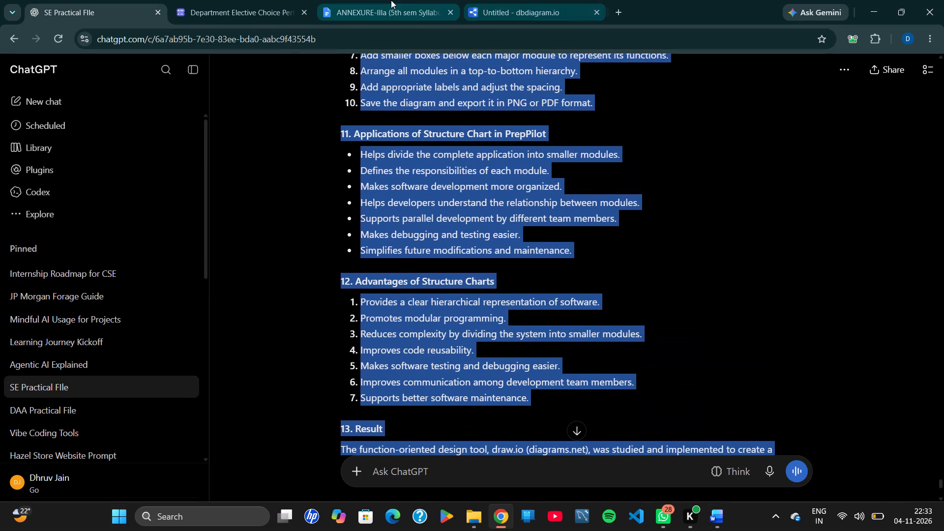
left_click(391, 0)
right_click(403, 273)
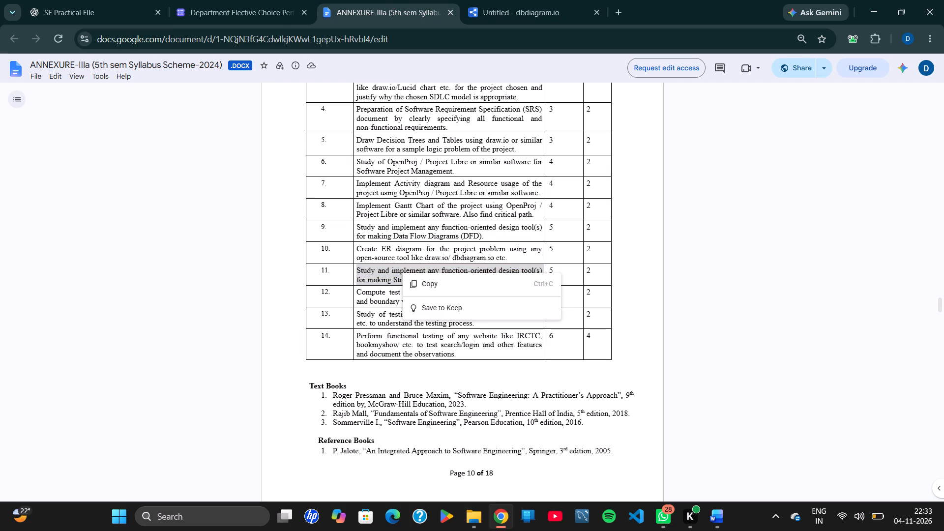
left_click(423, 289)
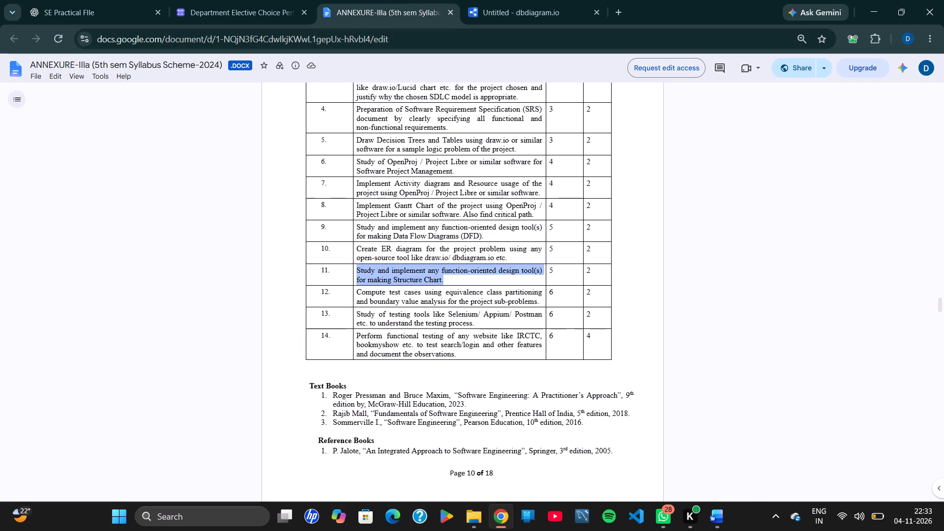
In Project Title.docx, paste the copied statement after "Aim:-" above the Structure Chart introduction.
key("alt+Tab")
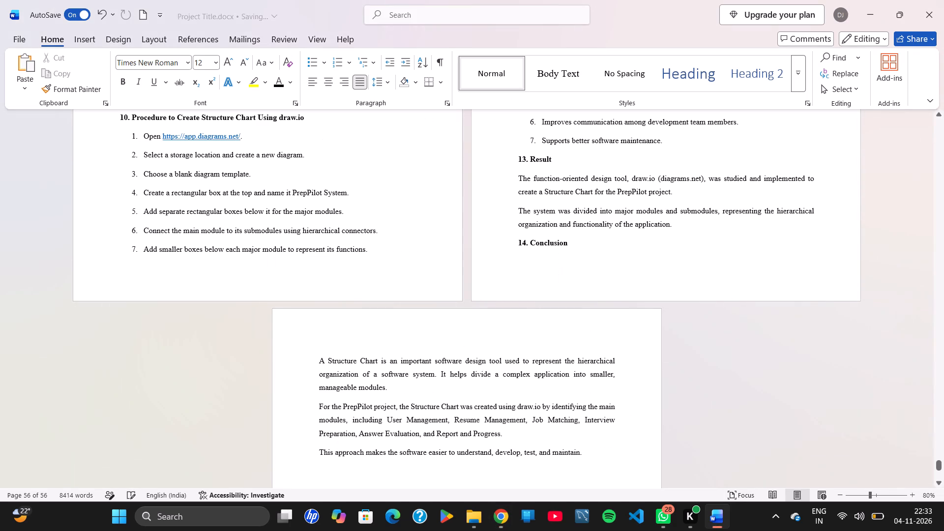
scroll(619, 348, "up", 12)
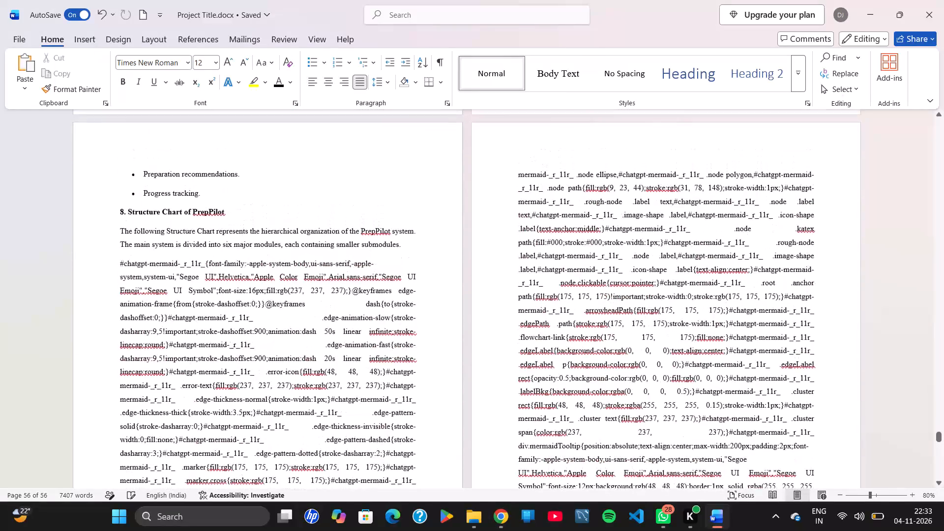
scroll(619, 348, "up", 2)
scroll(619, 348, "down", 2)
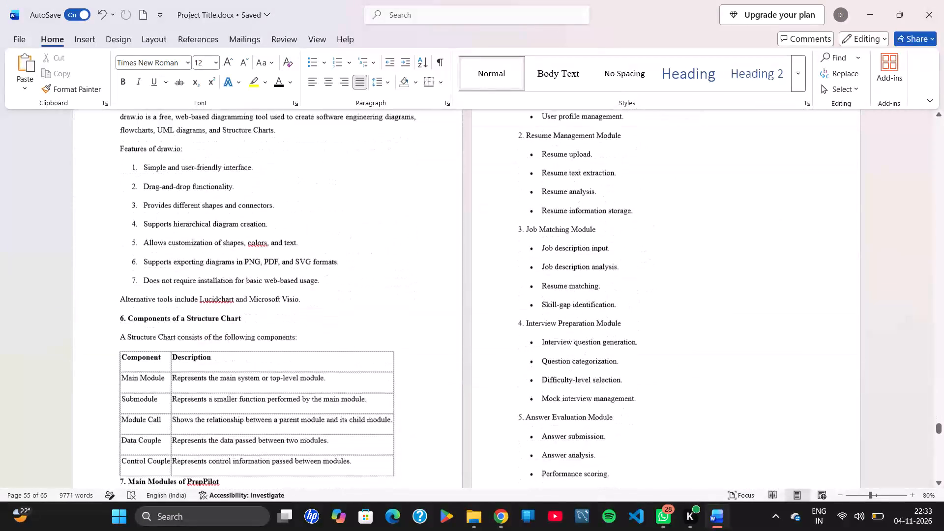
scroll(619, 348, "down", 1)
scroll(619, 348, "up", 5)
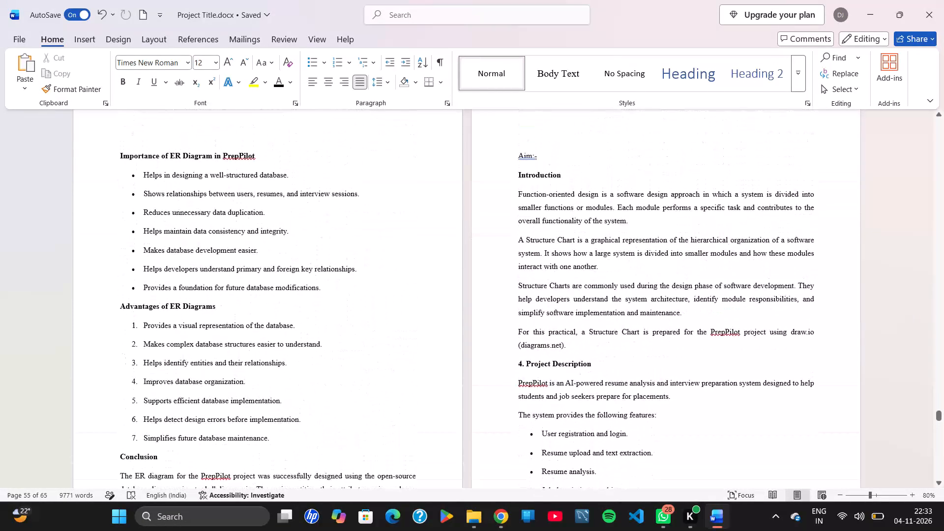
left_click(548, 151)
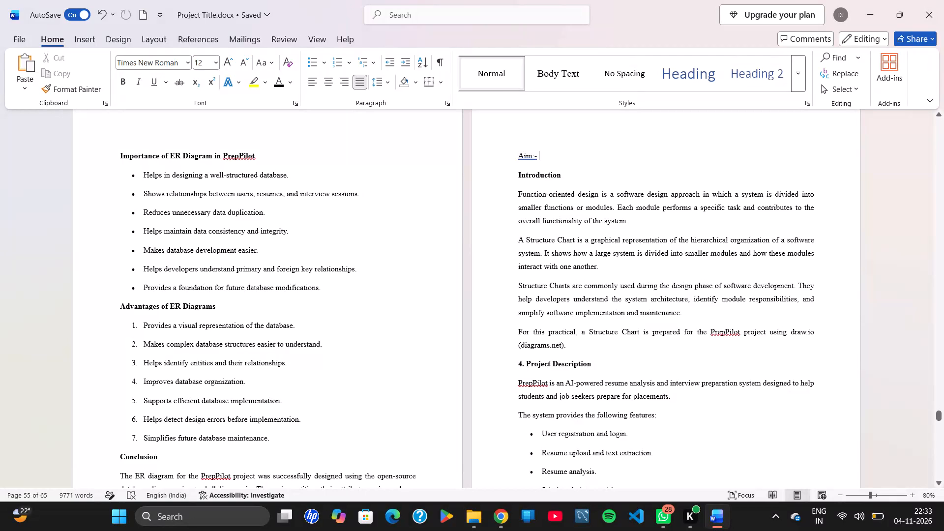
key("ctrl+v")
Make the whole Structure Chart aim line bold and set its font size to 14.
left_click_drag(819, 155, 784, 151)
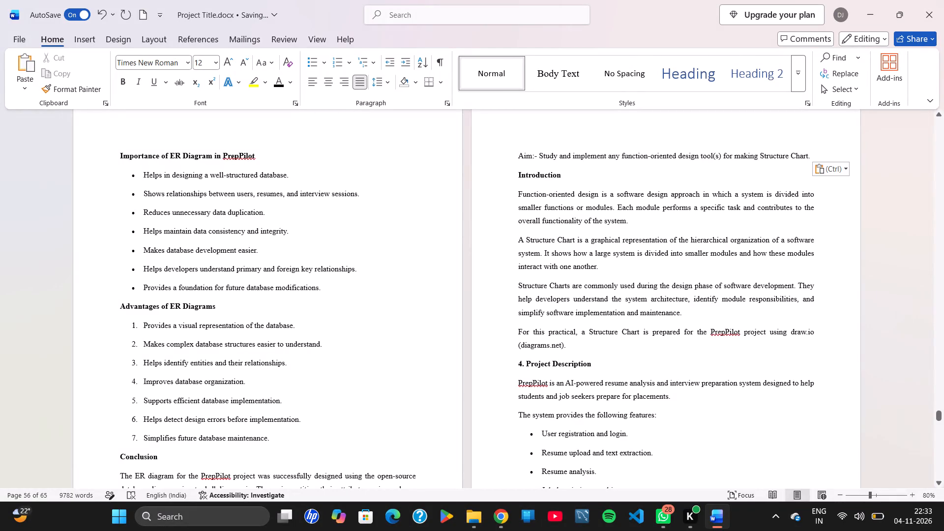
left_click_drag(784, 151, 515, 154)
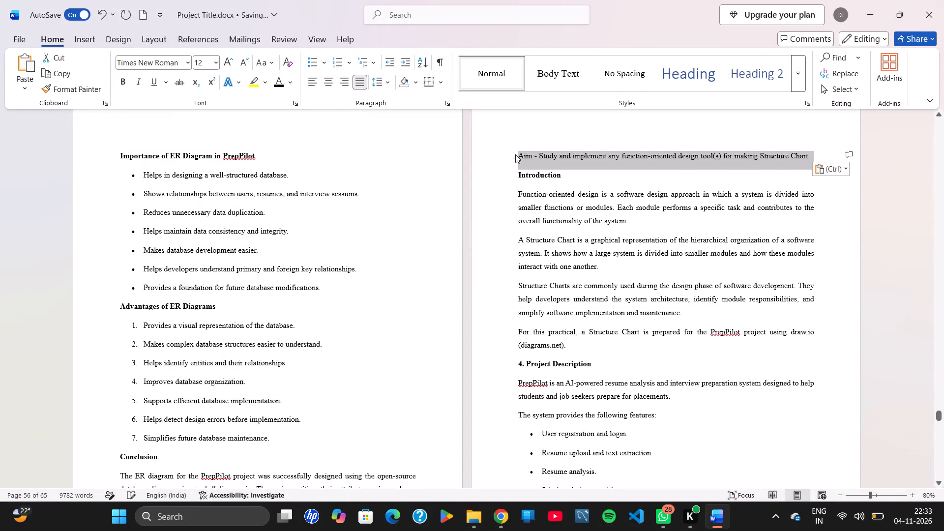
key("ctrl+b")
key("ctrl+bracketright")
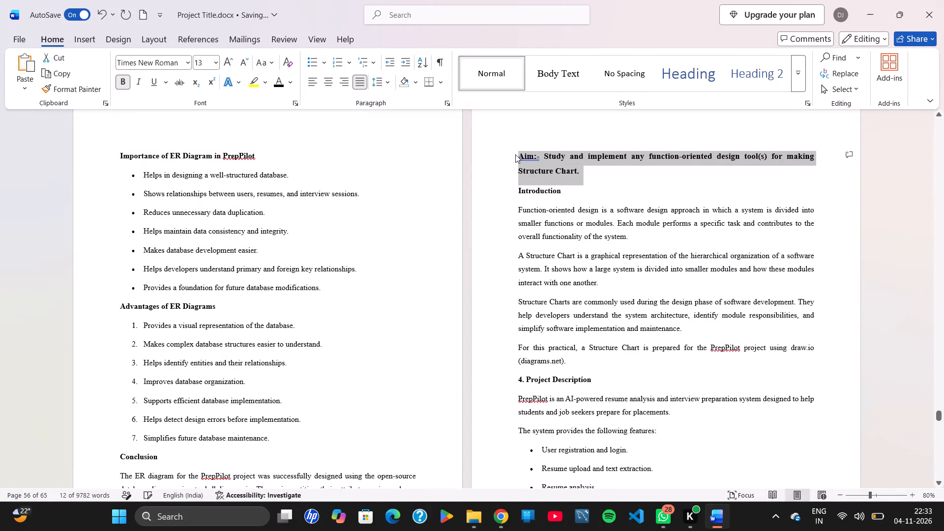
key("ctrl+bracketright")
Underline the "Aim" label at the start of the Structure Chart aim line.
left_click(539, 154)
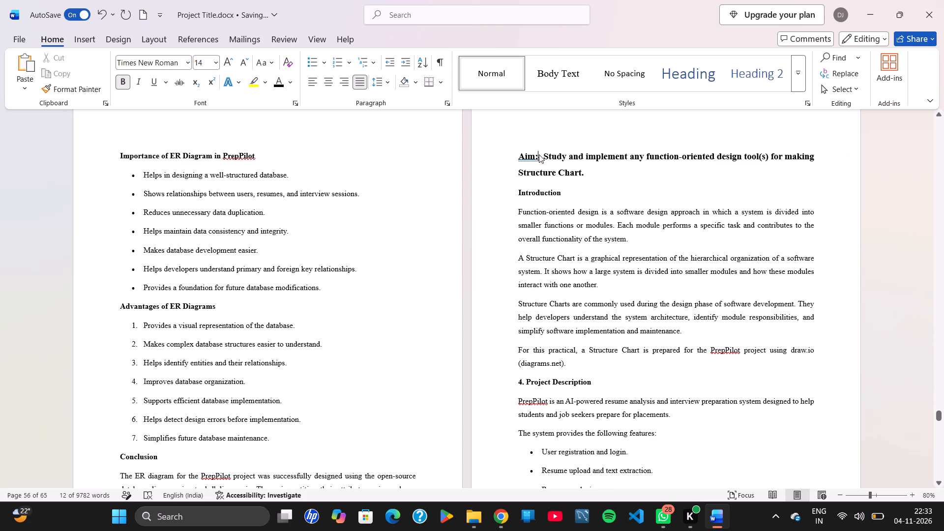
key("Left")
key("ctrl+shift+Left")
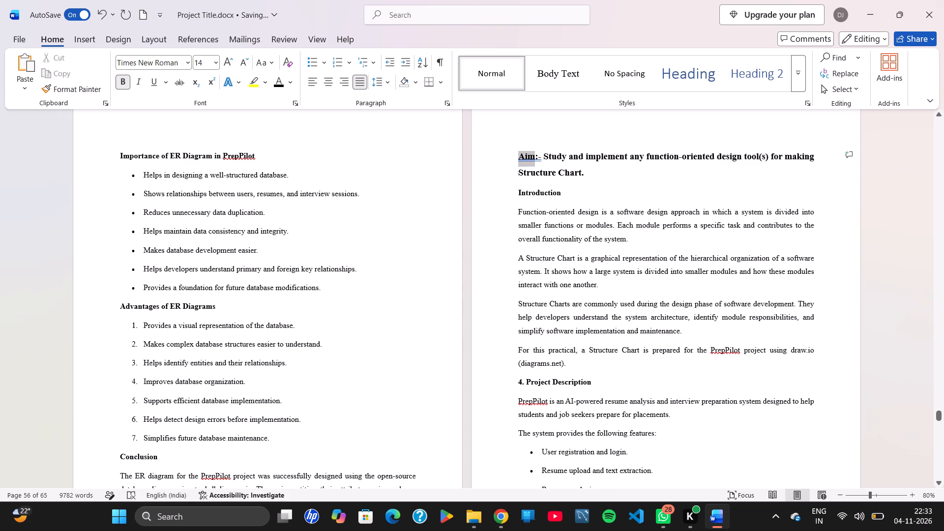
key("ctrl+u")
left_click(624, 174)
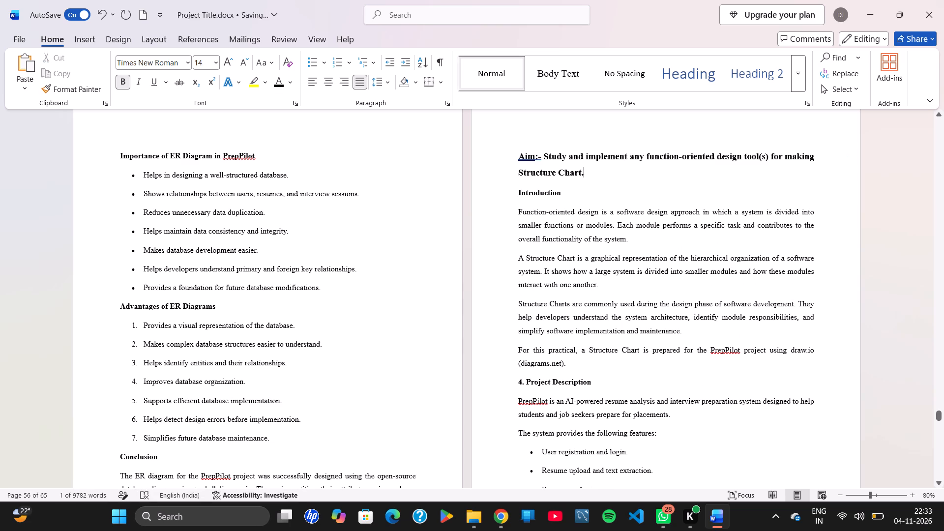
Delete the whole "4. Project Description" section, from its heading up to the "Tool Used: draw.io" heading.
left_click(549, 190)
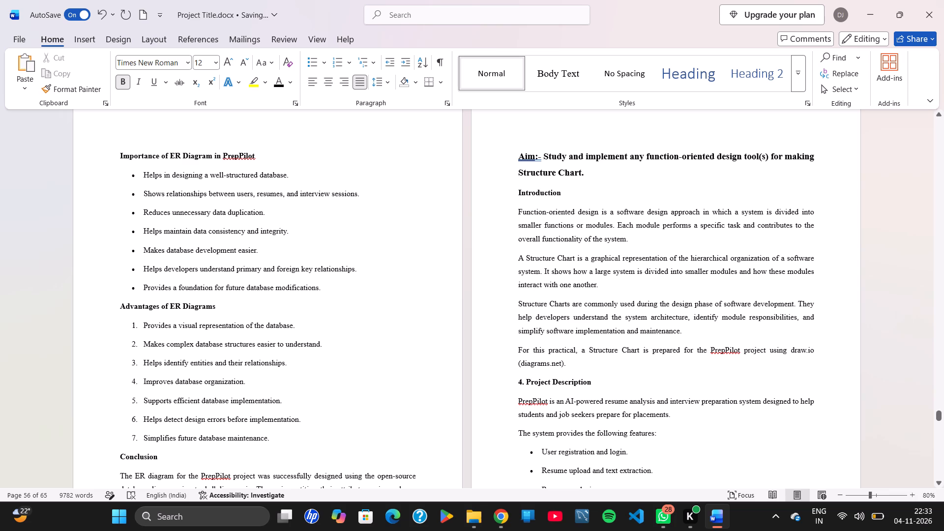
left_click_drag(518, 382, 355, 326)
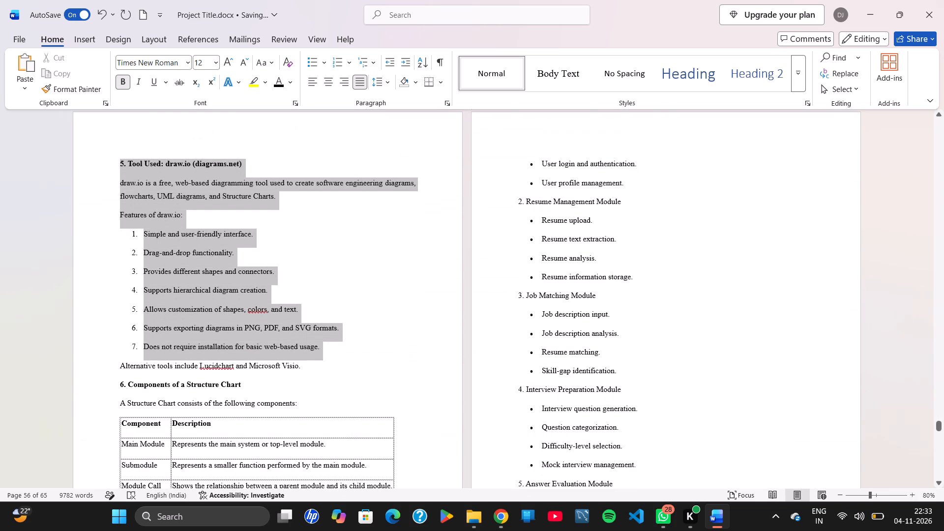
left_click_drag(355, 326, 684, 109)
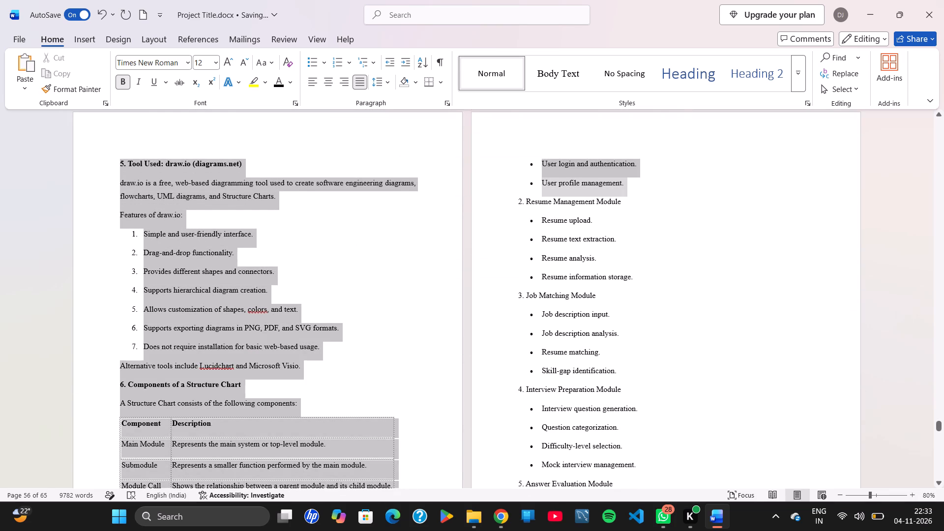
left_click_drag(684, 109, 661, 225)
key("BackSpace")
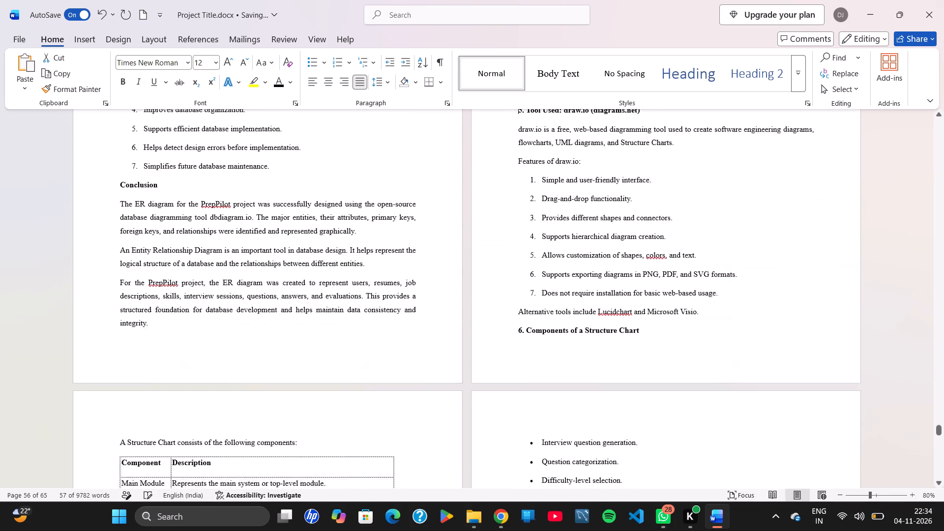
Remove the leftover section numbering from the start of the "Tool Used: draw.io (diagrams.net)" heading.
scroll(661, 225, "up", 1)
key("Delete")
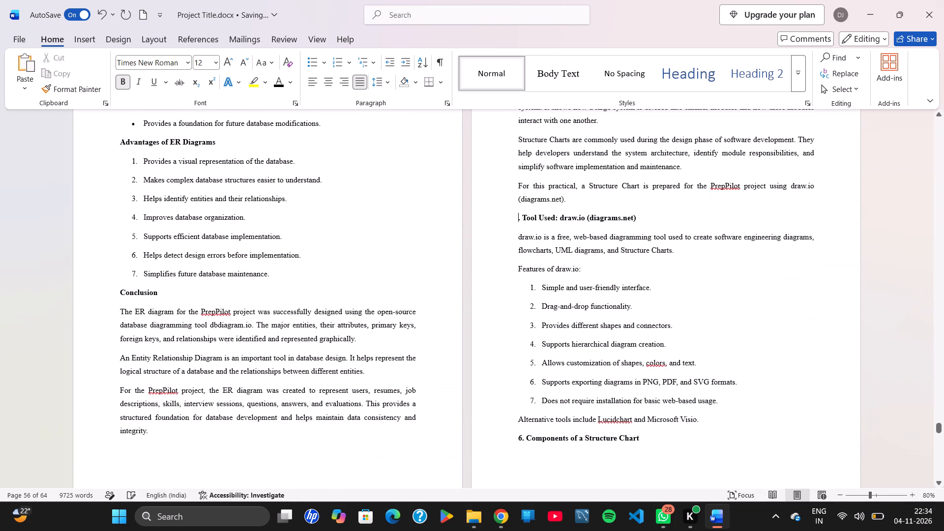
key("Delete")
key("Delete")
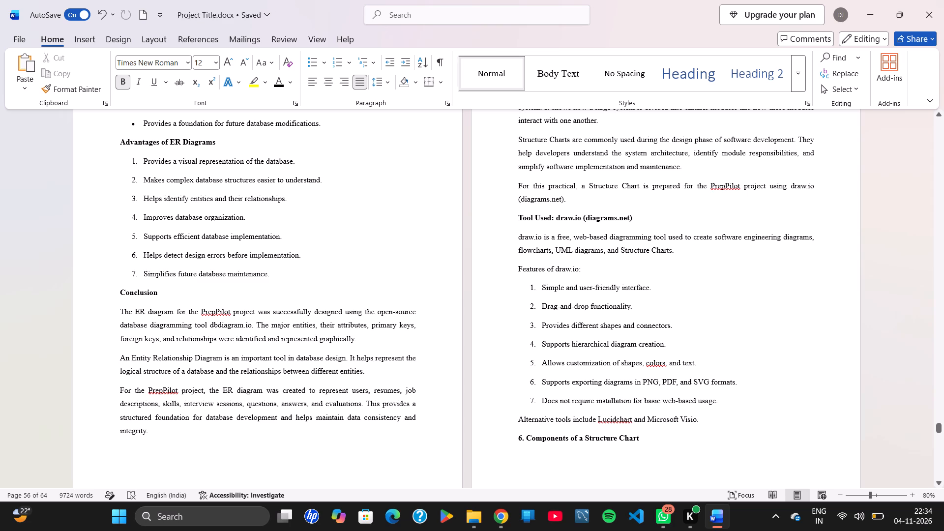
Remove the "6." numbering from the "Components of a Structure Chart" heading and push the heading onto the next page.
left_click_drag(699, 419, 575, 422)
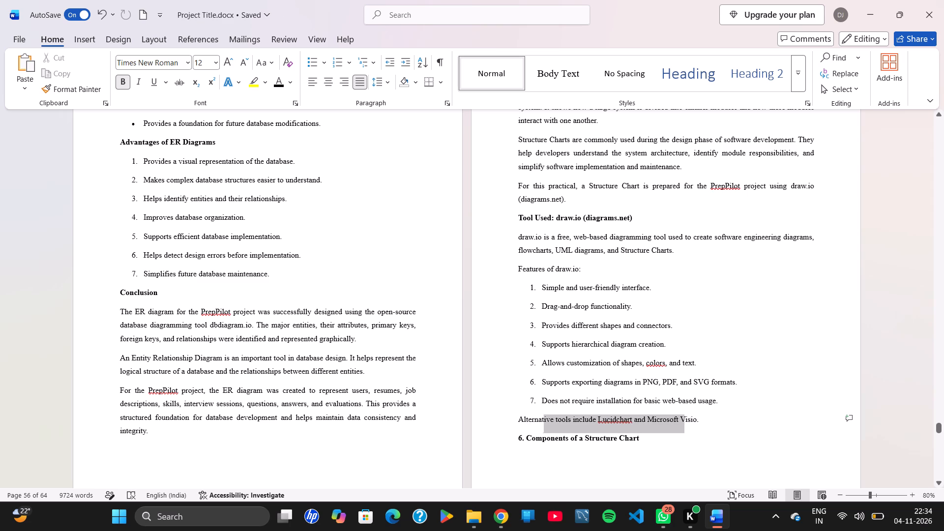
left_click_drag(575, 422, 738, 421)
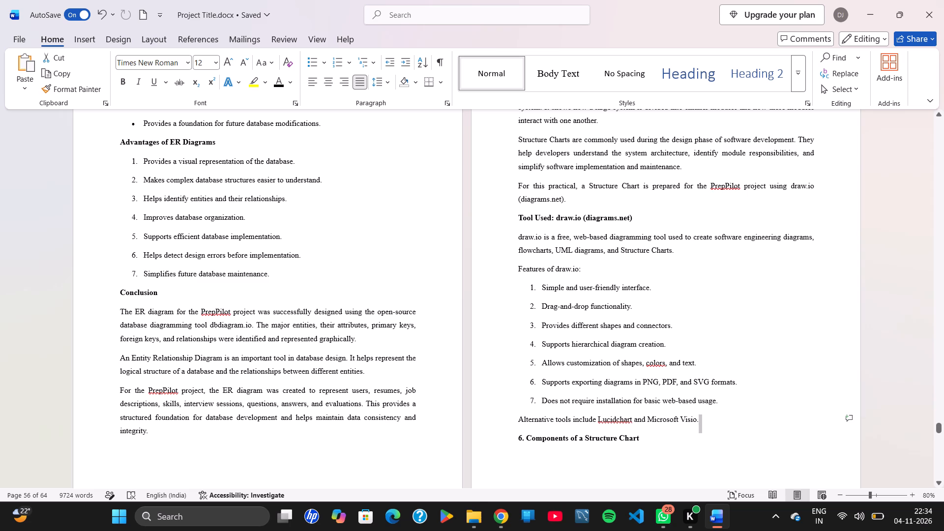
left_click(527, 438)
key("BackSpace")
key("BackSpace")
key("BackSpace")
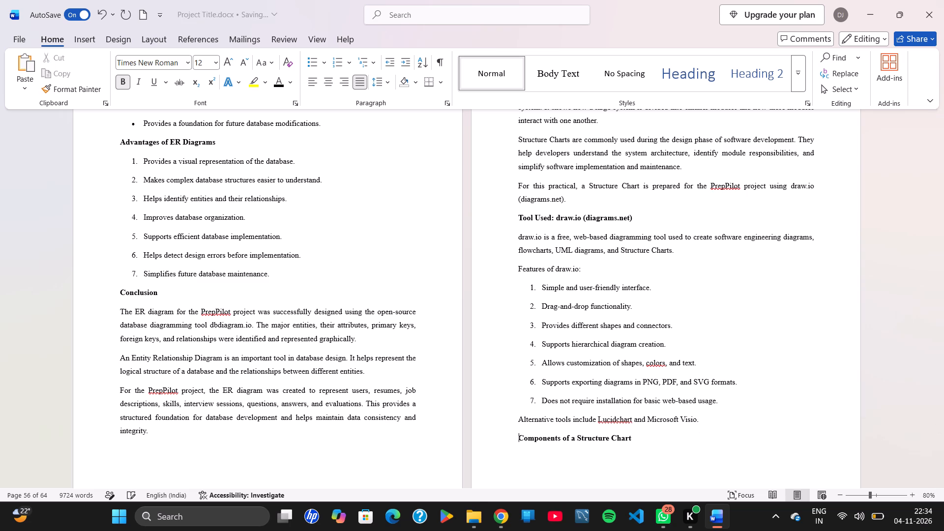
key("Return")
Apply all borders to the whole Component and Description table under "Components of a Structure Chart".
scroll(527, 438, "down", 2)
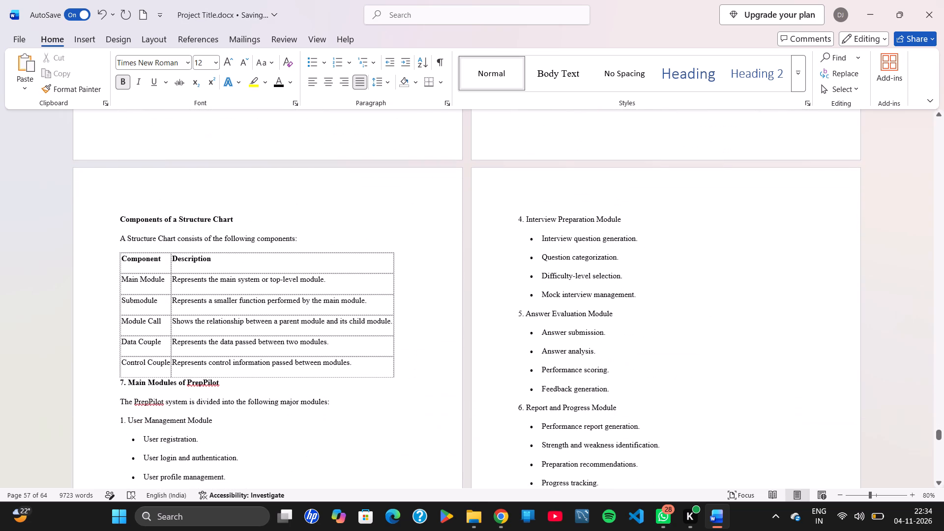
left_click(386, 370)
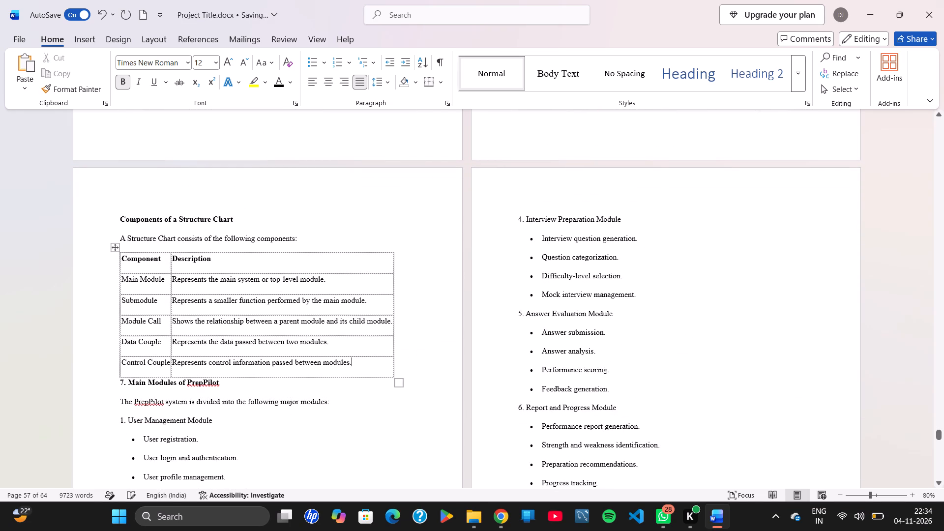
left_click(399, 384)
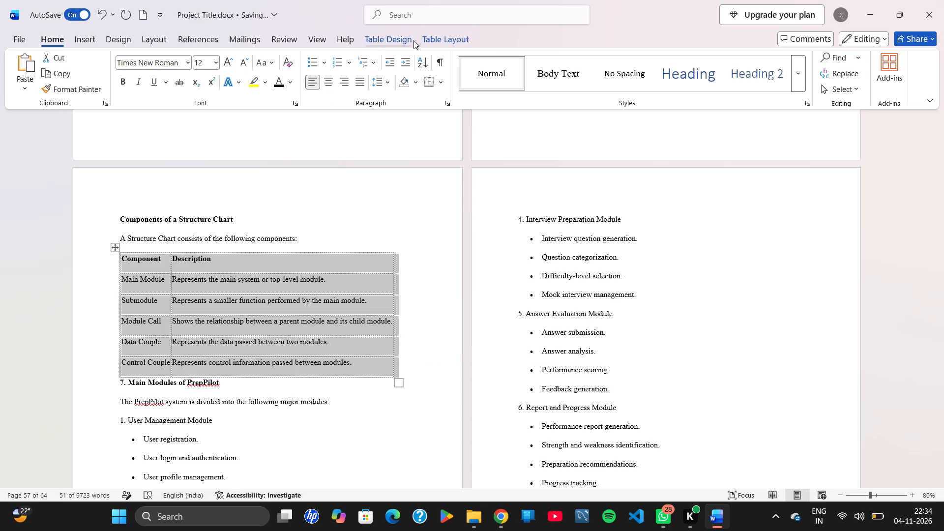
left_click(399, 40)
left_click(633, 74)
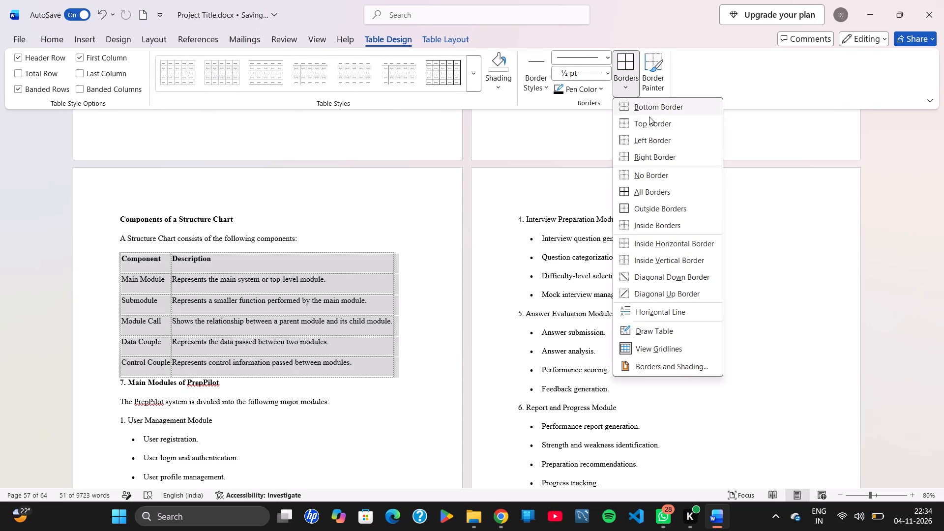
left_click(649, 195)
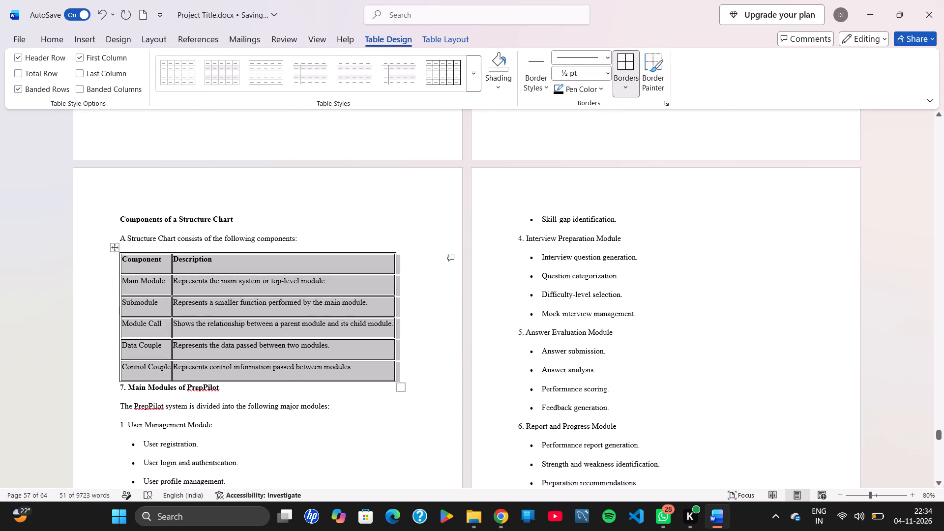
Remove the "7." numbering from the "Main Modules of PrepPilot" heading and insert a blank line between it and the table.
left_click_drag(129, 389, 115, 388)
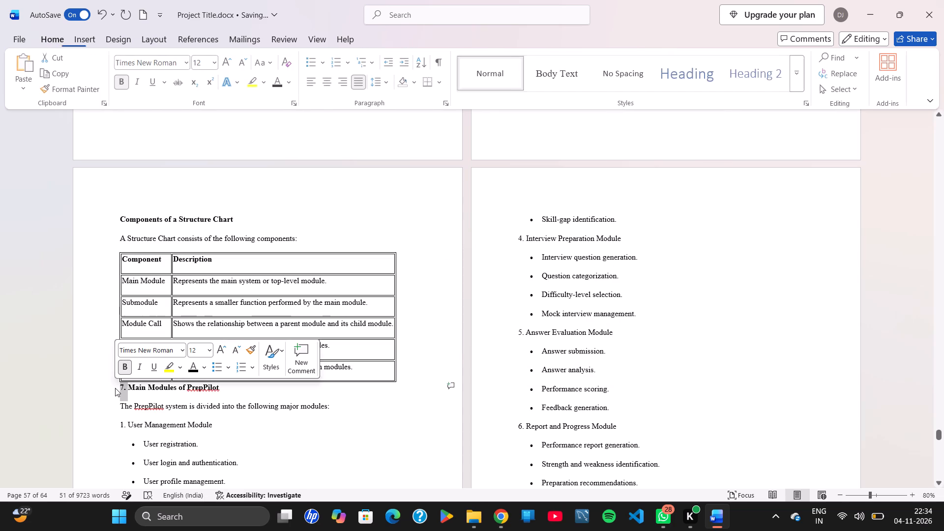
key("BackSpace")
key("Return")
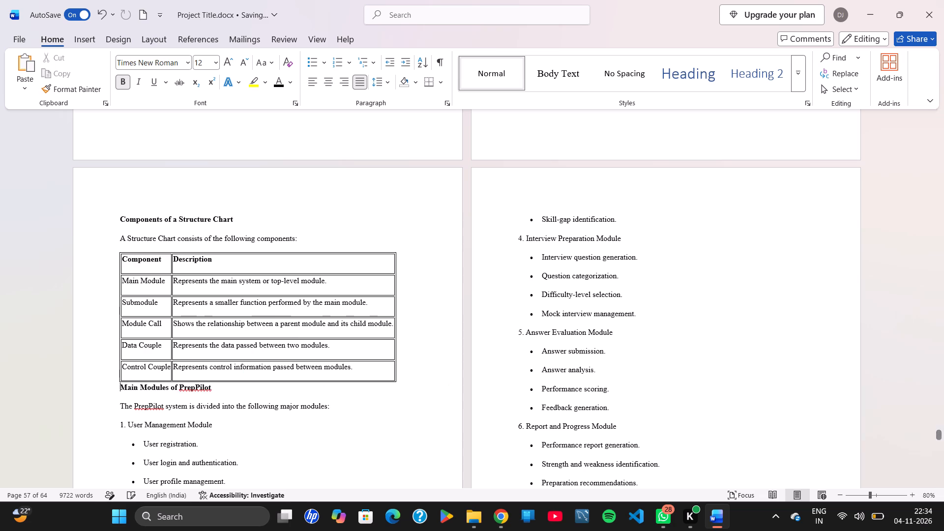
Remove the "8." numbering from the "Structure Chart of PrepPilot" heading.
scroll(115, 388, "down", 1)
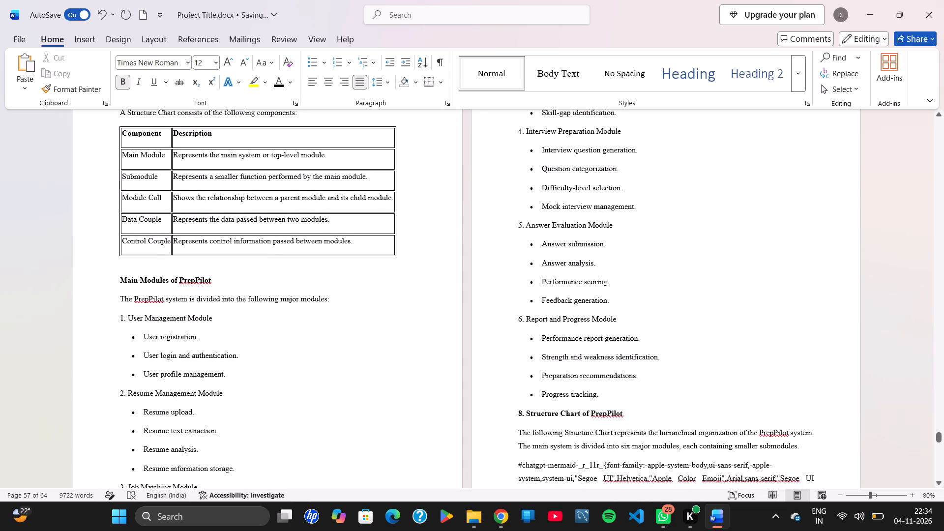
scroll(115, 388, "up", 2)
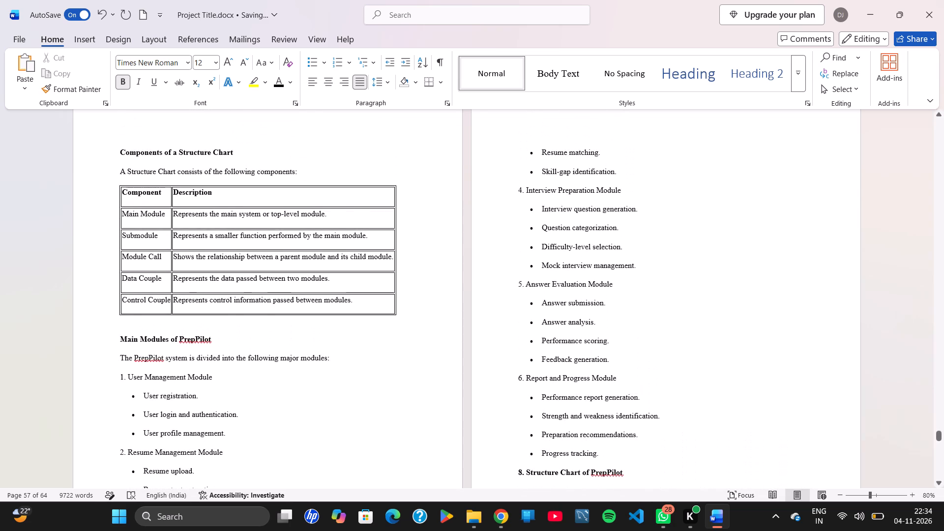
scroll(115, 388, "down", 1)
scroll(115, 388, "up", 3)
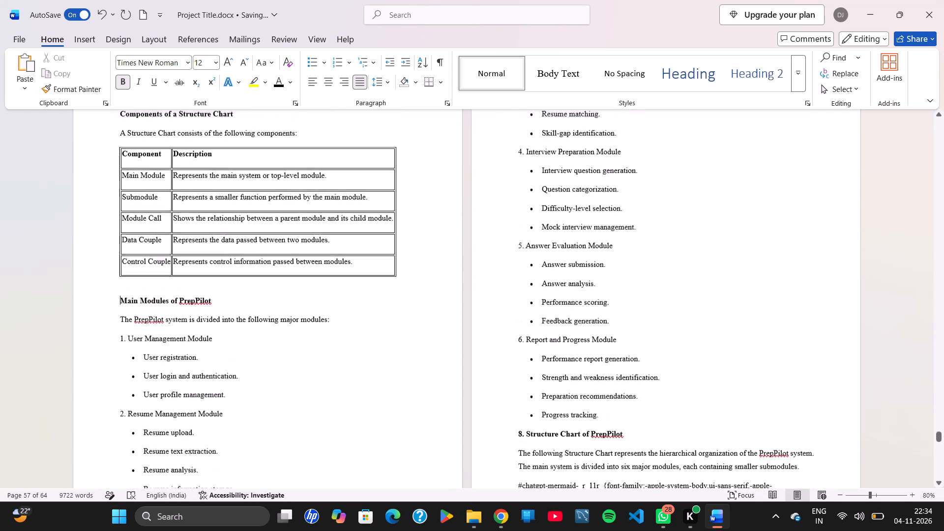
scroll(115, 388, "up", 1)
scroll(115, 388, "down", 2)
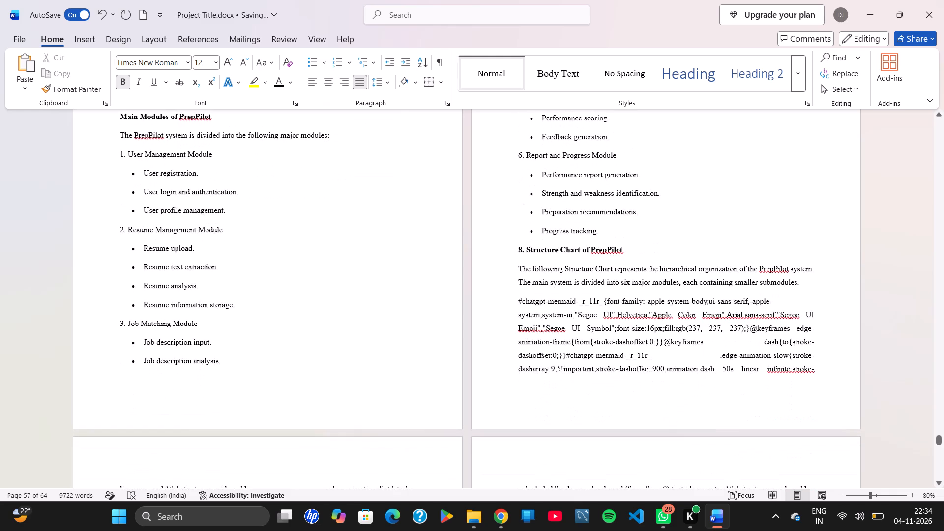
left_click_drag(525, 247, 517, 249)
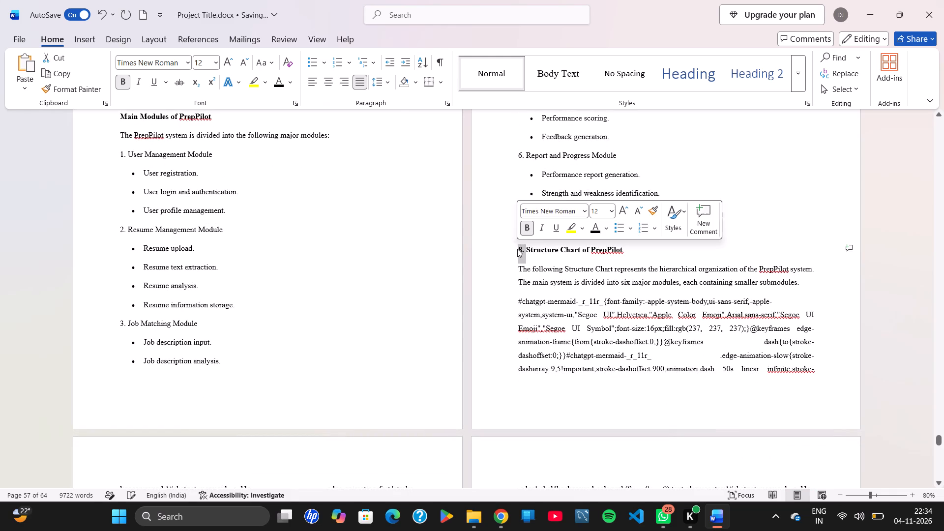
key("BackSpace")
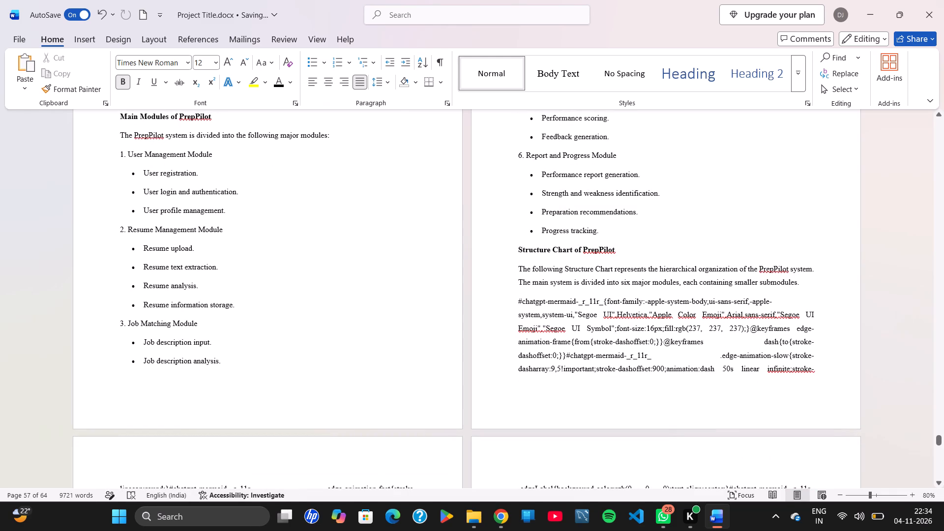
Delete the pasted "#chatgpt-mermaid" diagram code between the Structure Chart introduction and the "Figure 1" caption.
left_click(514, 300)
key("ctrl+shift+Down")
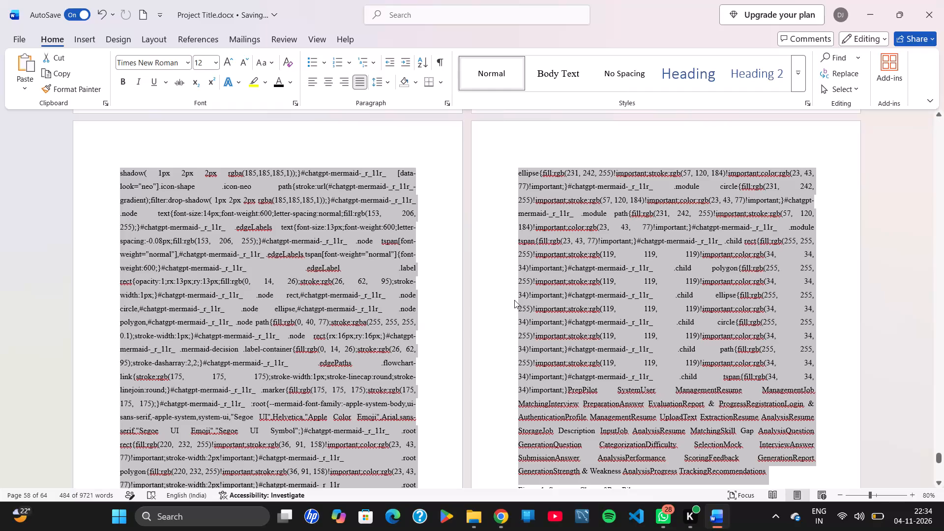
key("BackSpace")
scroll(514, 300, "up", 1)
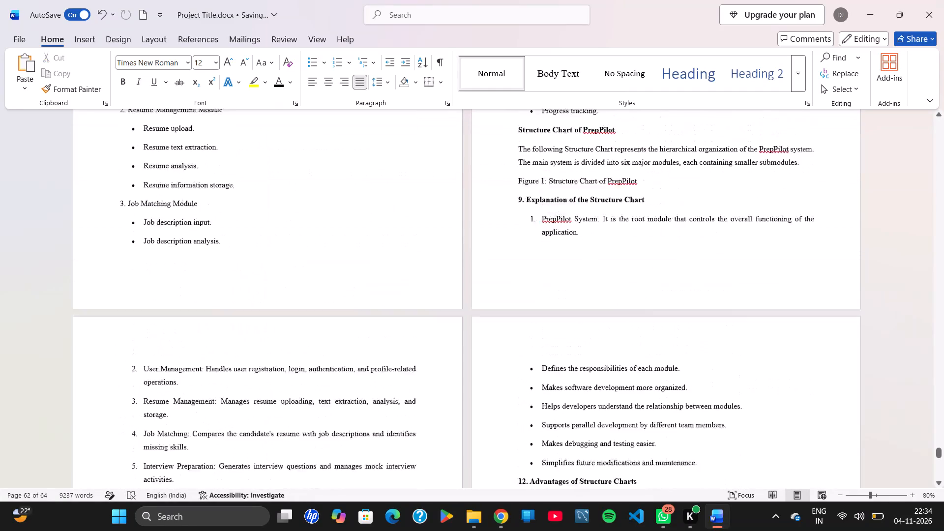
scroll(514, 300, "up", 1)
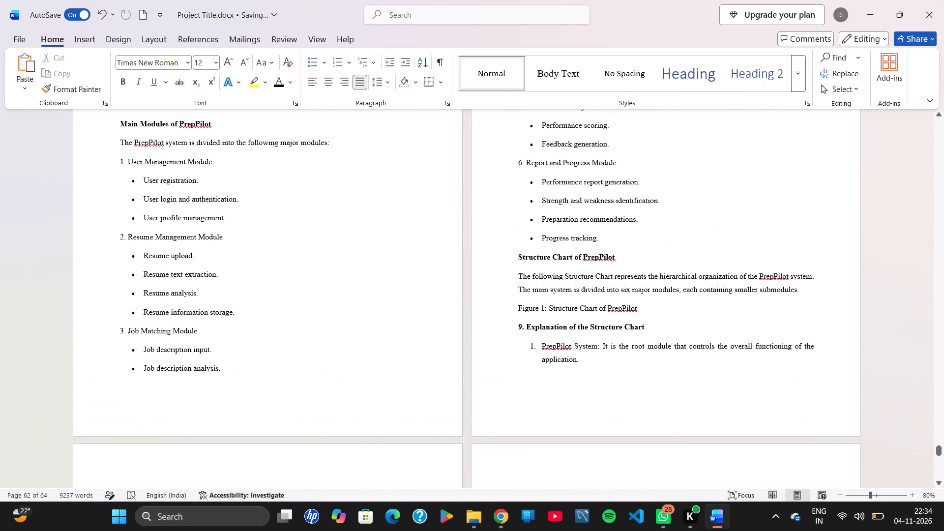
Remove the "9." numbering from the "Explanation of the Structure Chart" heading.
key("alt+Tab")
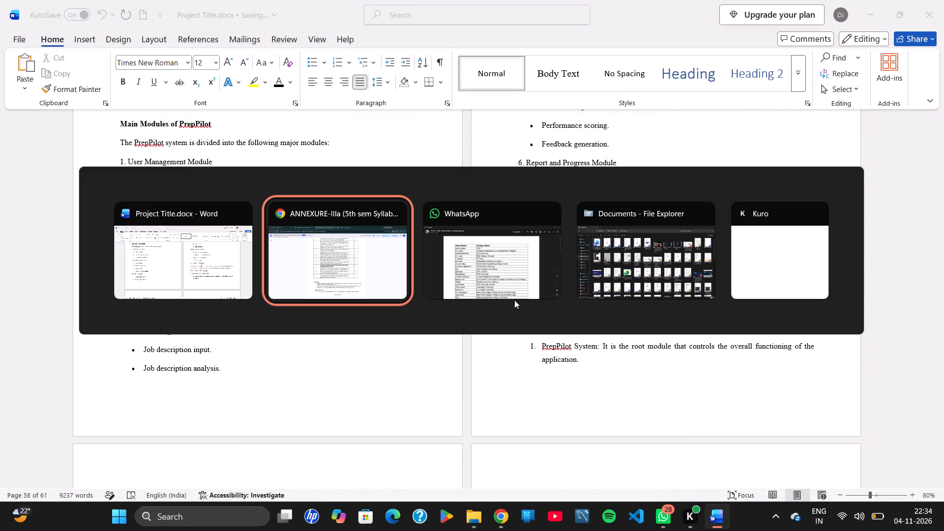
key("alt+Left")
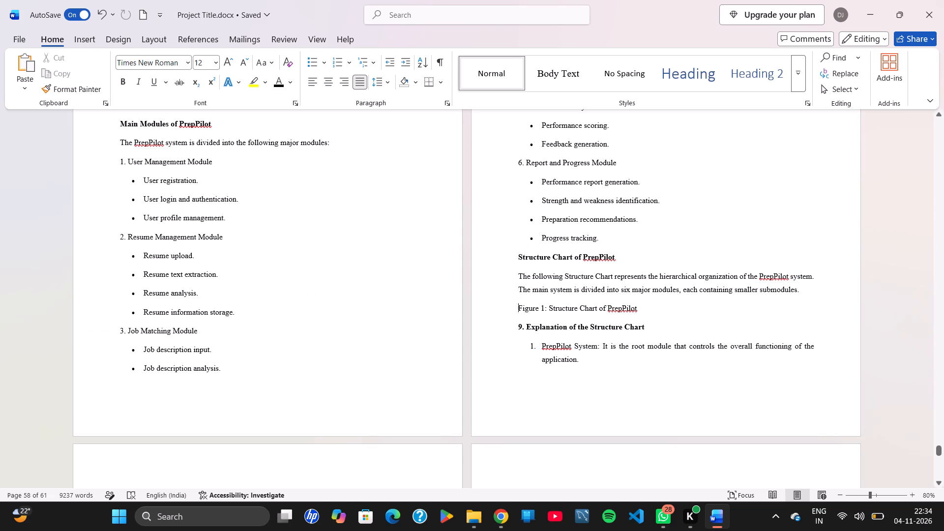
left_click(526, 326)
key("BackSpace")
key("BackSpace")
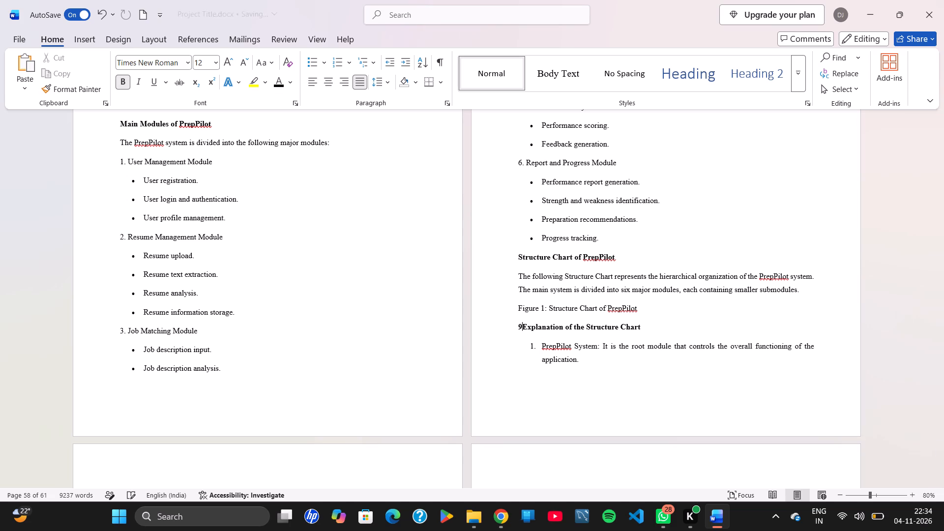
key("BackSpace")
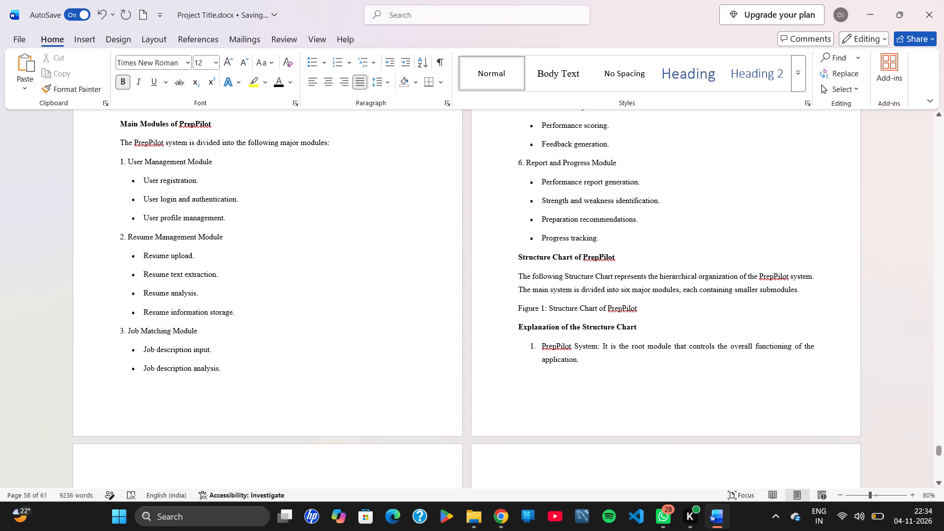
Insert blank lines above the "Structure Chart of PrepPilot" heading to move that section onto the next page.
left_click(518, 258)
key("Return")
key("Return")
key("Return")
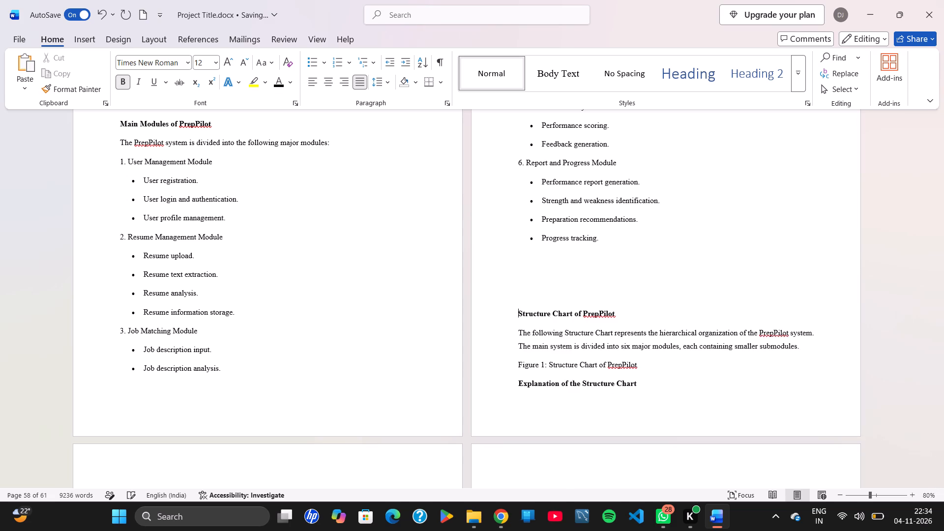
key("Return")
key("Return")
key("Return")
key("Return")
Copy the "Structure Chart of PrepPilot" text from the Figure 1 caption.
scroll(518, 258, "down", 3)
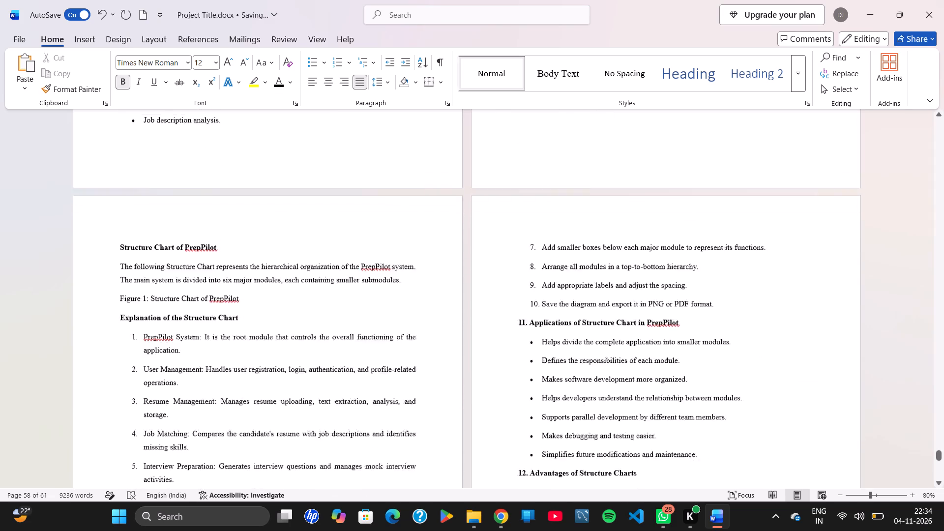
scroll(518, 258, "down", 1)
left_click_drag(238, 231, 160, 228)
key("ctrl+c")
key("alt+Tab")
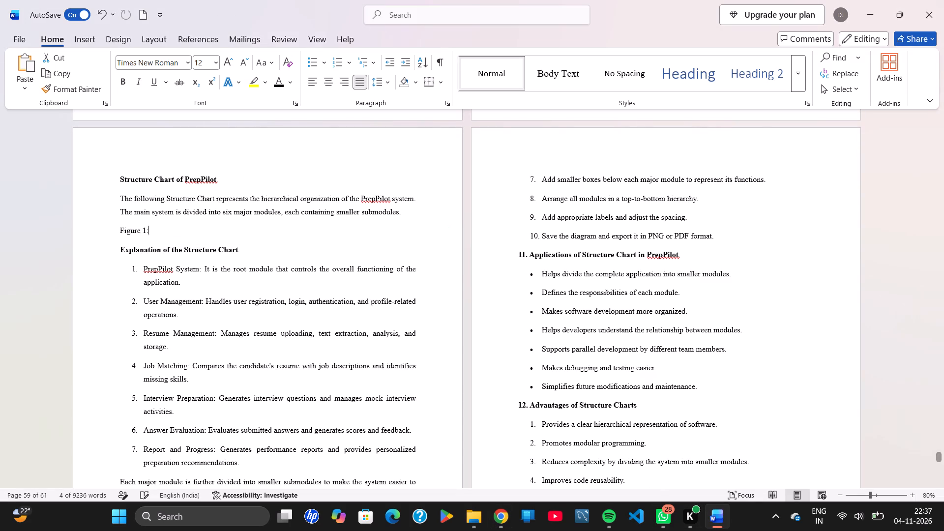
key("BackSpace")
key("BackSpace")
key("BackSpace")
key("BackSpace")
key("BackSpace")
key("BackSpace")
key("BackSpace")
key("BackSpace")
key("BackSpace")
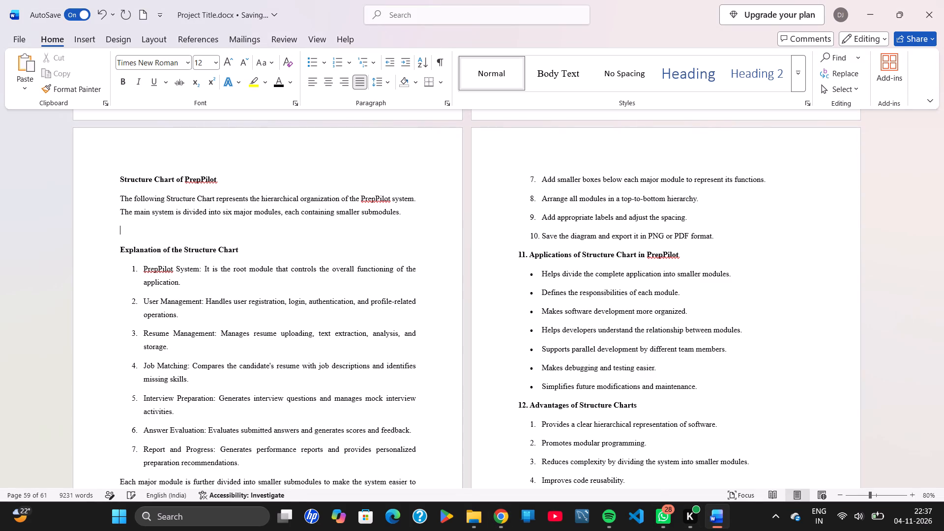
Paste the copied chart image on the empty line above the "Explanation of the Structure Chart" heading.
key("ctrl+v")
left_click(152, 252)
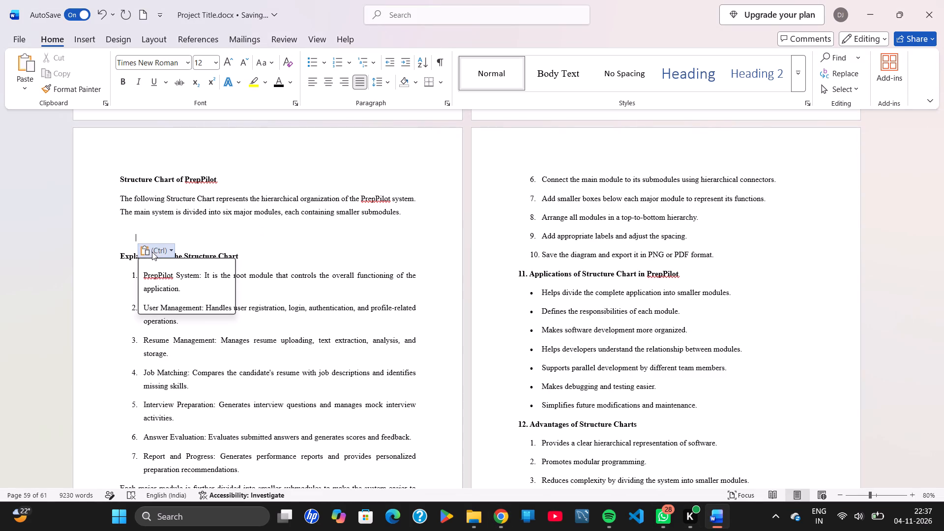
left_click(185, 290)
left_click(185, 290)
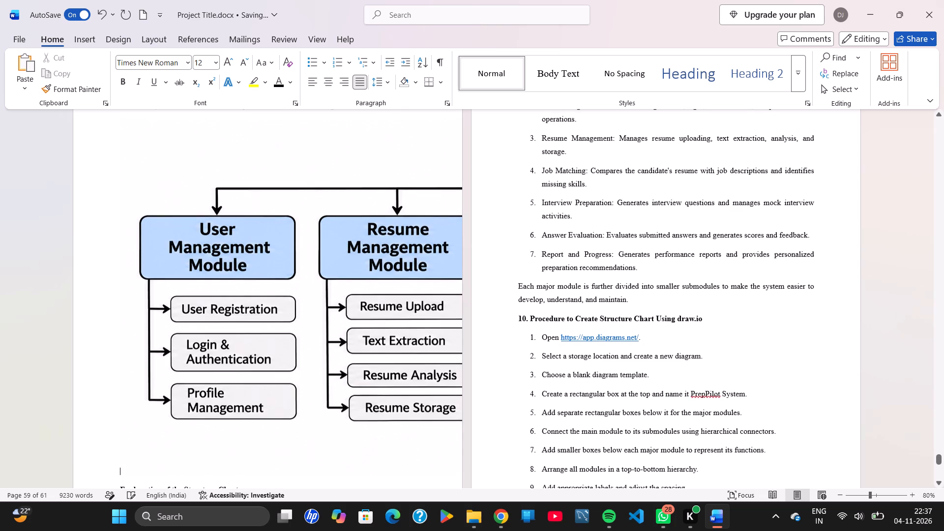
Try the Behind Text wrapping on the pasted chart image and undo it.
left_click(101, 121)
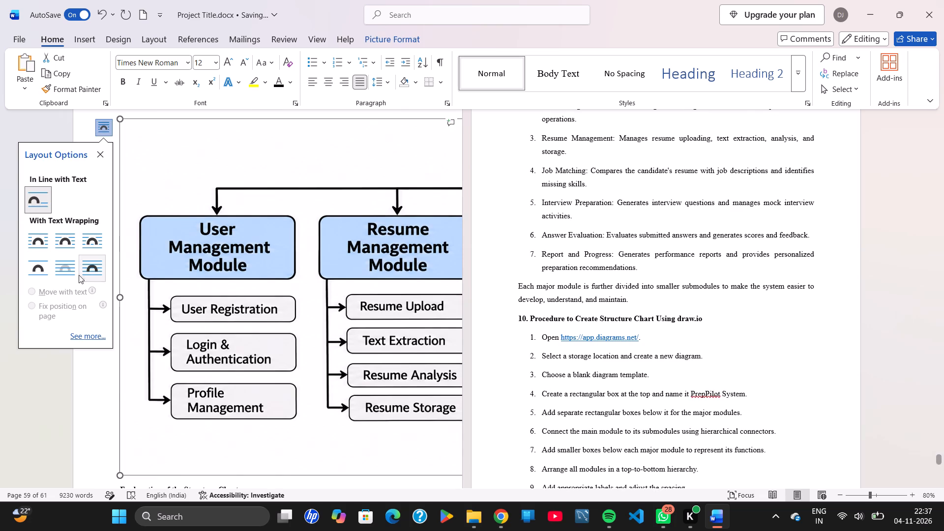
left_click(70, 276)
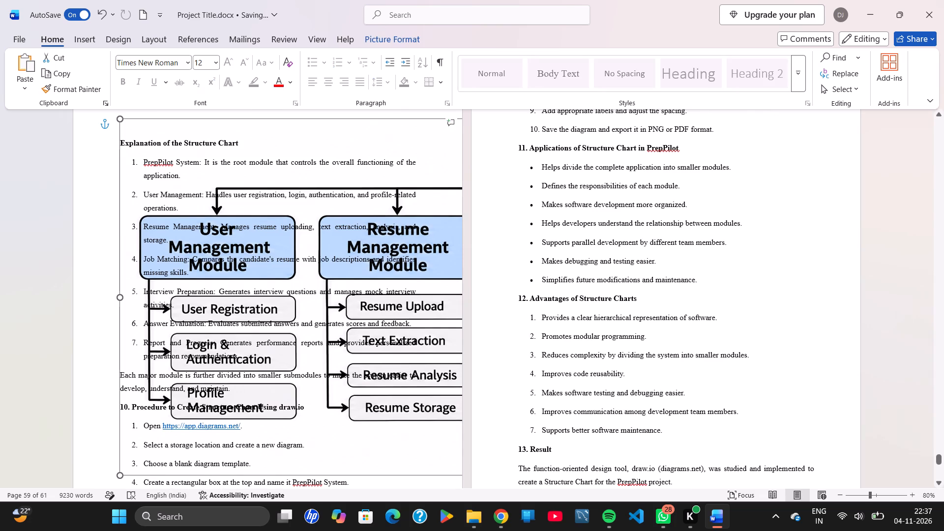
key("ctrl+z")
Shrink the pasted structure chart image slightly from its corner, keeping its proportions.
left_click(157, 152)
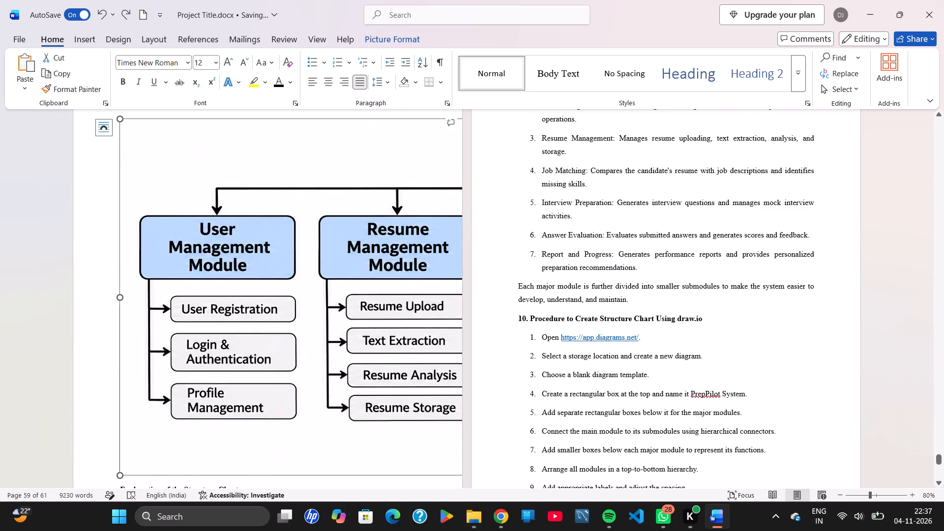
left_click_drag(119, 118, 124, 126)
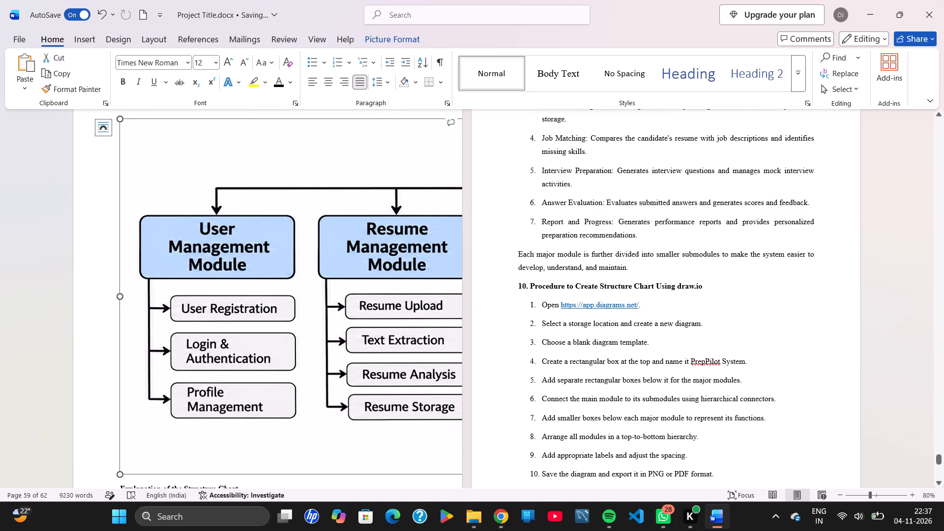
left_click_drag(121, 120, 210, 219)
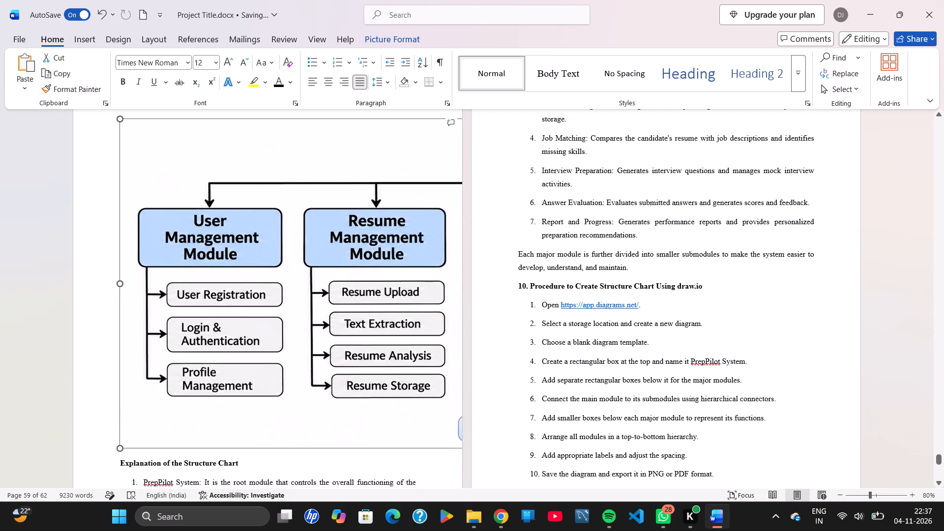
left_click_drag(210, 219, 233, 260)
Set the structure chart image's text wrapping to Behind Text.
left_click(108, 122)
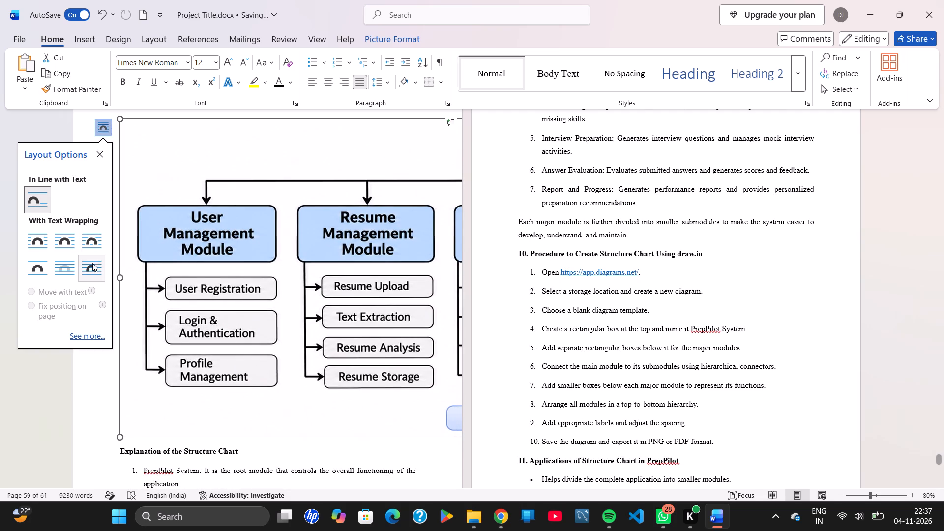
left_click(76, 265)
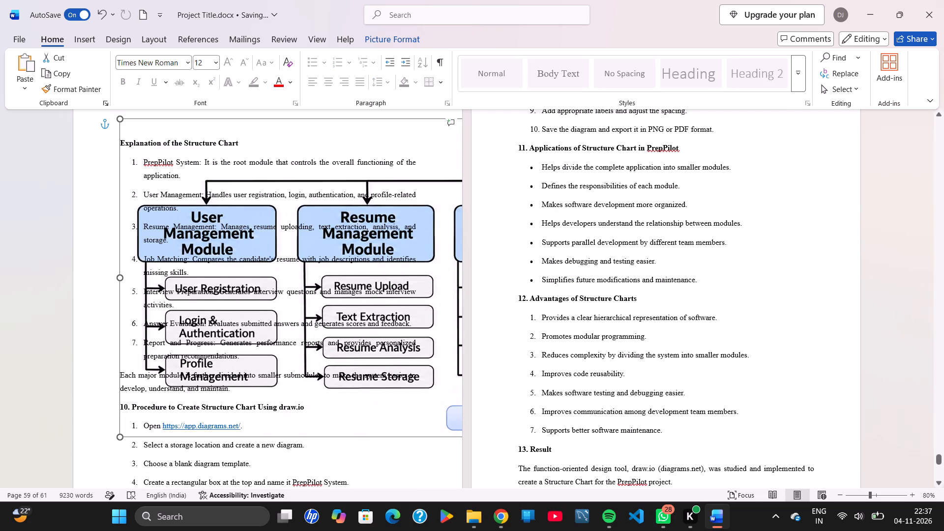
Insert blank lines above the "Explanation of the Structure Chart" heading to move it below the chart image.
key("Return")
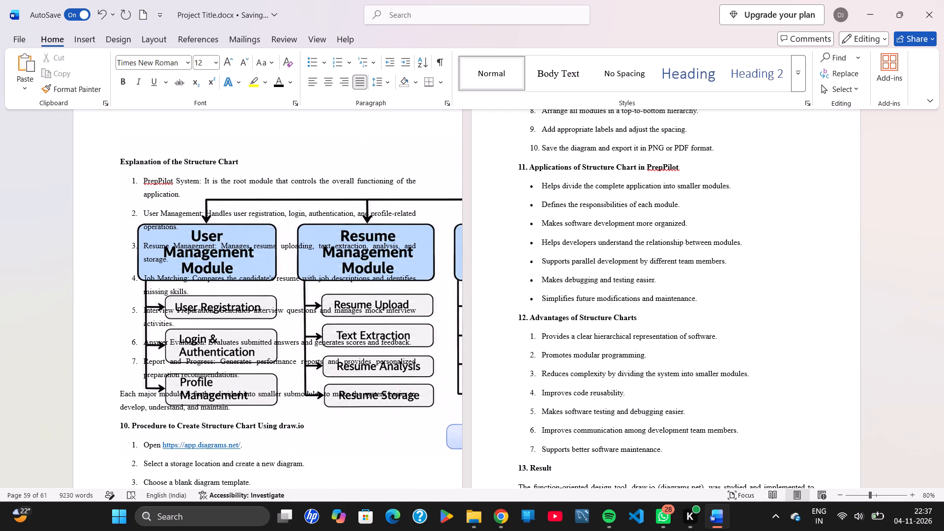
key("Down")
key("Return")
key("Return")
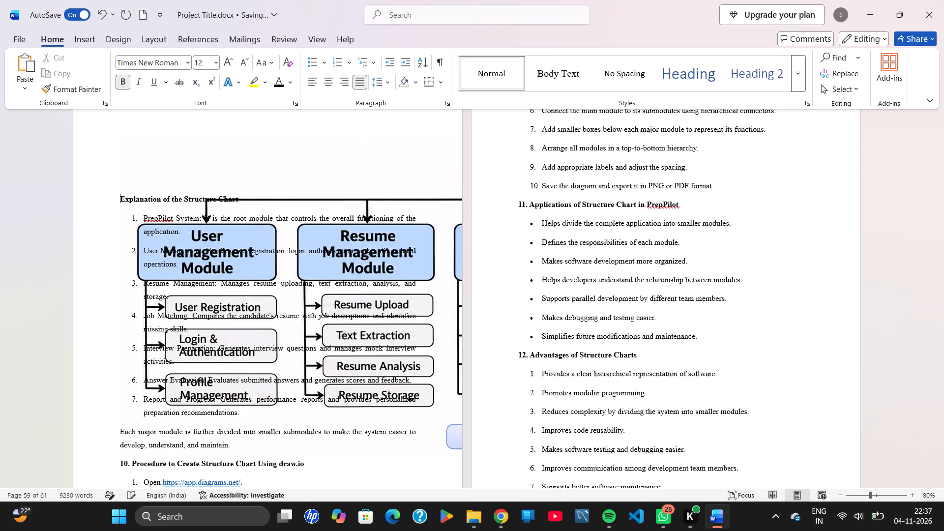
key("Return")
key("Return")
key("Return")
key("Return")
key("Return")
key("Return")
key("Return")
key("Return")
key("Return")
key("Return")
key("Return")
key("Return")
key("Return")
key("Return")
key("Return")
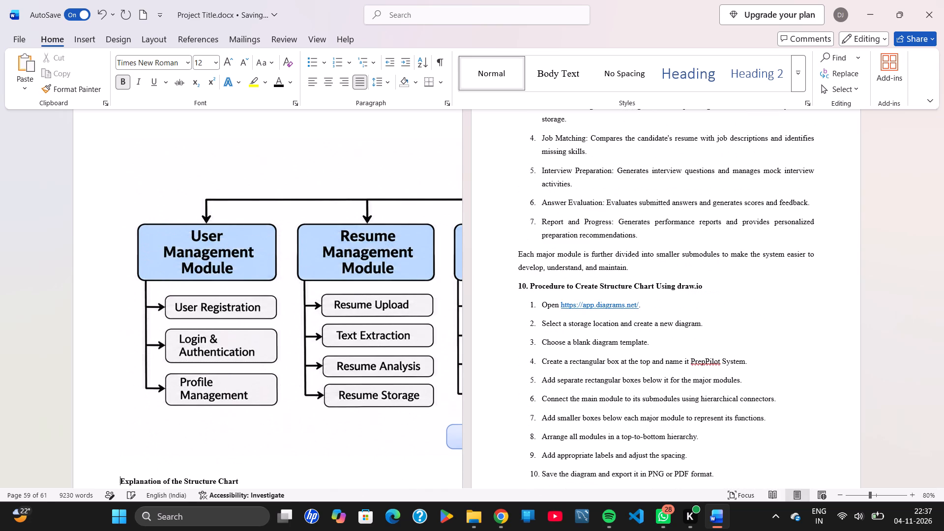
Shrink the structure chart image in stages until it fits the page width and place it below the introductory paragraph.
left_click(251, 234)
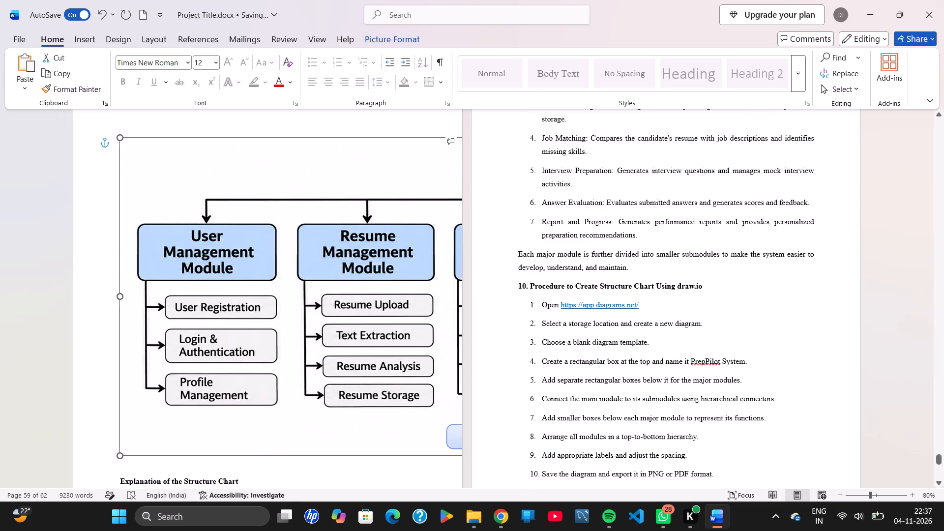
left_click_drag(119, 140, 336, 340)
left_click_drag(376, 325, 156, 230)
scroll(156, 230, "up", 2)
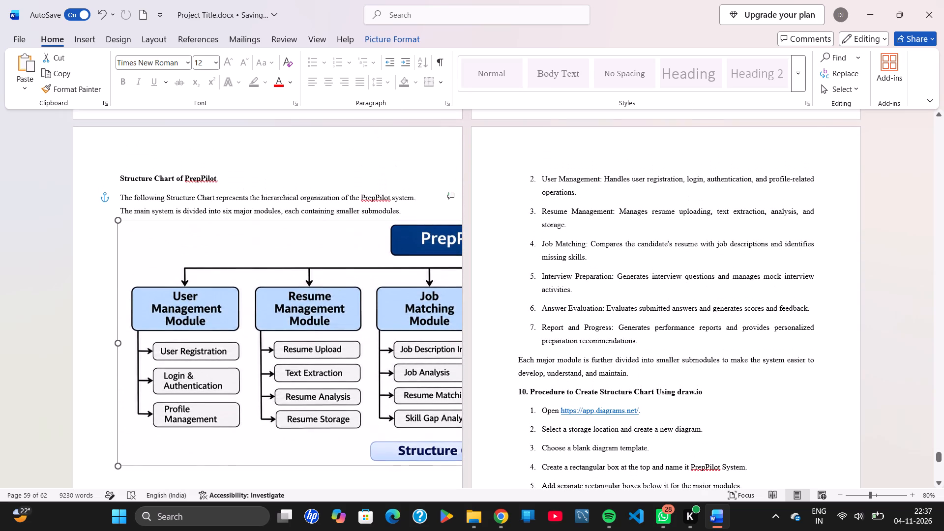
left_click_drag(115, 221, 310, 377)
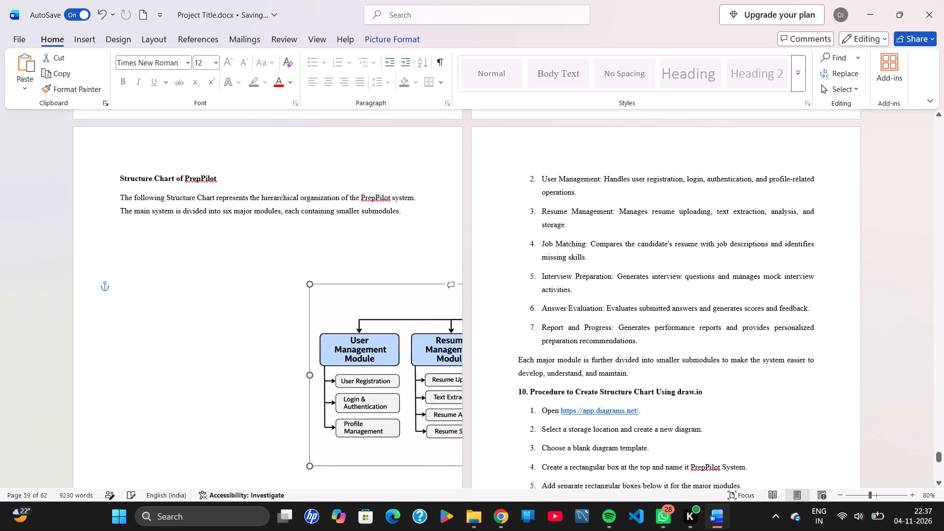
left_click_drag(385, 366, 153, 299)
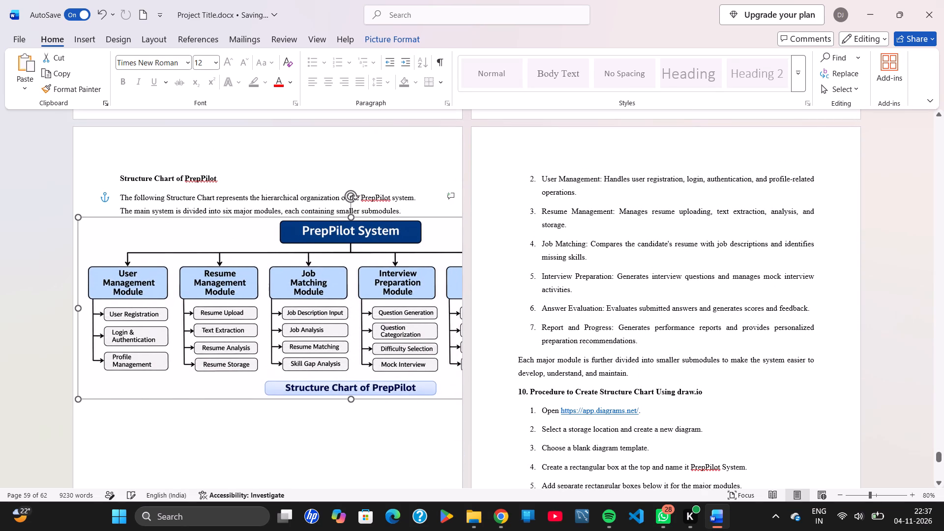
left_click_drag(79, 220, 210, 316)
left_click_drag(317, 328, 184, 289)
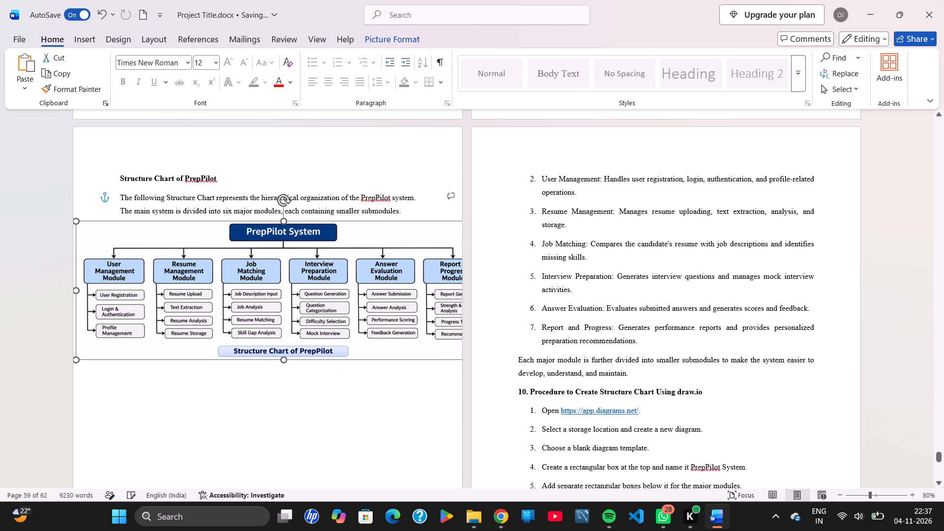
left_click_drag(76, 221, 156, 278)
left_click_drag(279, 306, 207, 283)
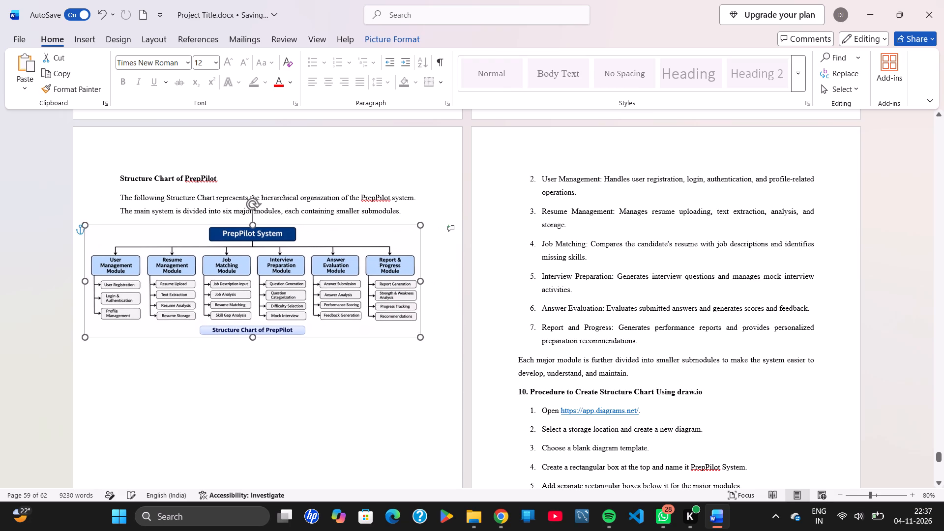
left_click_drag(207, 283, 228, 279)
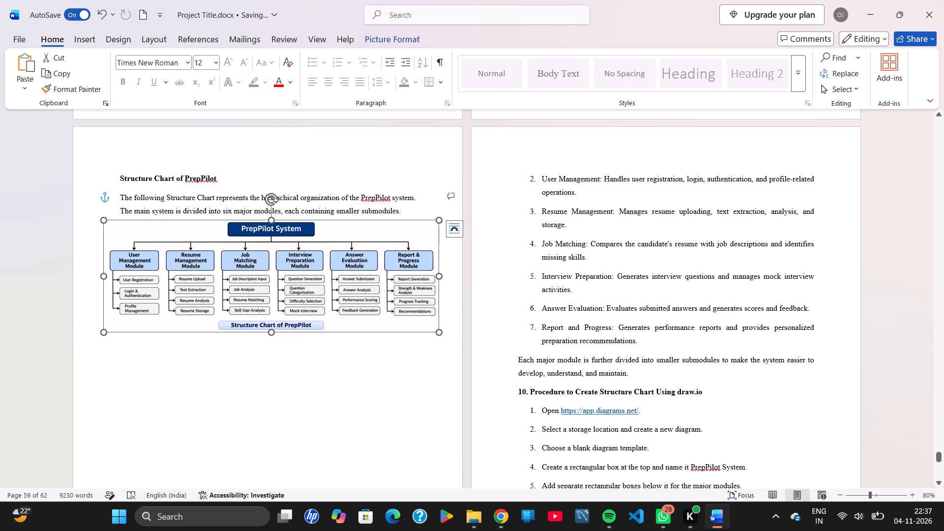
Enlarge the structure chart image slightly to span the full page width and position it just below the introductory paragraph.
left_click_drag(103, 331, 94, 349)
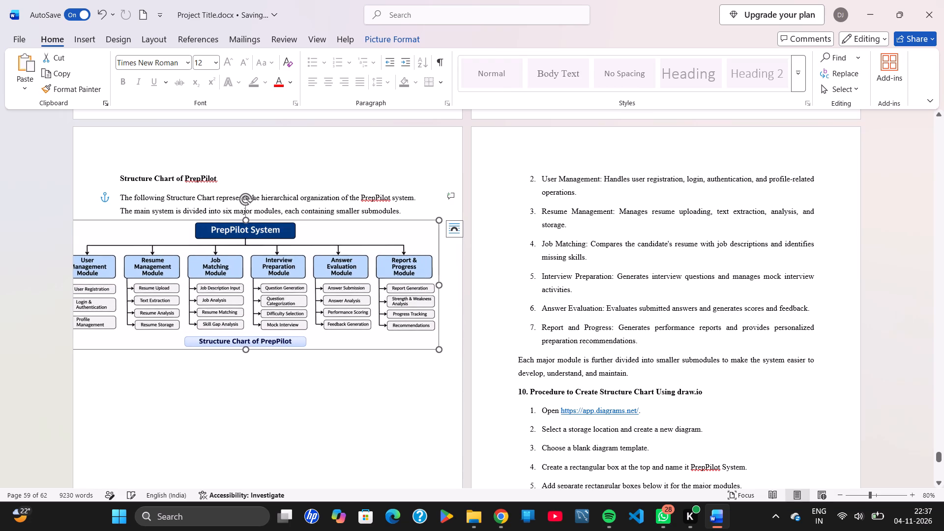
left_click_drag(202, 284, 225, 278)
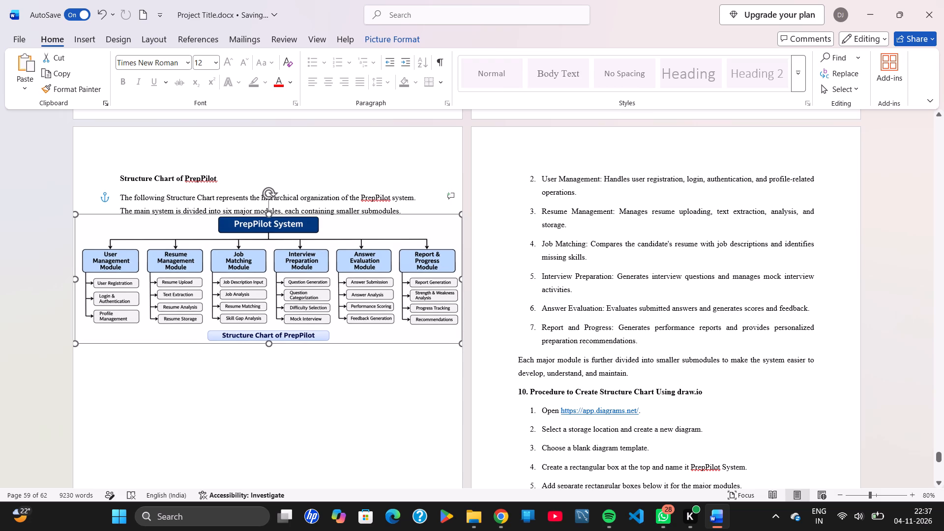
left_click_drag(225, 278, 225, 278)
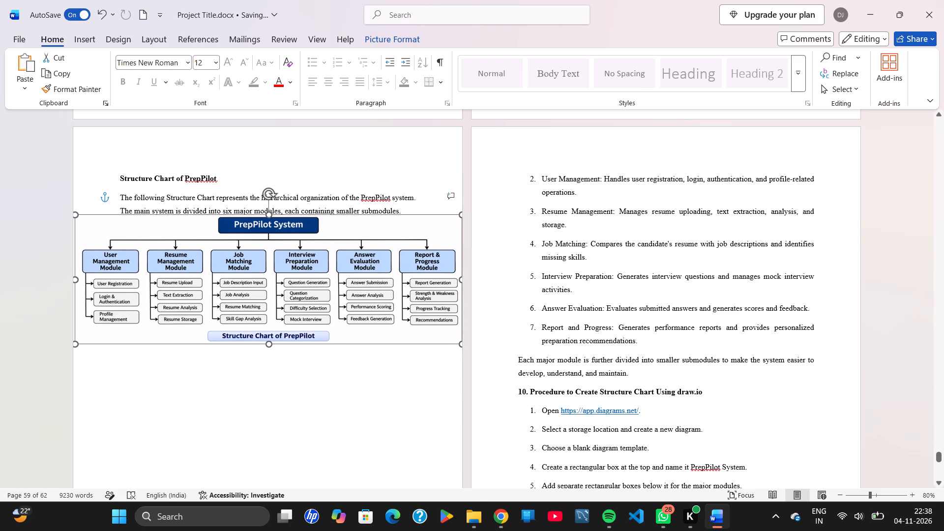
left_click_drag(225, 278, 225, 280)
Delete the surplus blank lines between the chart image and the "Explanation of the Structure Chart" heading, leaving a small gap.
left_click(304, 398)
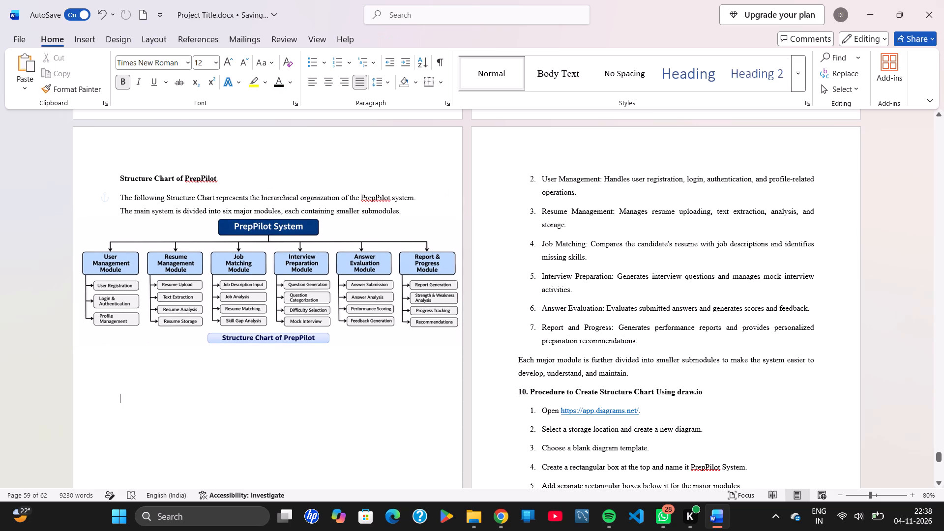
key("Delete")
key("Delete")
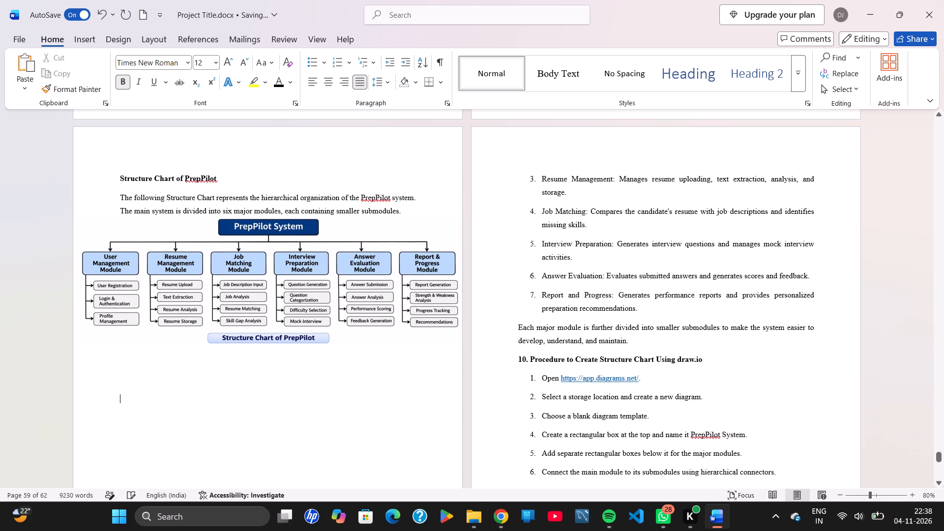
key("Delete")
key("Delete")
key("Delete")
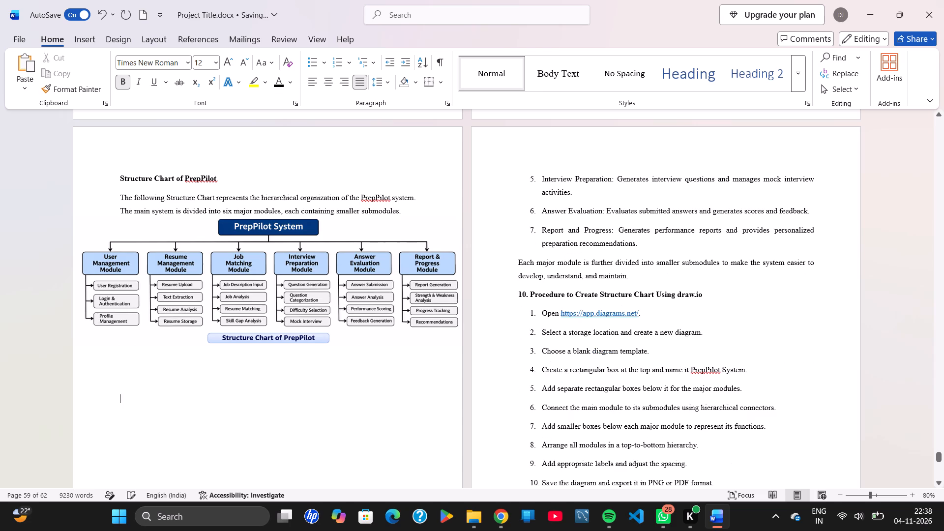
key("Delete")
key("Delete")
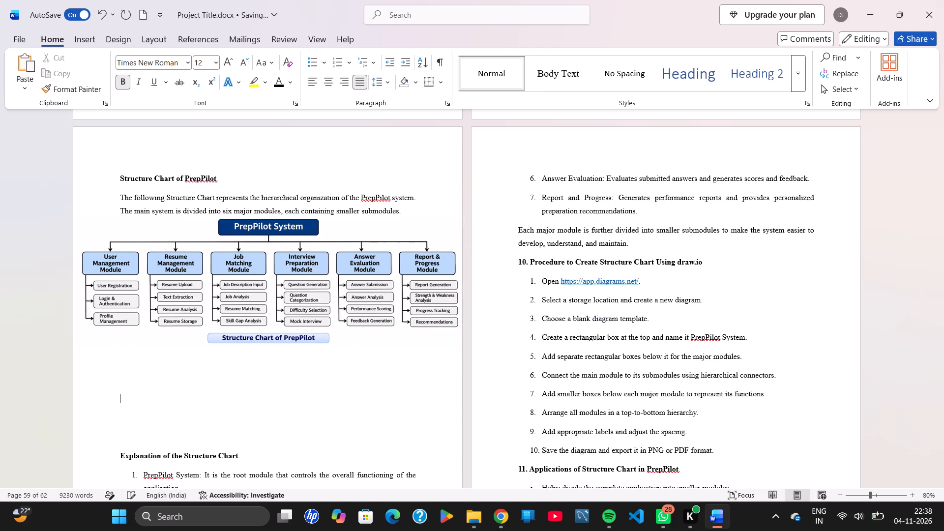
key("Delete")
key("Delete")
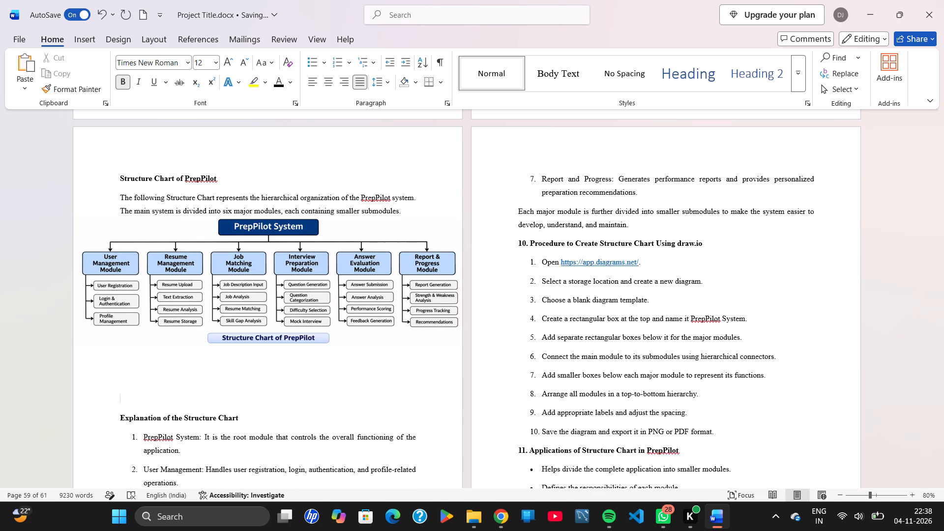
key("Delete")
key("BackSpace")
key("BackSpace")
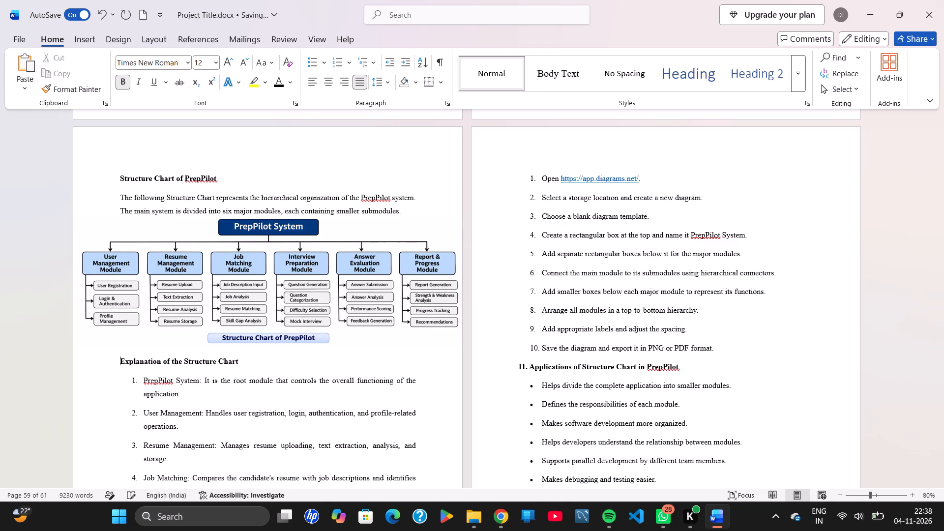
key("Return")
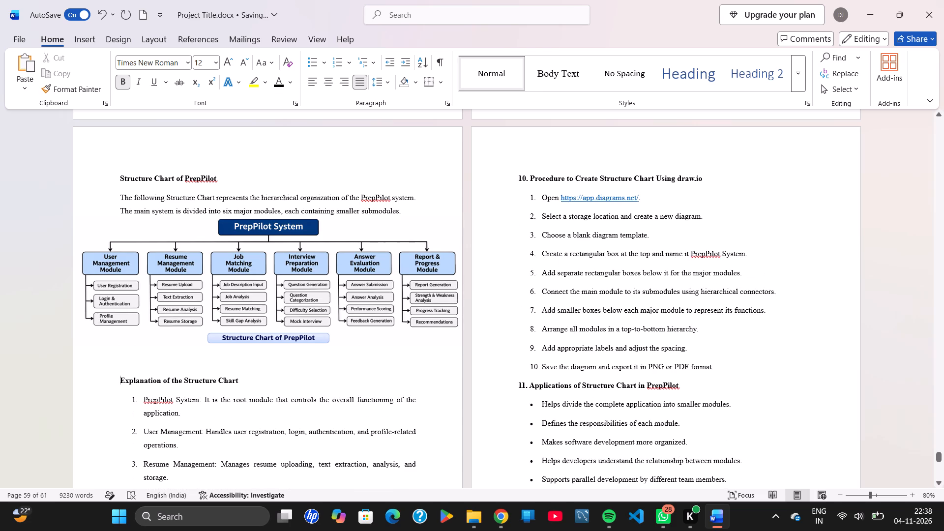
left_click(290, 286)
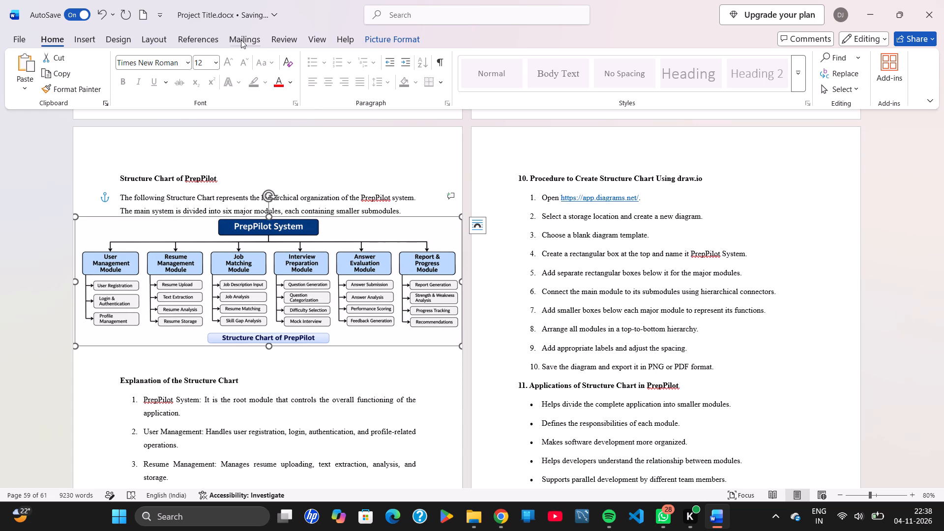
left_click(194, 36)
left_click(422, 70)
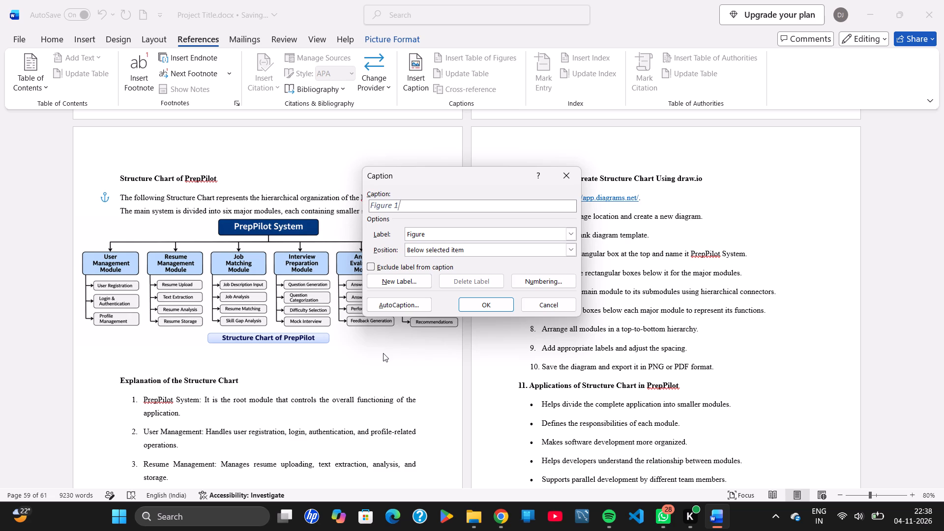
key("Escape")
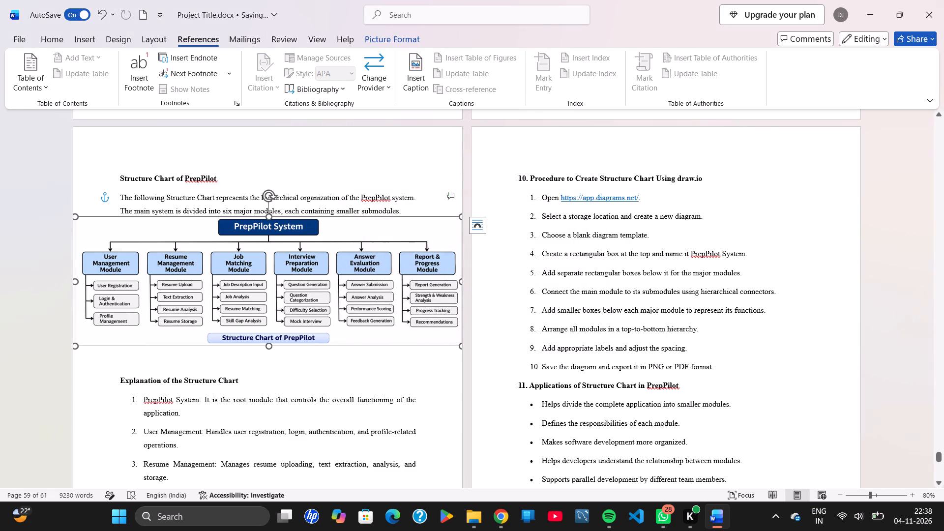
Remove the blank line directly above the "Explanation of the Structure Chart" heading.
left_click(119, 381)
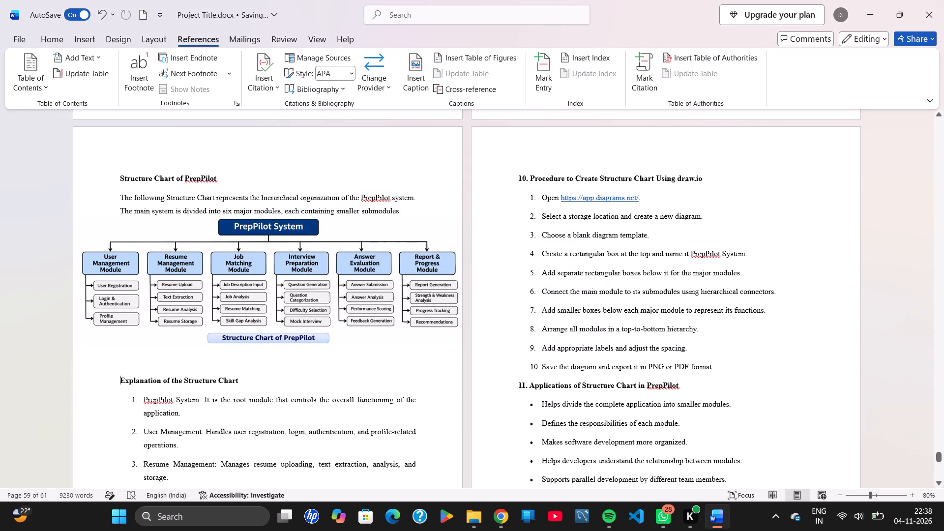
key("Up")
key("Delete")
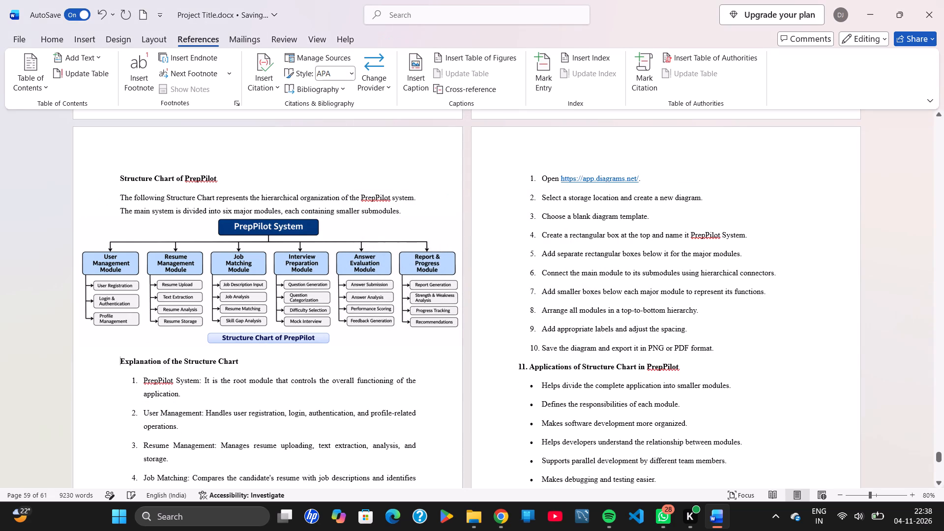
Remove the number 10 from the "Procedure to Create Structure Chart Using draw.io" heading and push it onto the next page.
scroll(230, 378, "down", 2)
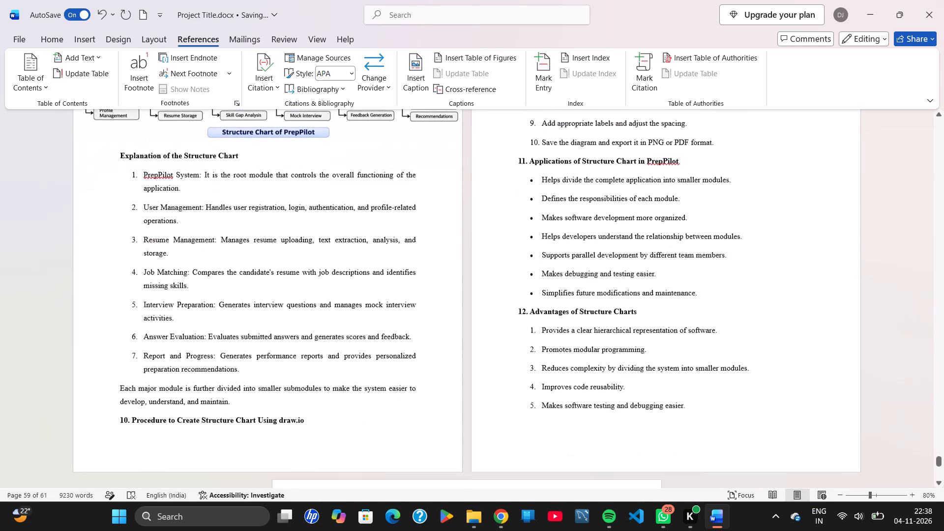
scroll(230, 378, "down", 2)
left_click_drag(132, 343, 114, 343)
key("BackSpace")
key("Return")
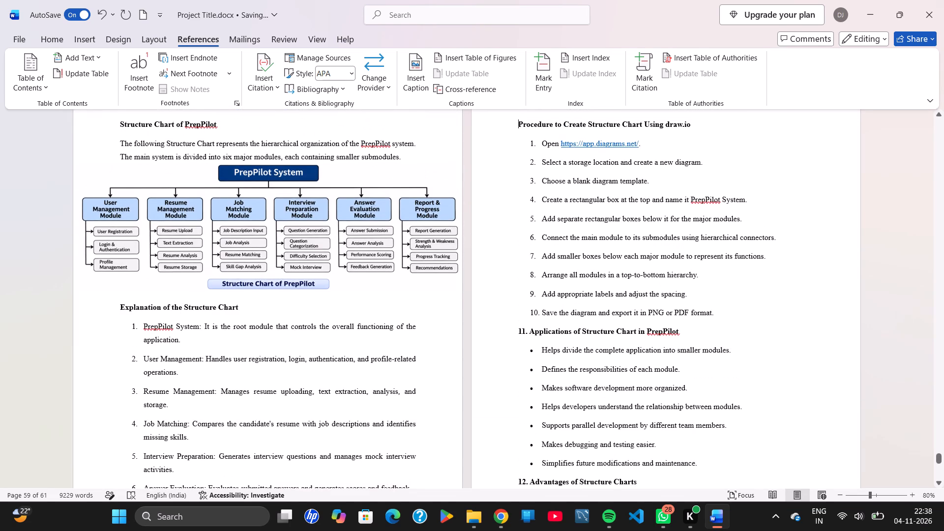
Remove the numbers 11 and 12 from the "Applications of Structure Chart in PrepPilot" and "Advantages of Structure Charts" headings.
left_click_drag(529, 334, 517, 333)
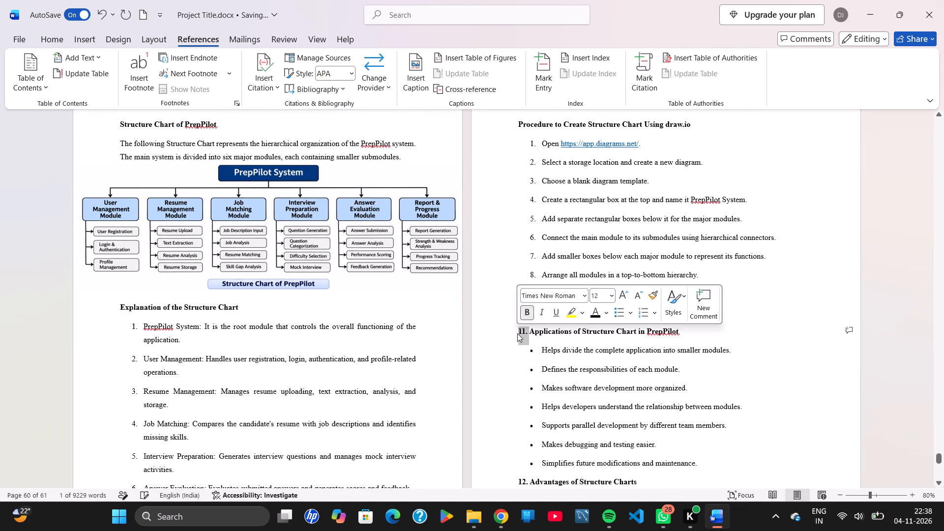
key("BackSpace")
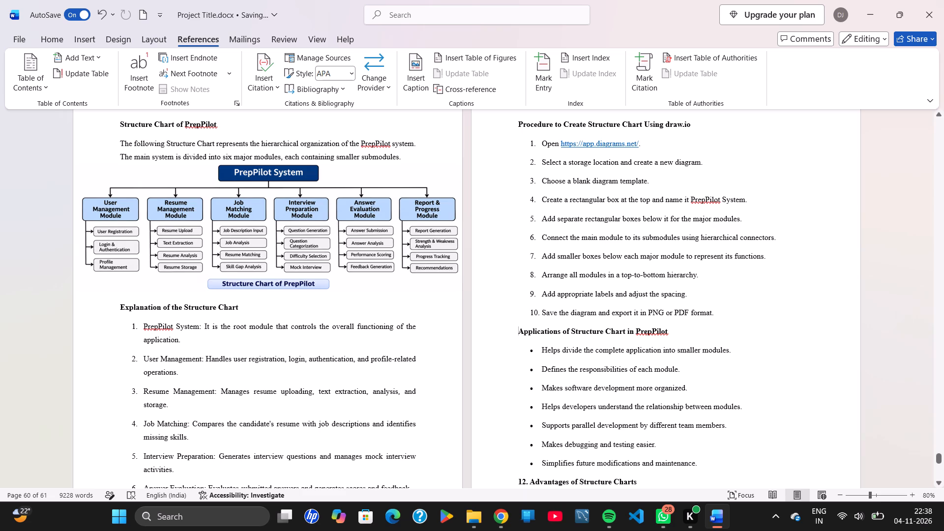
left_click_drag(531, 480, 520, 481)
key("BackSpace")
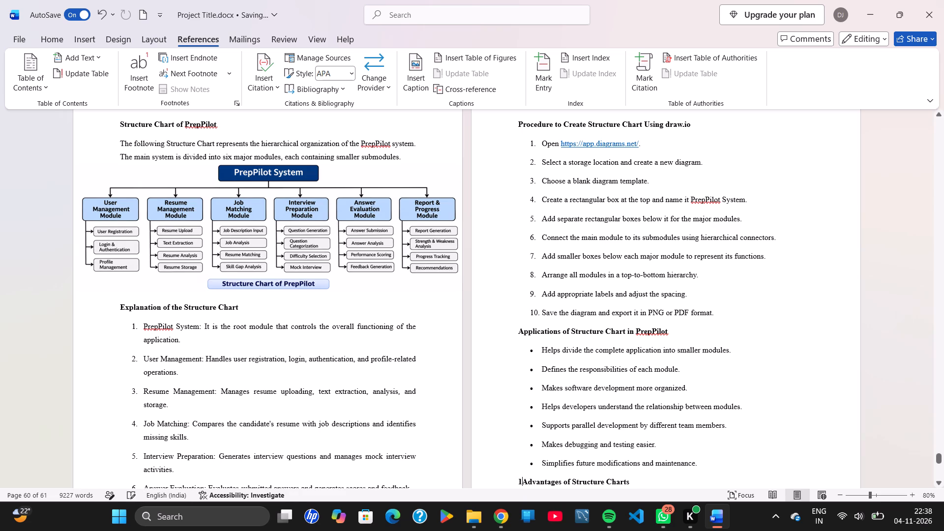
scroll(520, 481, "down", 1)
key("BackSpace")
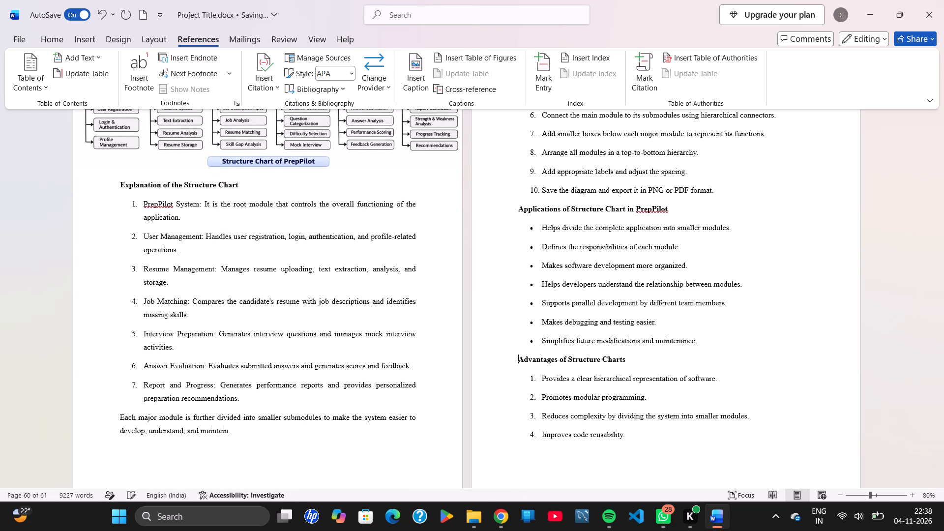
Delete the "13. Result" heading and its two paragraphs, copying the paragraphs to the clipboard before removing them.
scroll(520, 481, "down", 3)
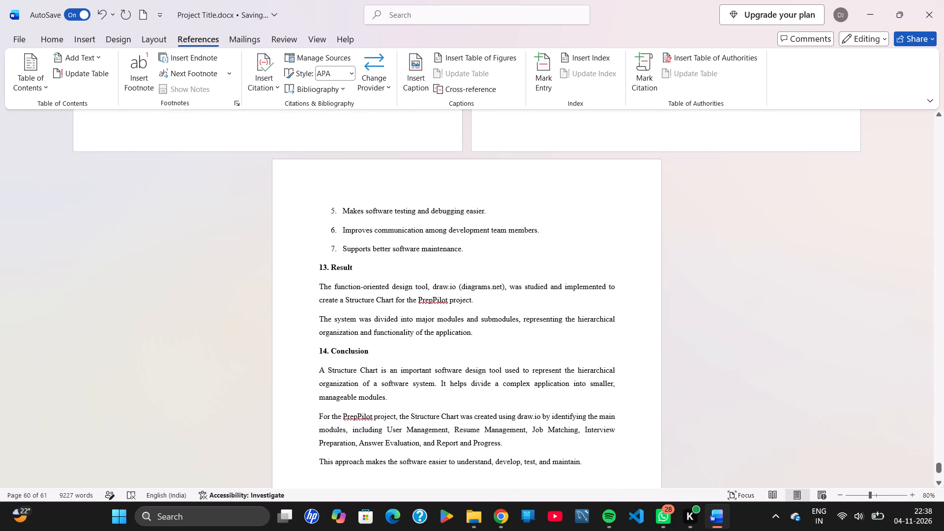
left_click_drag(355, 267, 313, 267)
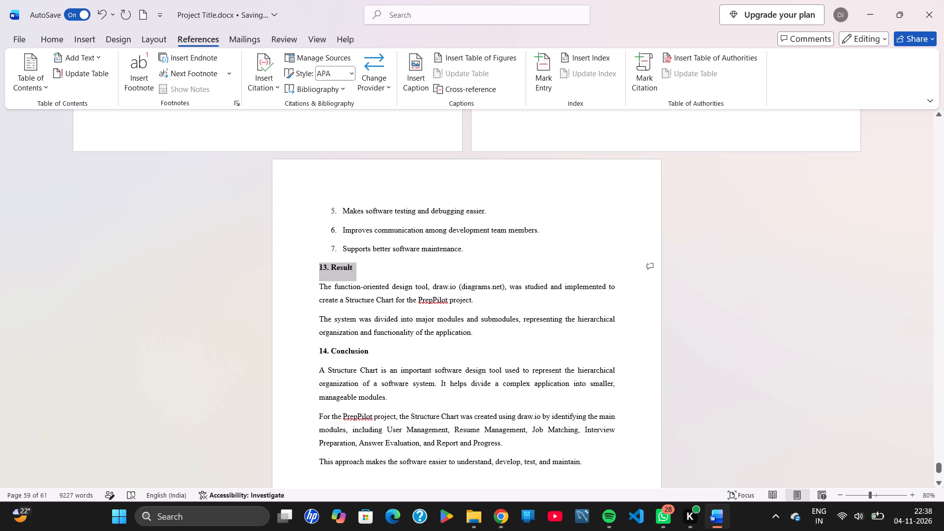
left_click_drag(313, 267, 312, 267)
key("BackSpace")
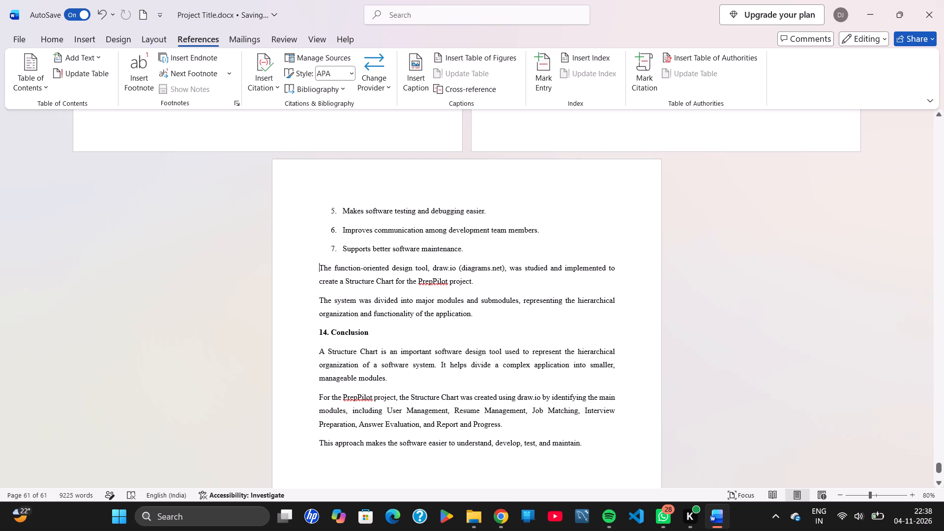
left_click_drag(472, 316, 310, 278)
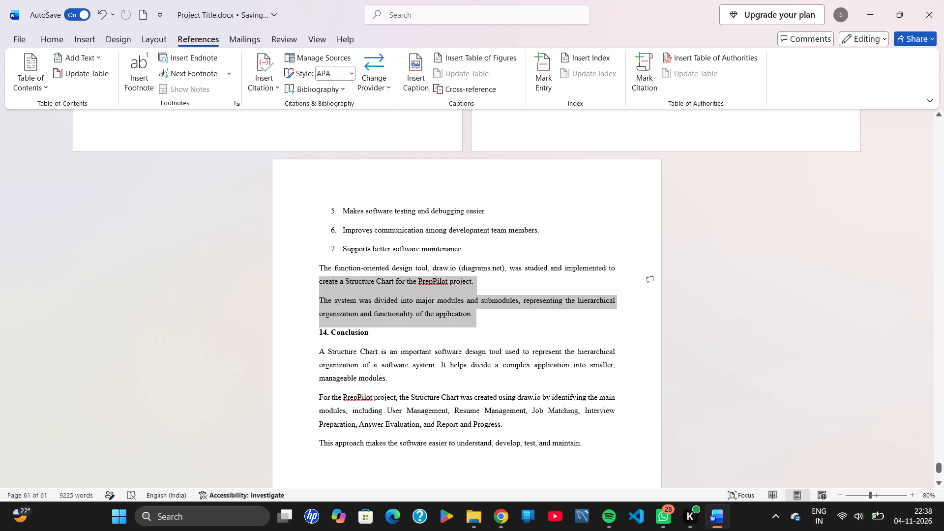
left_click_drag(310, 278, 311, 275)
key("ctrl+c")
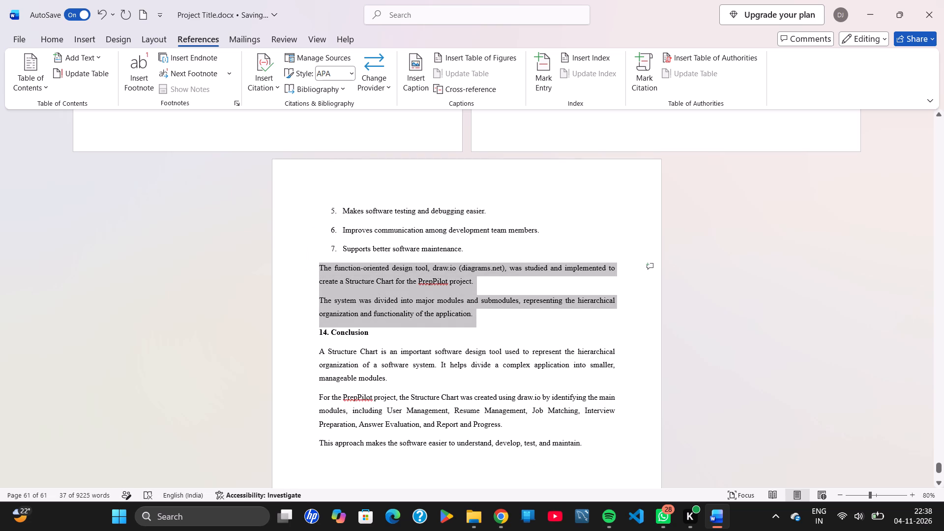
key("BackSpace")
Remove the number 14 and its trailing space from the "Conclusion" heading.
key("Delete")
key("Delete")
key("Delete")
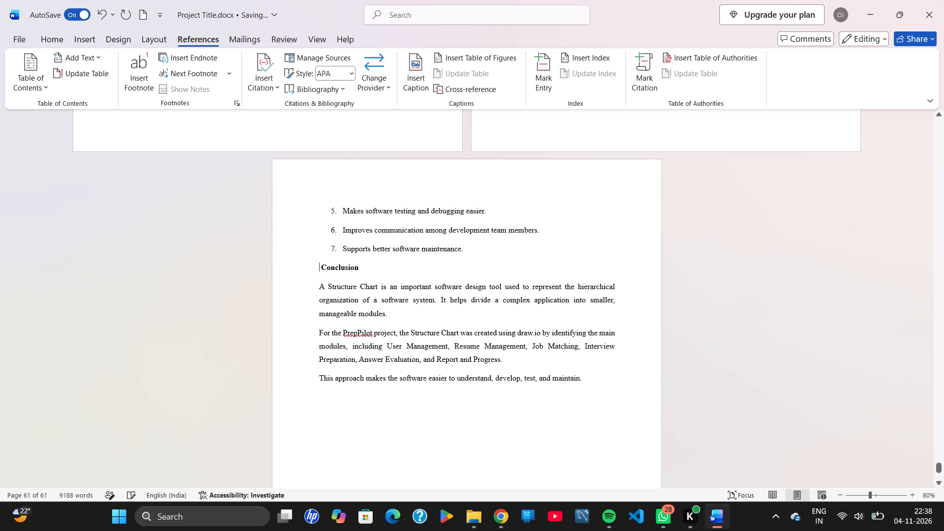
key("Delete")
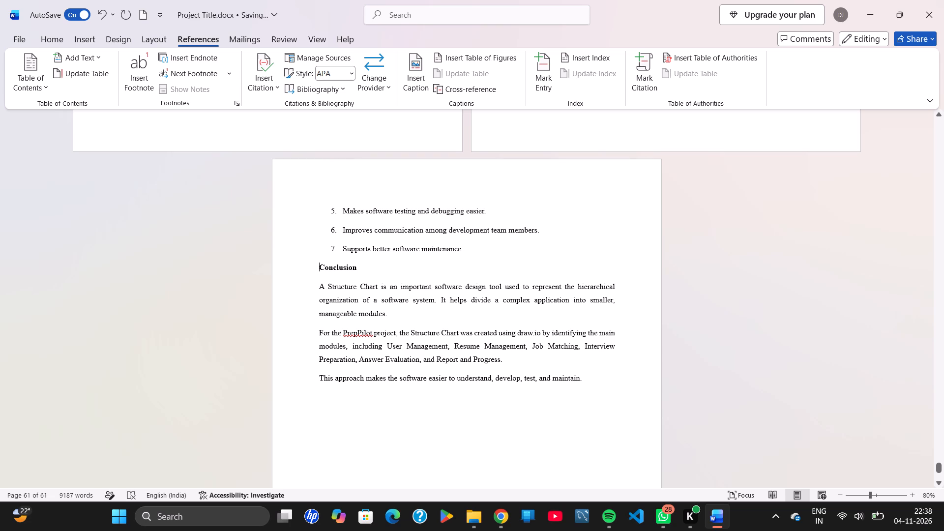
Paste the two copied Result paragraphs under the "Conclusion" heading, replacing the first sentence of its opening paragraph.
left_click(318, 285)
key("ctrl+v")
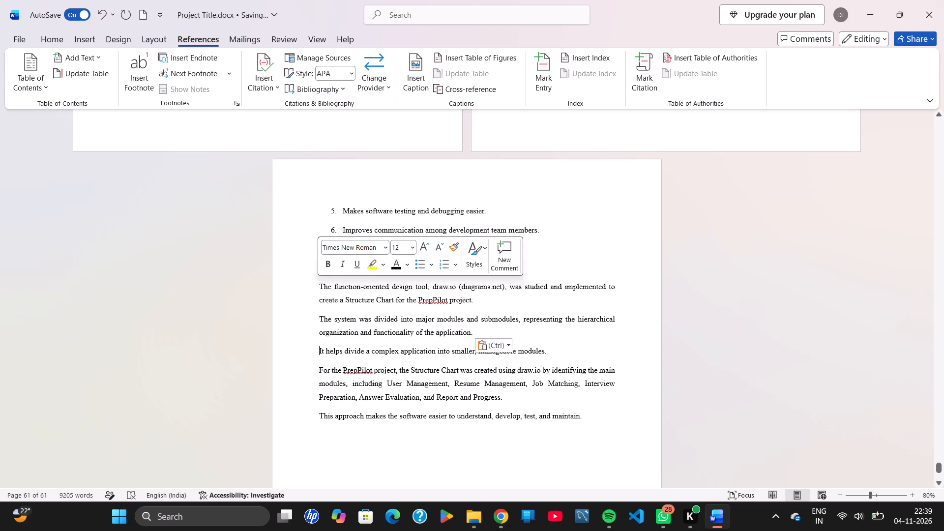
left_click(689, 363)
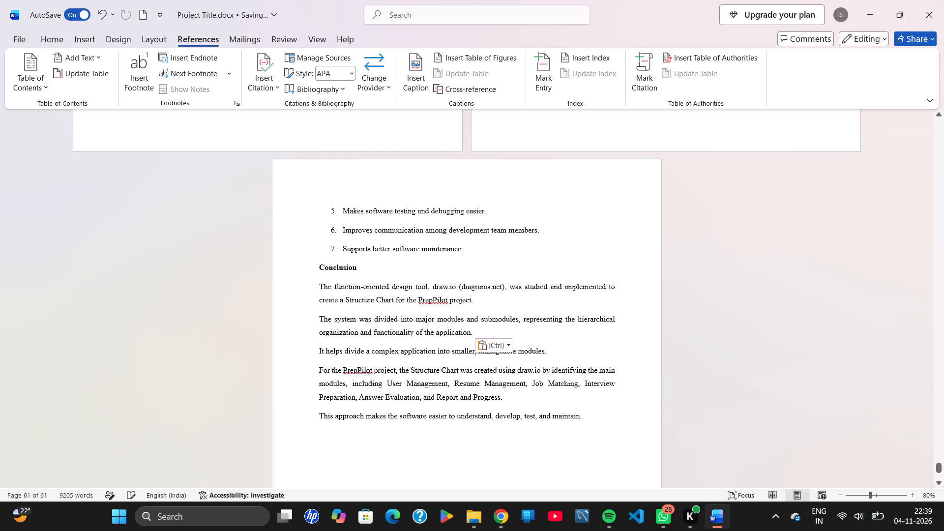
left_click(587, 411)
Shrink the PrepPilot structure chart image slightly and recentre it horizontally on its page.
scroll(587, 411, "down", 2)
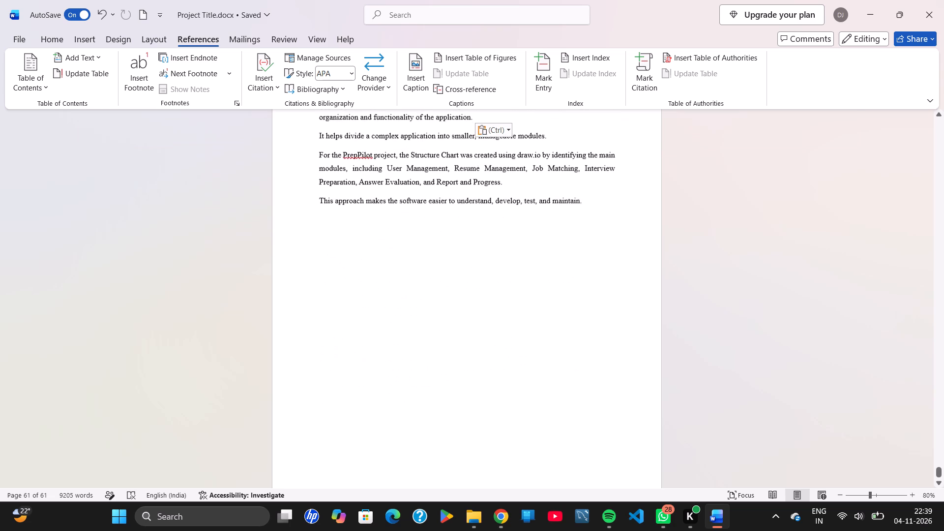
scroll(587, 411, "down", 1)
scroll(587, 411, "up", 7)
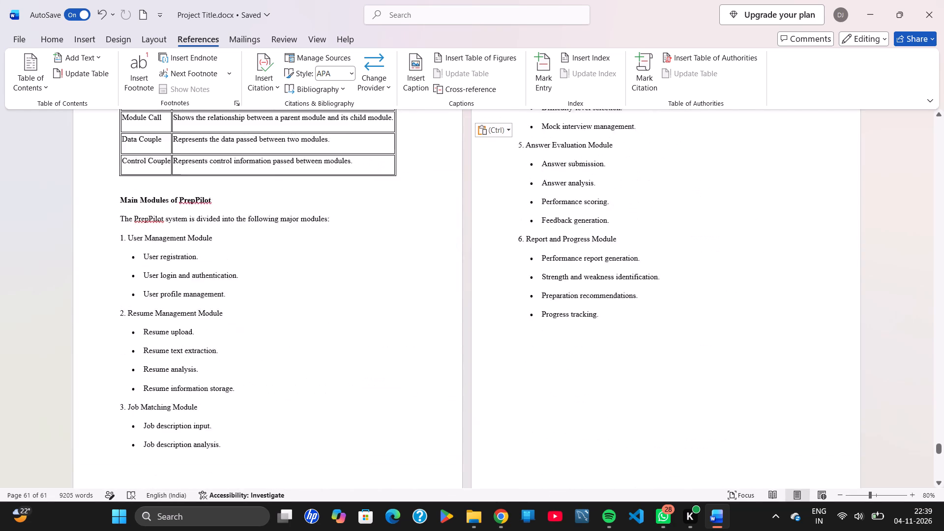
scroll(587, 411, "down", 4)
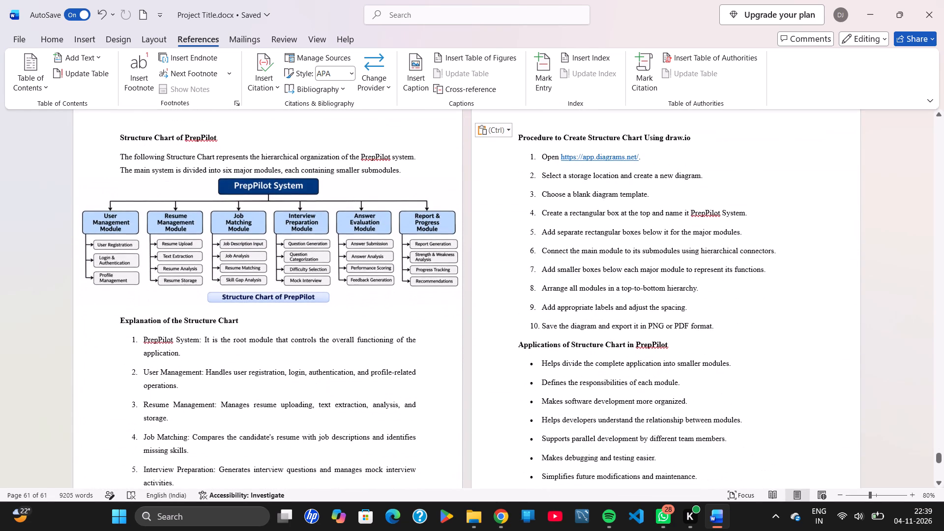
left_click(374, 253)
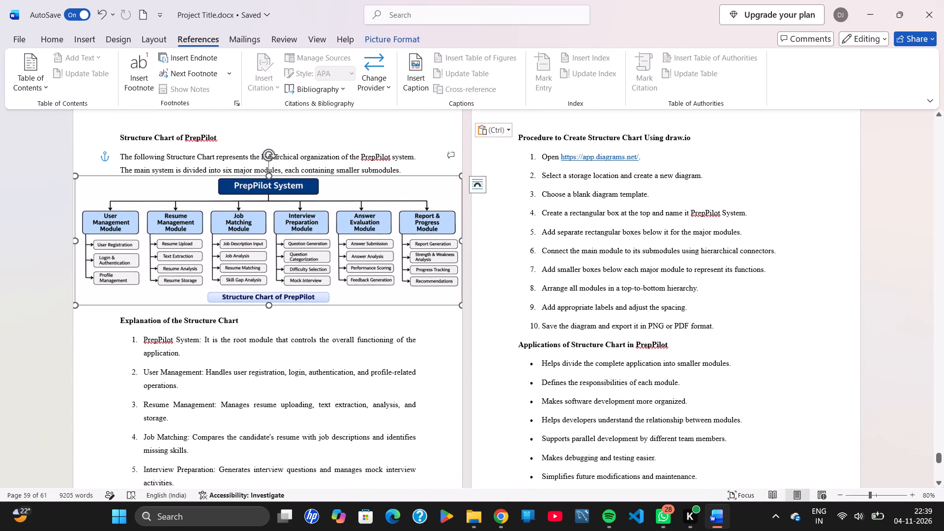
left_click_drag(459, 305, 450, 300)
left_click_drag(353, 247, 358, 246)
left_click(34, 217)
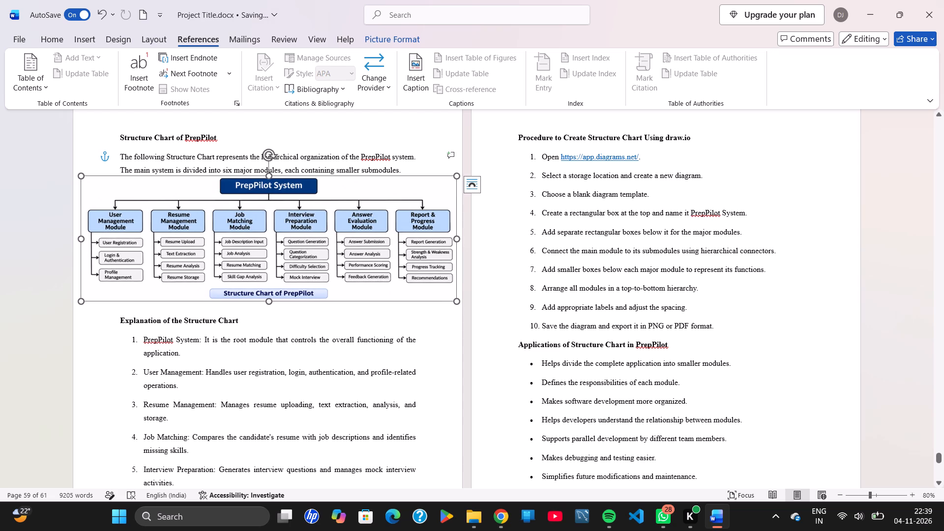
Review the page layout from the structure chart image back to the "Components of a Structure Chart" table.
scroll(287, 209, "up", 3)
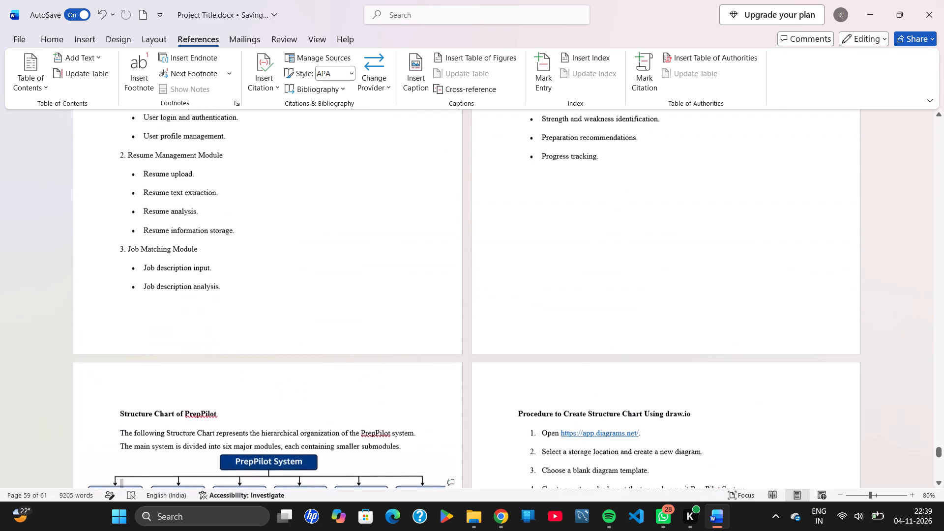
scroll(287, 209, "up", 3)
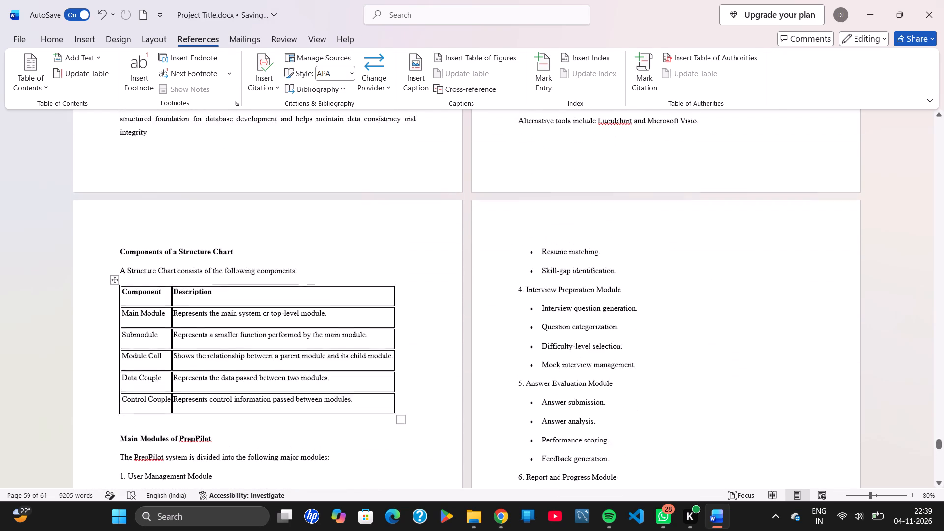
scroll(287, 209, "down", 6)
scroll(287, 209, "up", 2)
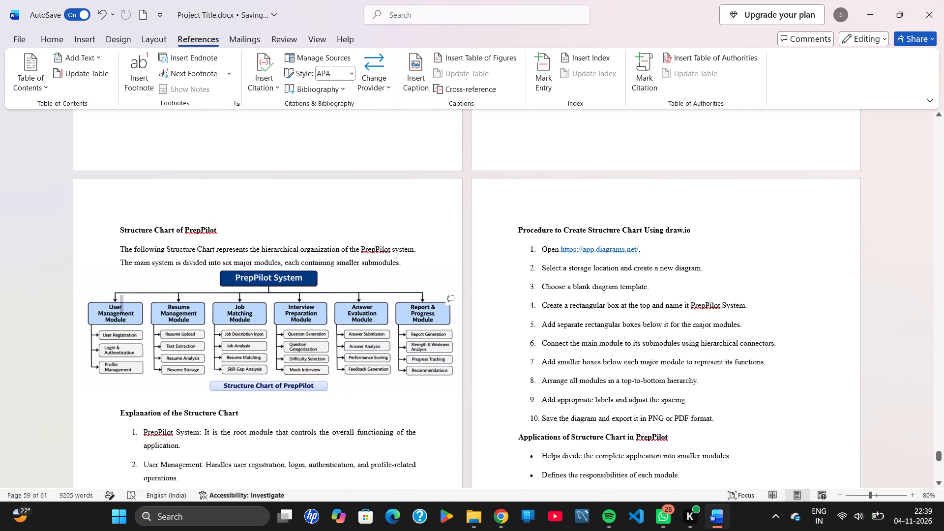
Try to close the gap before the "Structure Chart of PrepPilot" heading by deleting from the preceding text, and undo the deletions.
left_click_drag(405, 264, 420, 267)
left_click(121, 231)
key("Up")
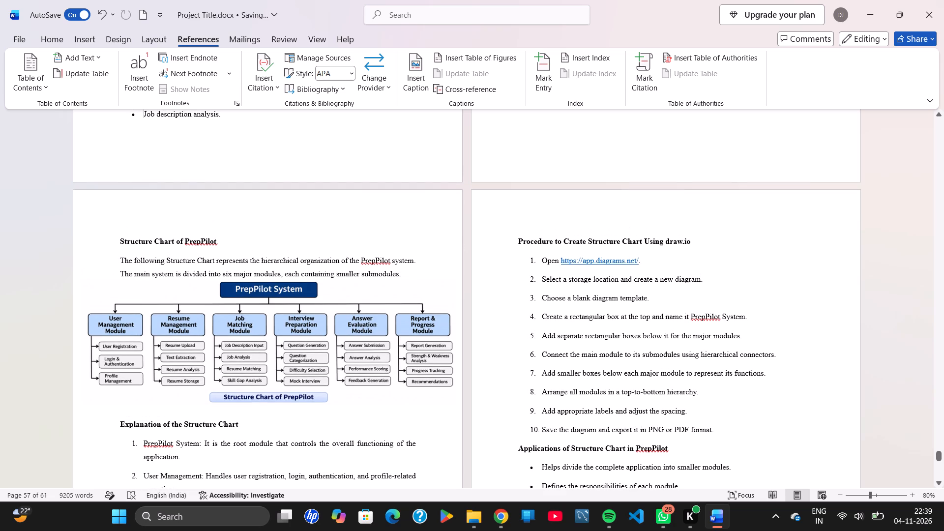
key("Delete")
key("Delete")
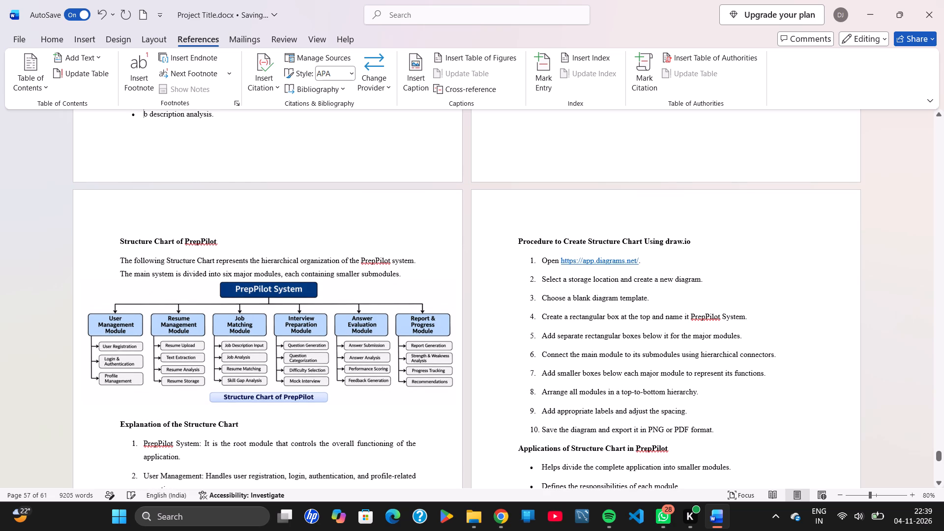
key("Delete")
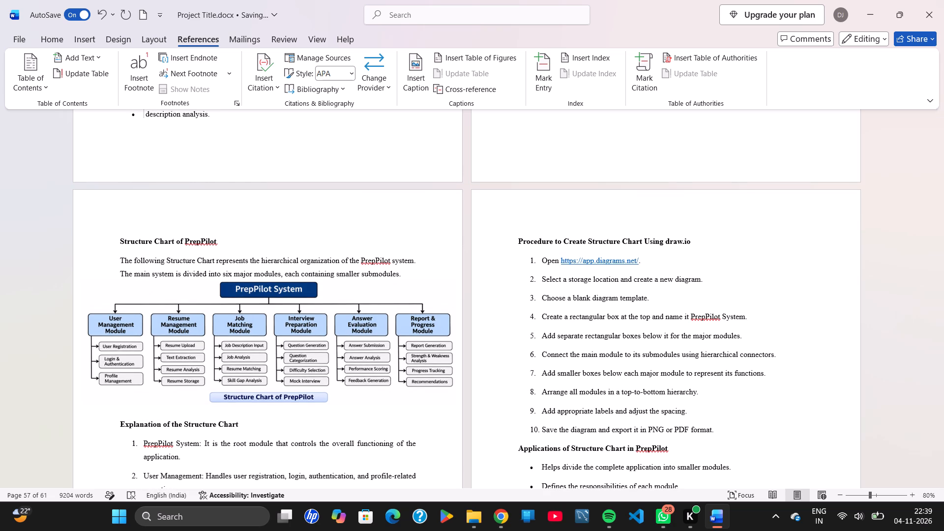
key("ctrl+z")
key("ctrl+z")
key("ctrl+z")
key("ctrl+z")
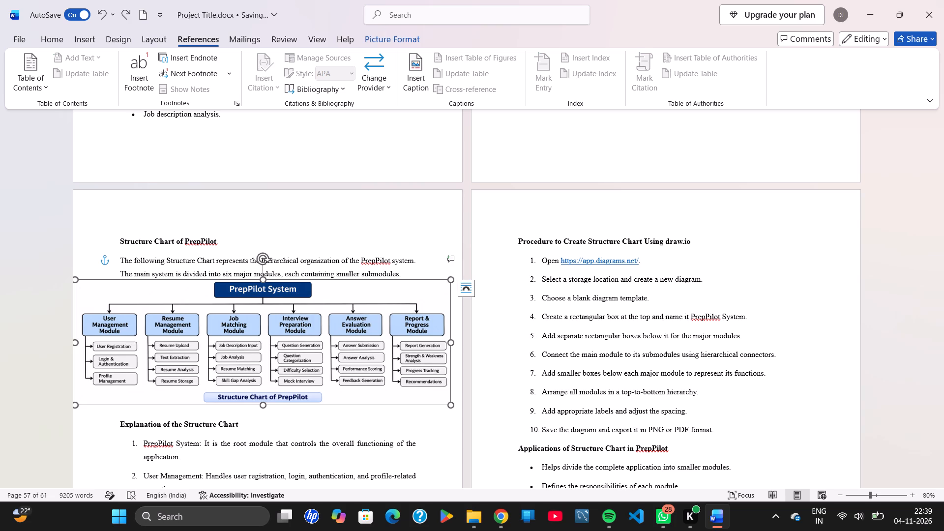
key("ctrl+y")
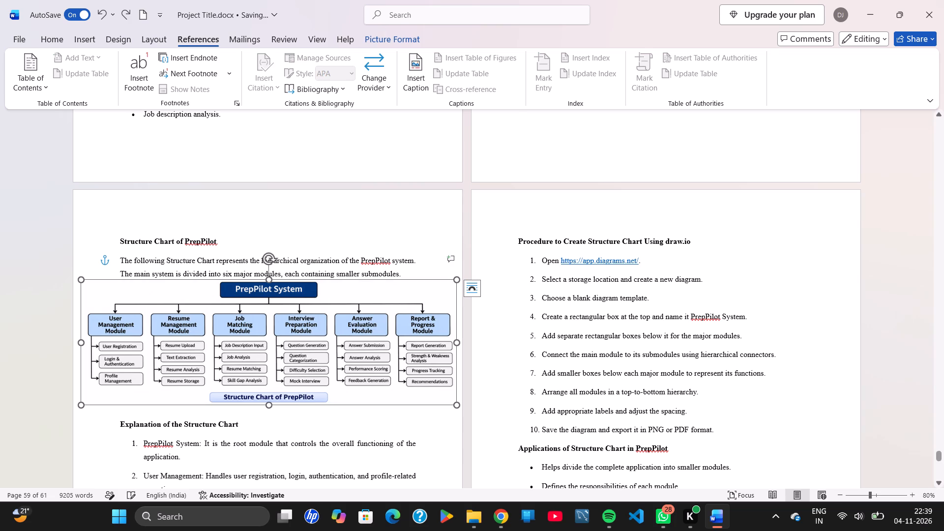
Remove the blank paragraphs before the "Structure Chart of PrepPilot" heading so it directly follows the "Progress tracking." bullet.
left_click(570, 161)
scroll(570, 161, "up", 3)
key("Delete")
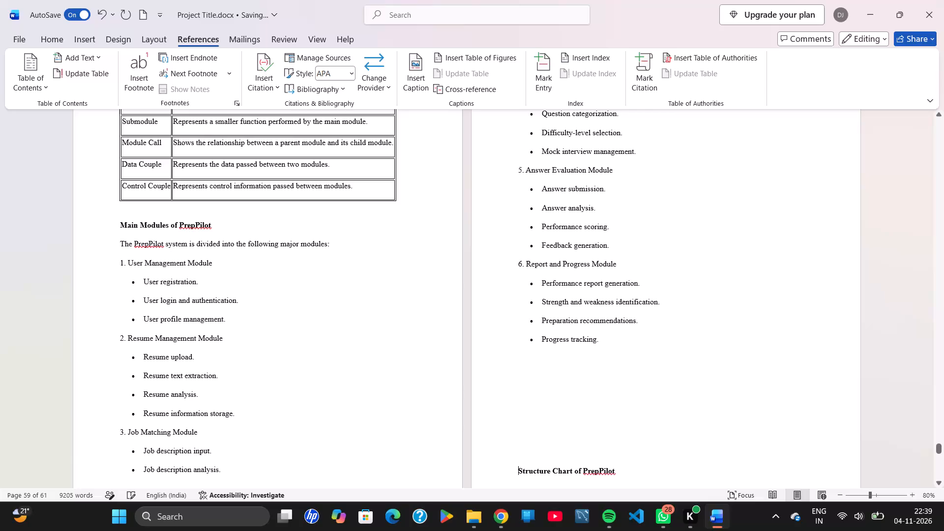
key("Delete")
key("s")
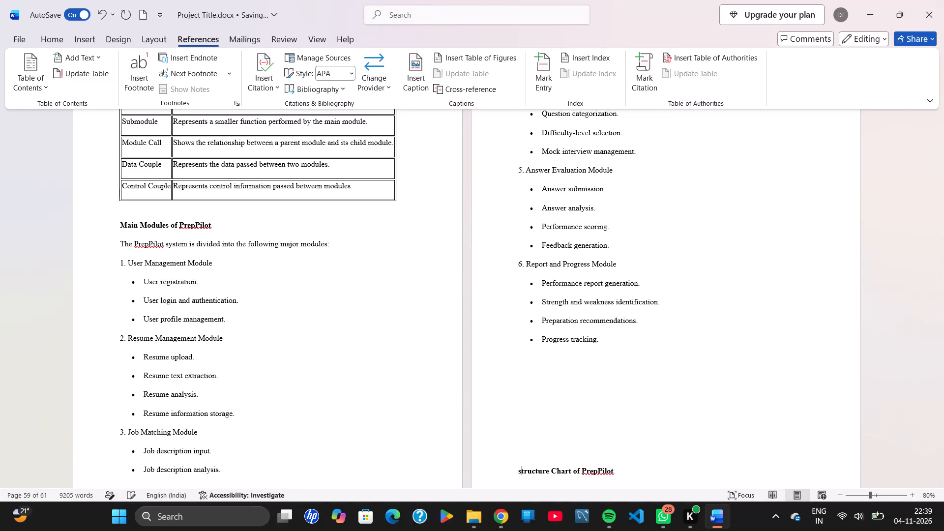
key("ctrl+z")
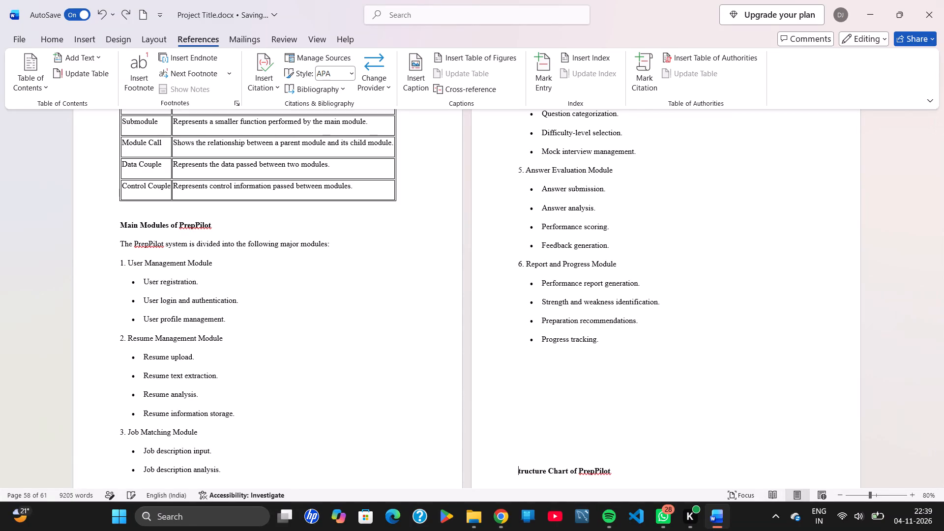
key("ctrl+z")
key("BackSpace")
key("BackSpace")
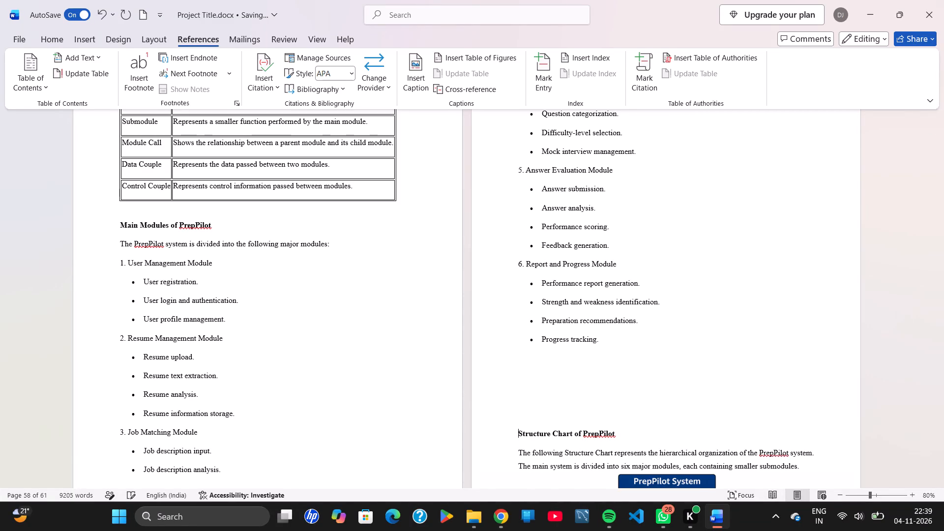
key("BackSpace")
key("BackSpace")
key("BackSpace")
key("BackSpace")
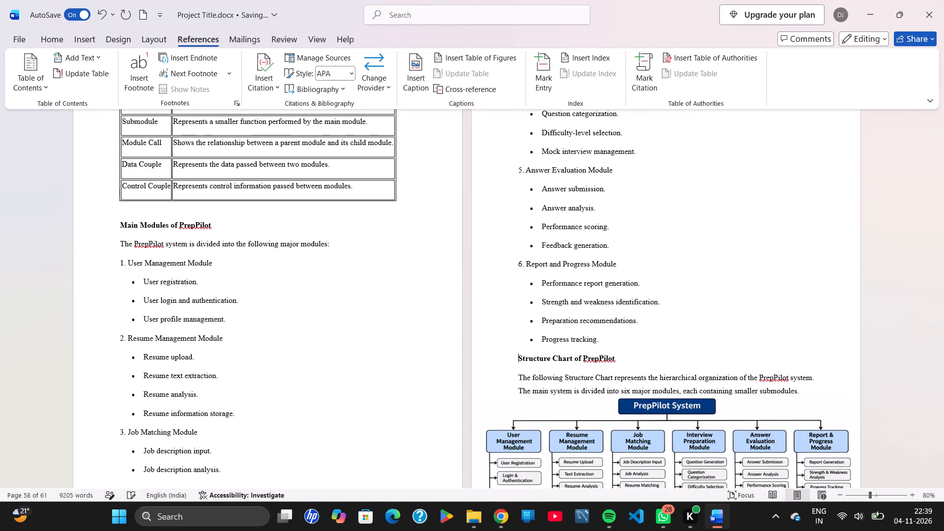
Remove the extra blank paragraphs above the "Explanation of the Structure Chart" heading, keeping it at the top of the page after the chart.
scroll(570, 161, "down", 1)
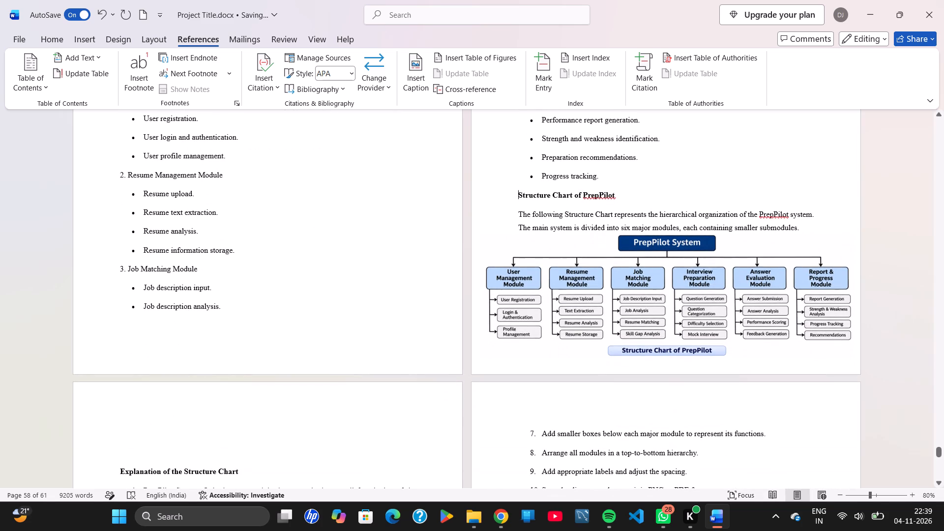
scroll(570, 161, "down", 1)
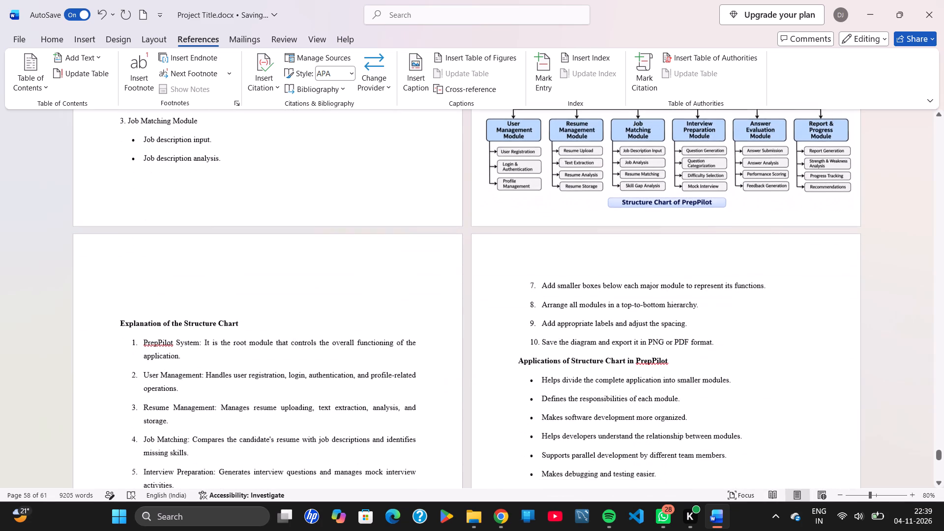
left_click(122, 310)
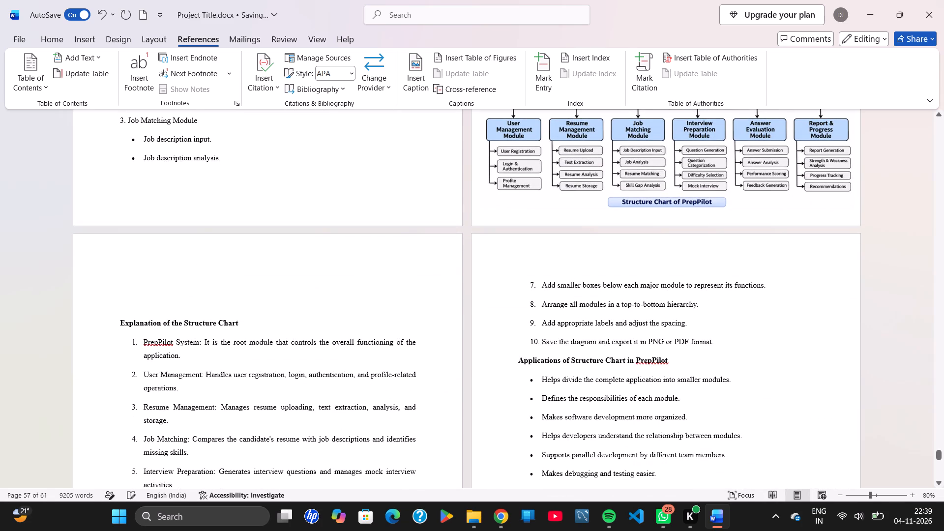
key("Delete")
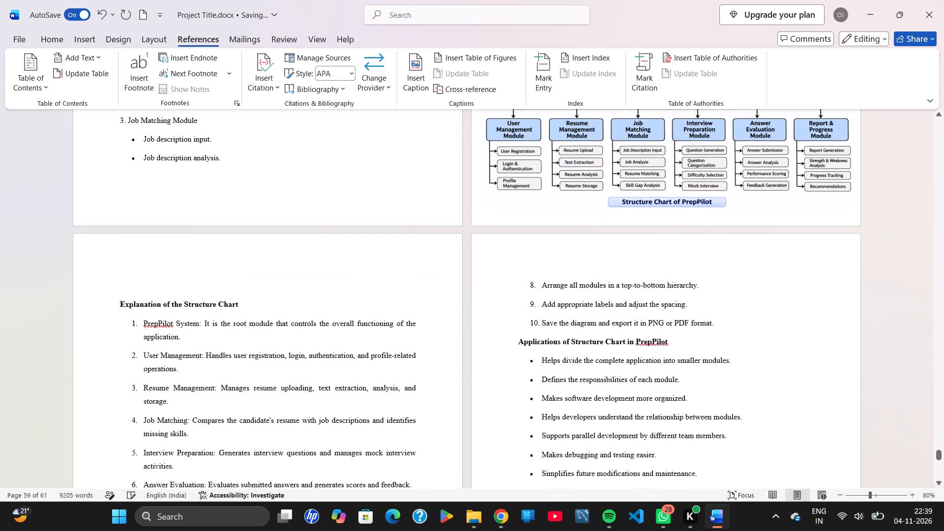
key("BackSpace")
key("BackSpace")
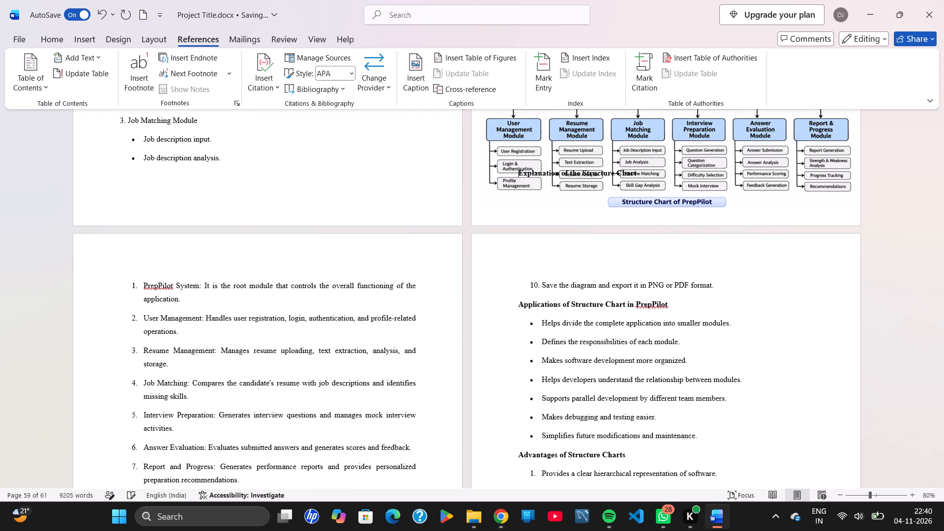
key("Return")
Delete the blank paragraph above the "Procedure to Create Structure Chart Using draw.io" heading.
scroll(122, 310, "down", 3)
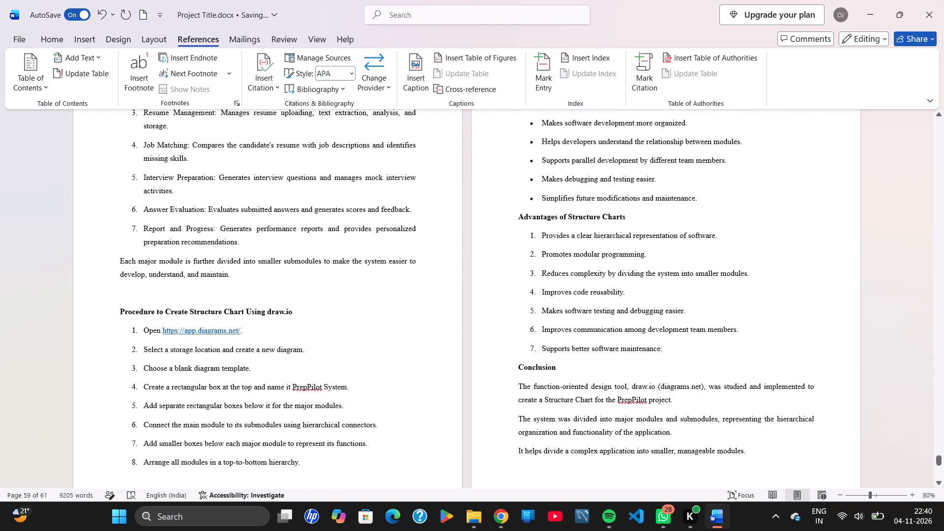
scroll(122, 310, "down", 2)
scroll(122, 310, "up", 1)
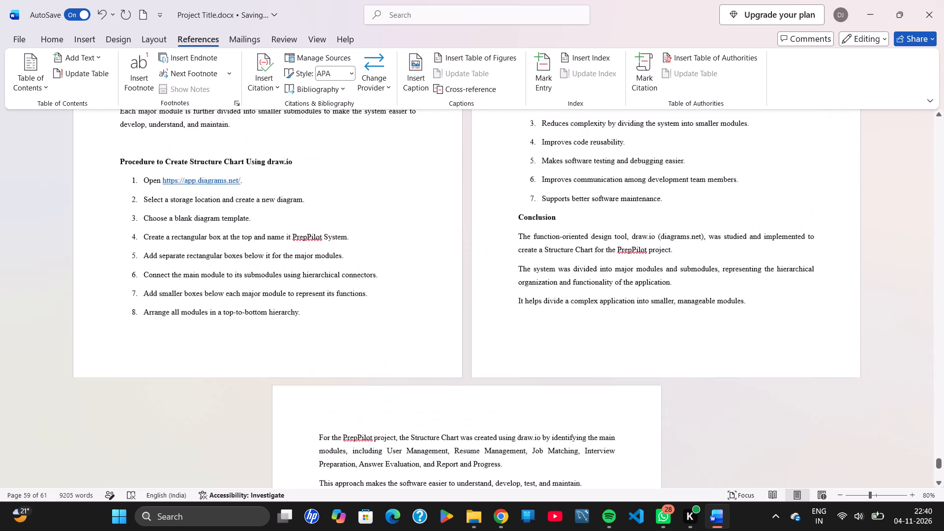
scroll(122, 310, "up", 1)
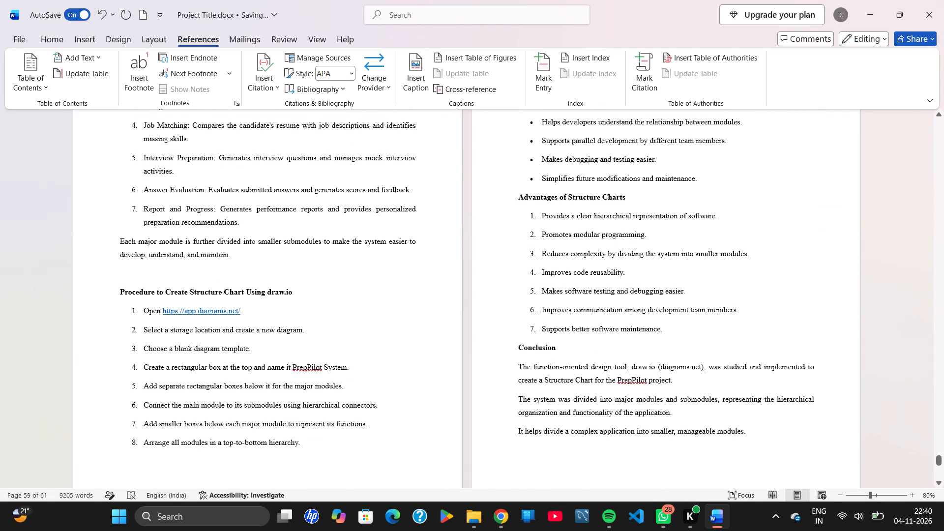
scroll(645, 329, "down", 2)
scroll(645, 329, "up", 1)
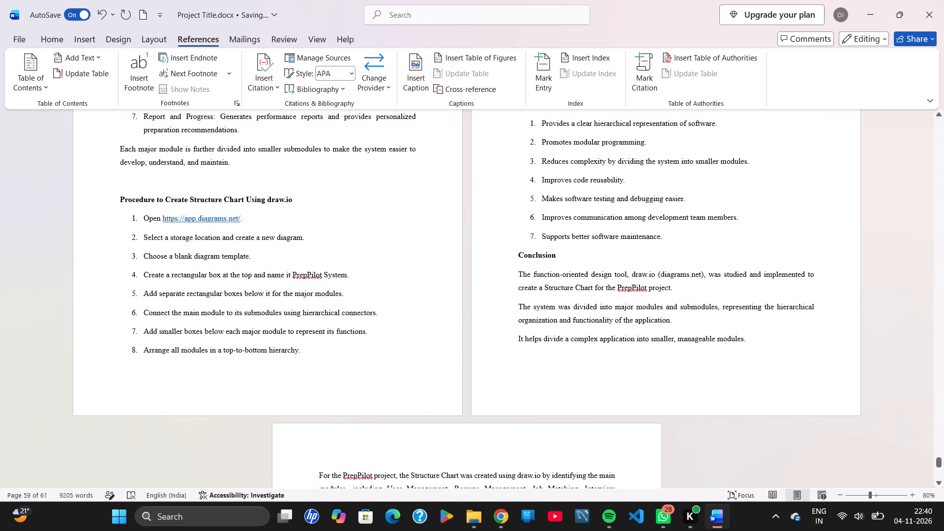
left_click(120, 182)
key("BackSpace")
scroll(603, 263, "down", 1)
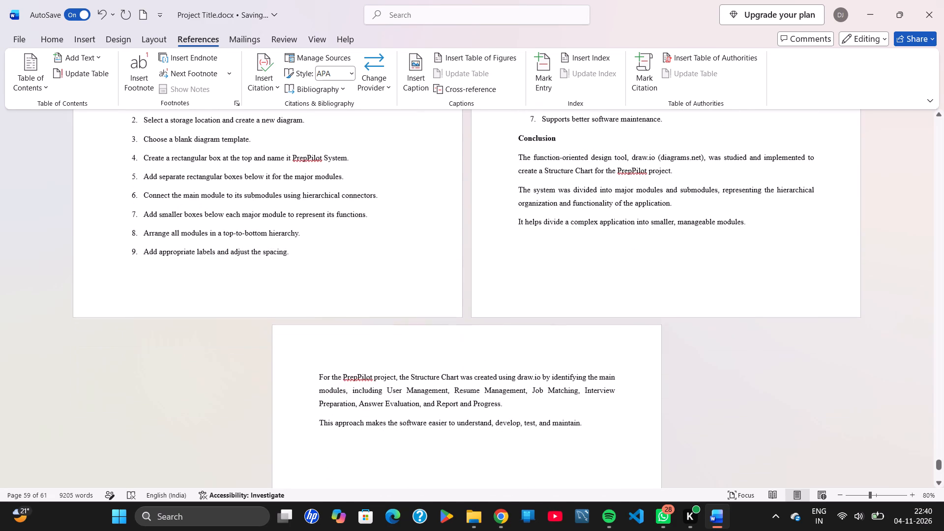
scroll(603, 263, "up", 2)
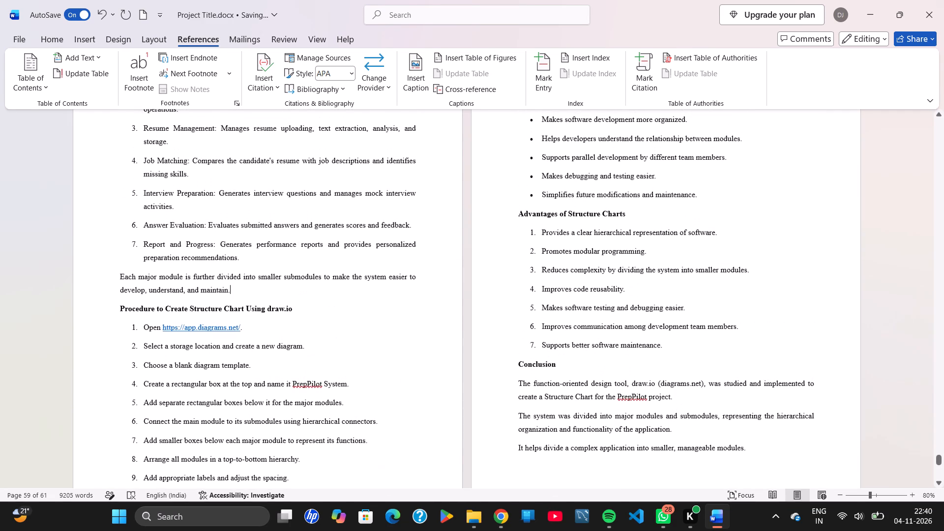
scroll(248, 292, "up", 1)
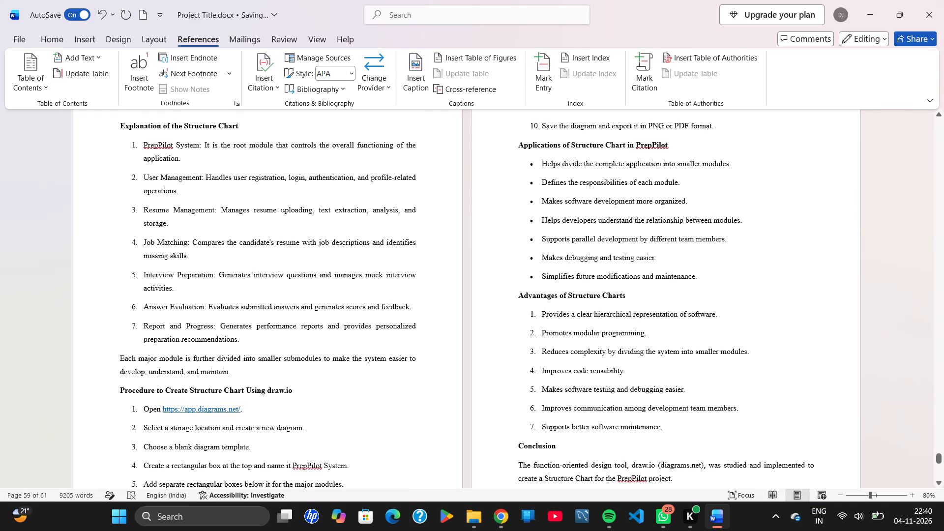
Delete the bullet "Simplifies future modifications and maintenance." from the Applications list, keeping the "Advantages of Structure Charts" heading flush with the margin.
left_click_drag(711, 276, 545, 266)
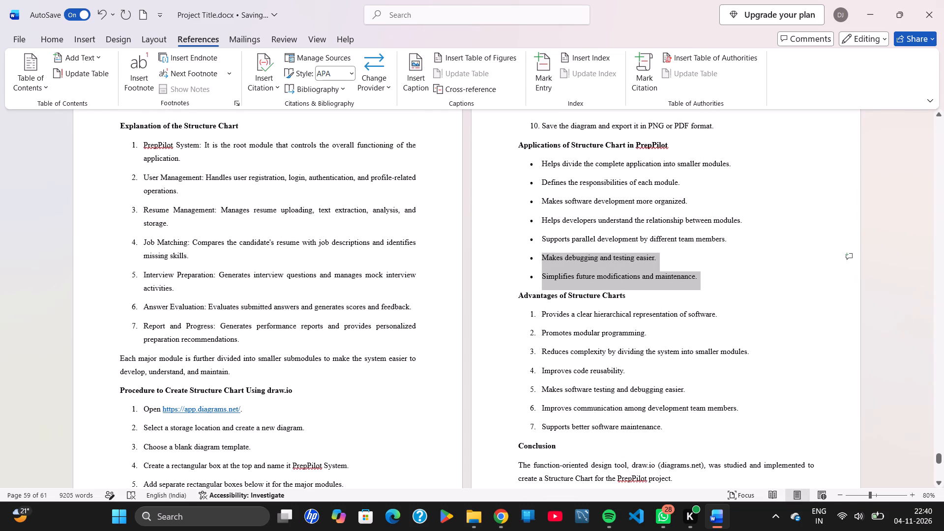
left_click_drag(545, 266, 540, 274)
key("BackSpace")
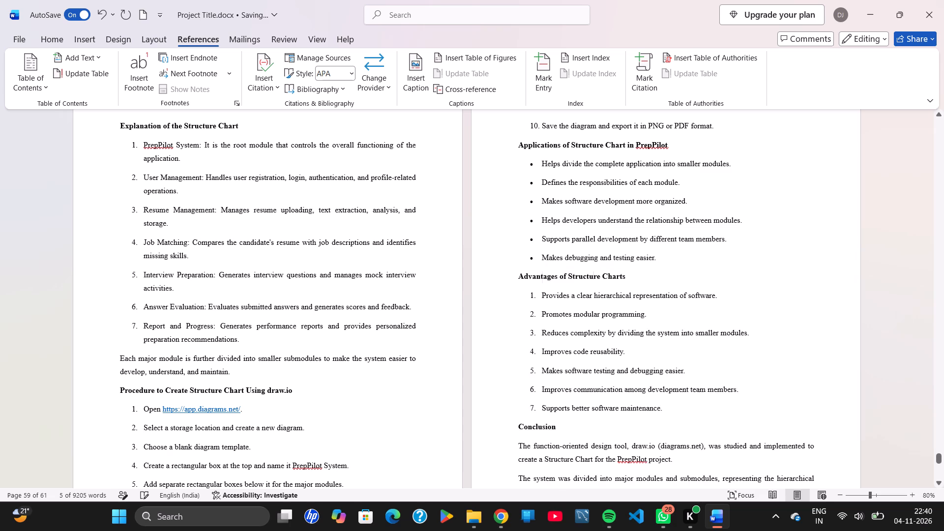
key("BackSpace")
key("Return")
key("BackSpace")
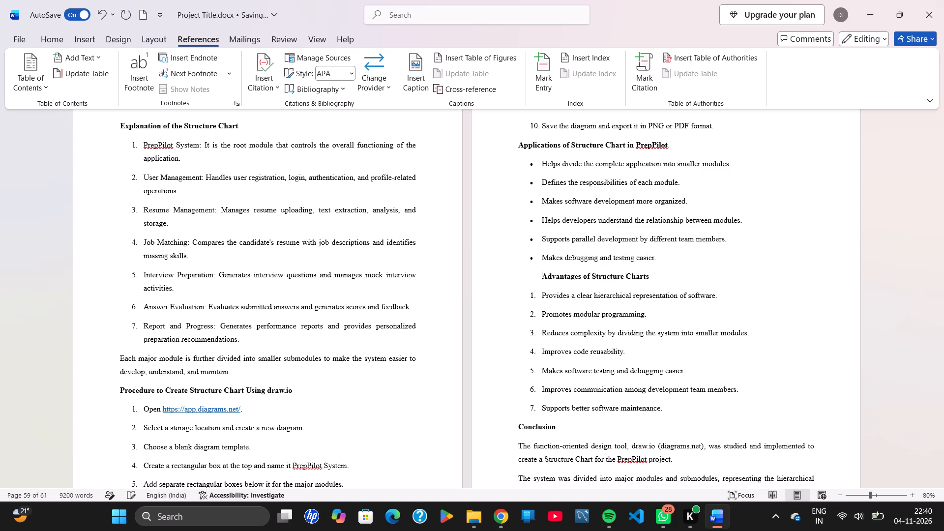
key("BackSpace")
key("BackSpace")
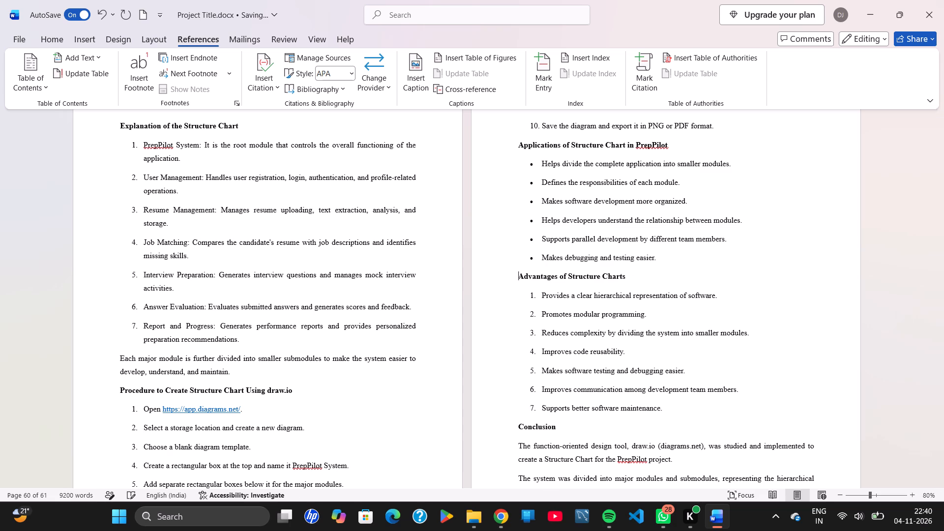
Delete the seventh item, "Supports better software maintenance.", from the Advantages of Structure Charts list.
left_click_drag(662, 412, 576, 411)
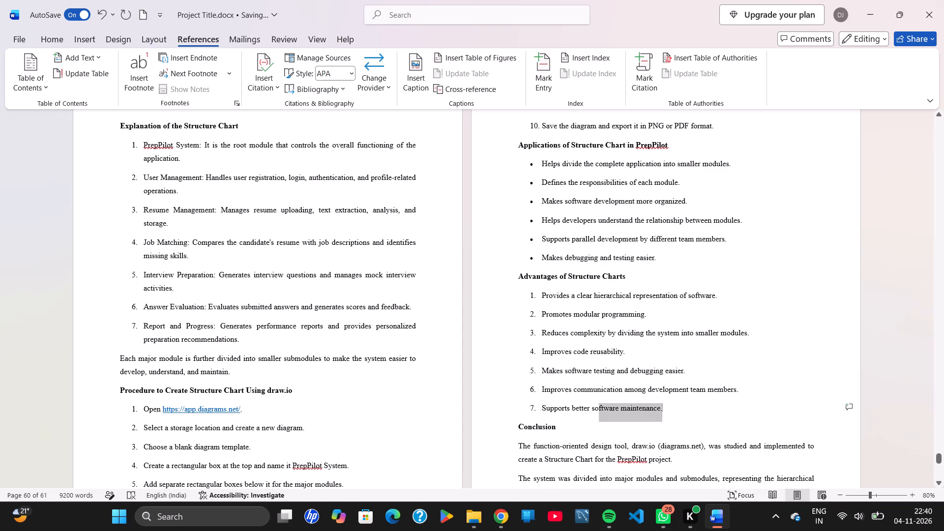
left_click_drag(576, 411, 523, 409)
key("BackSpace")
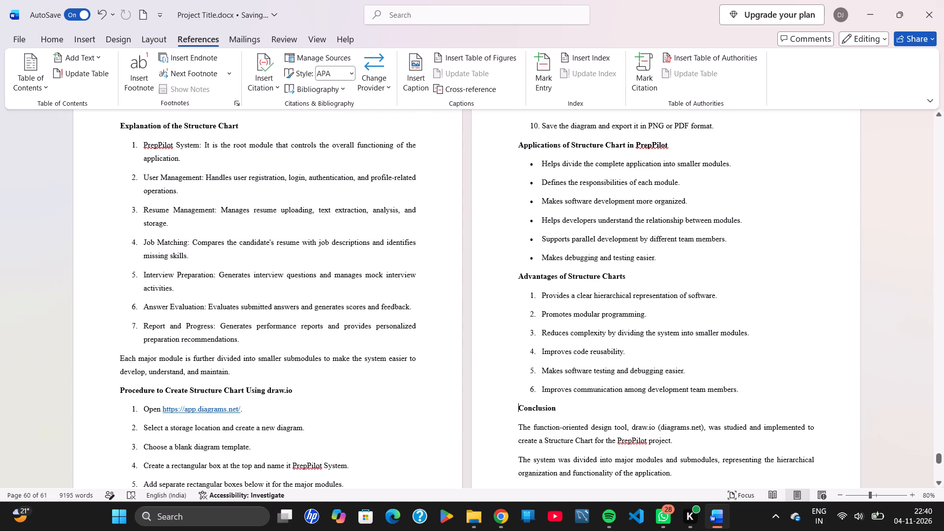
Remove the blank paragraph after the Conclusion and start a new line reading "Aim:-" on the last page for the next experiment.
scroll(523, 409, "down", 3)
scroll(523, 409, "up", 2)
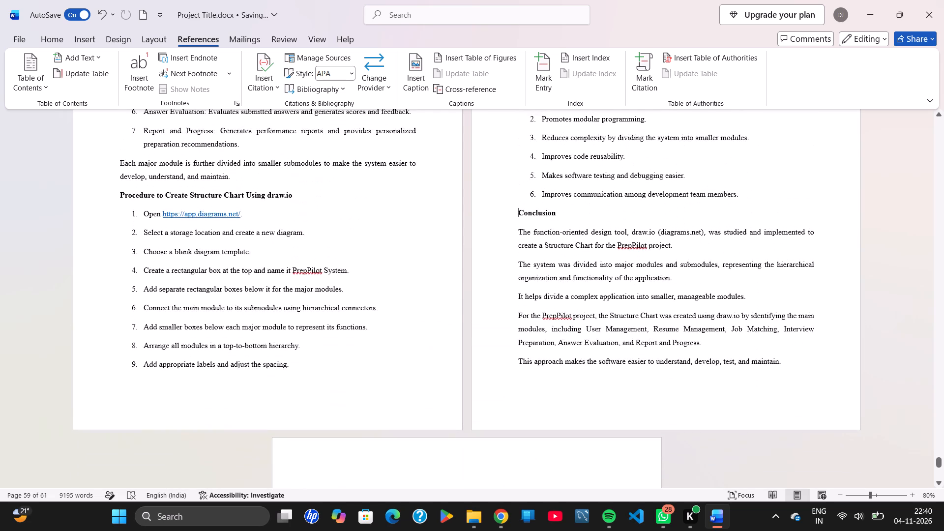
scroll(523, 409, "down", 1)
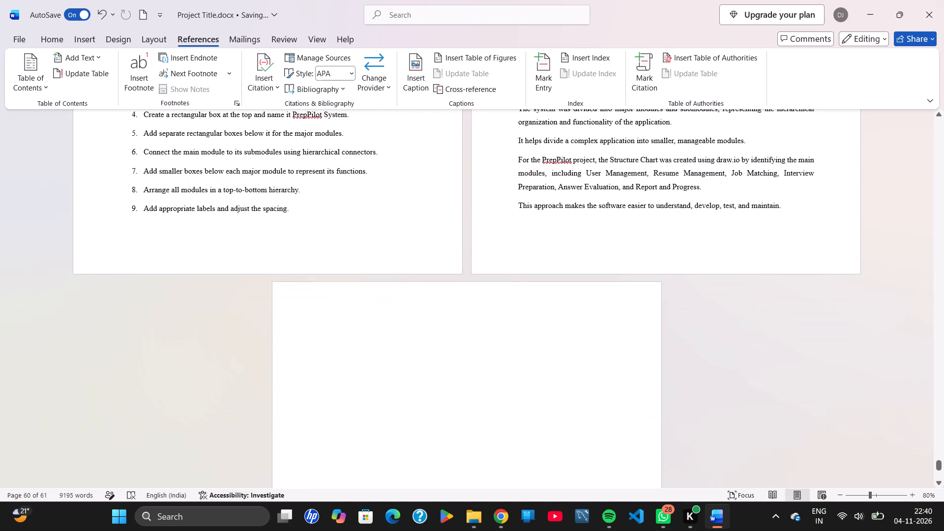
left_click(381, 335)
key("BackSpace")
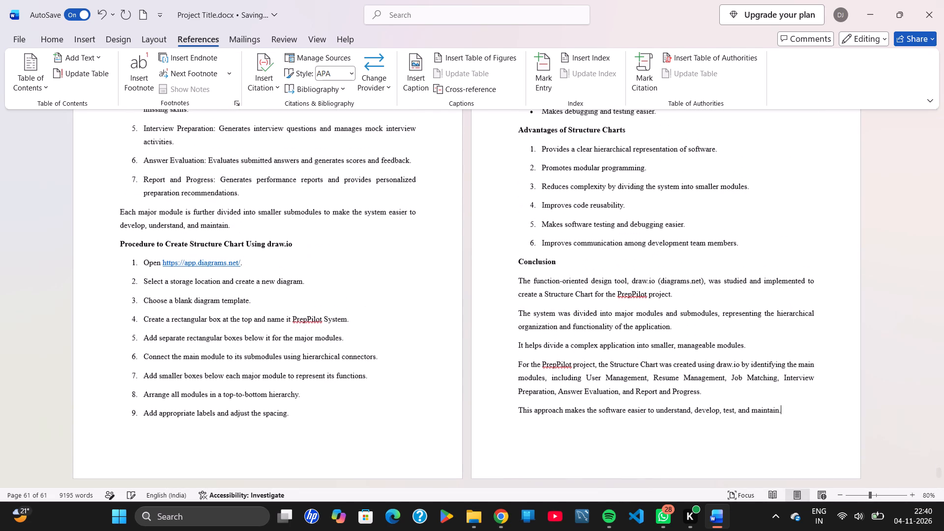
key("Return")
type("Aim:-")
key("space")
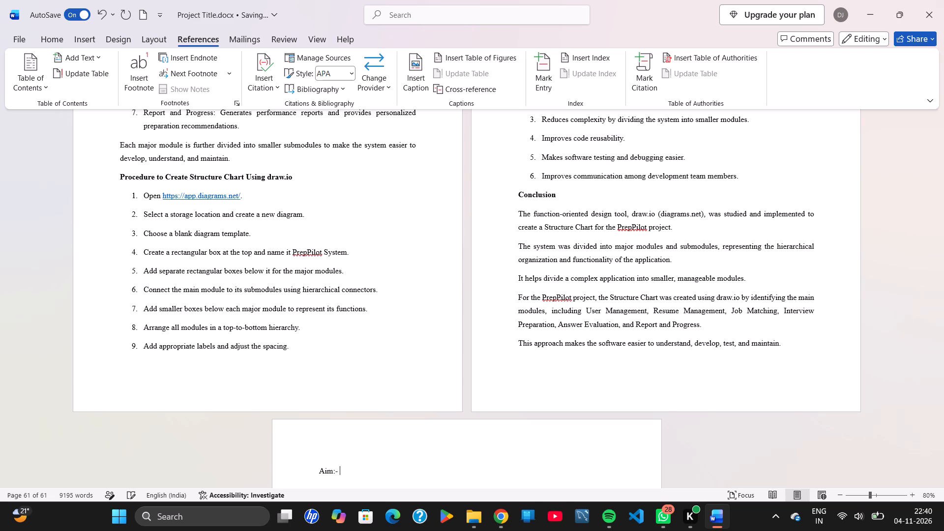
Copy experiment 12's statement on equivalence class partitioning and boundary value analysis from the ANNEXURE-IIIa syllabus in Chrome into Word's "Aim:-" line.
key("alt+Tab")
key("alt+Tab")
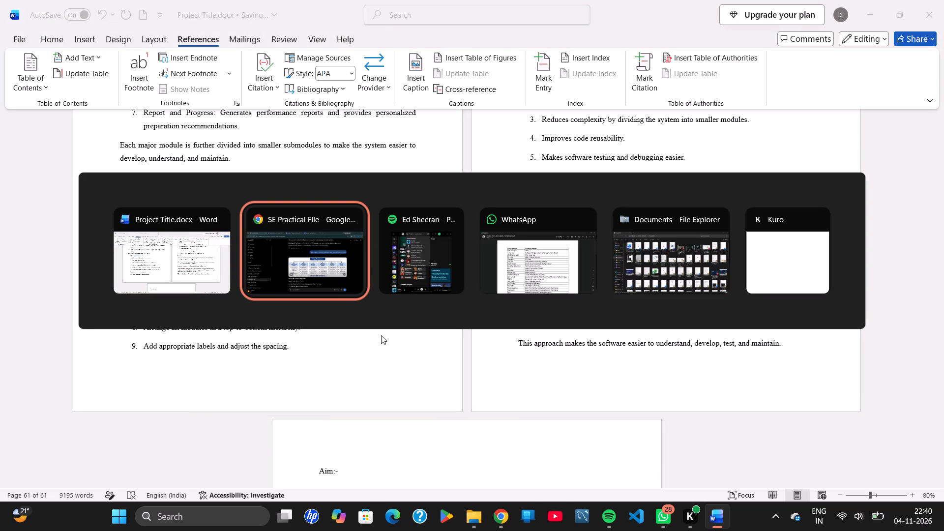
key("alt+Left")
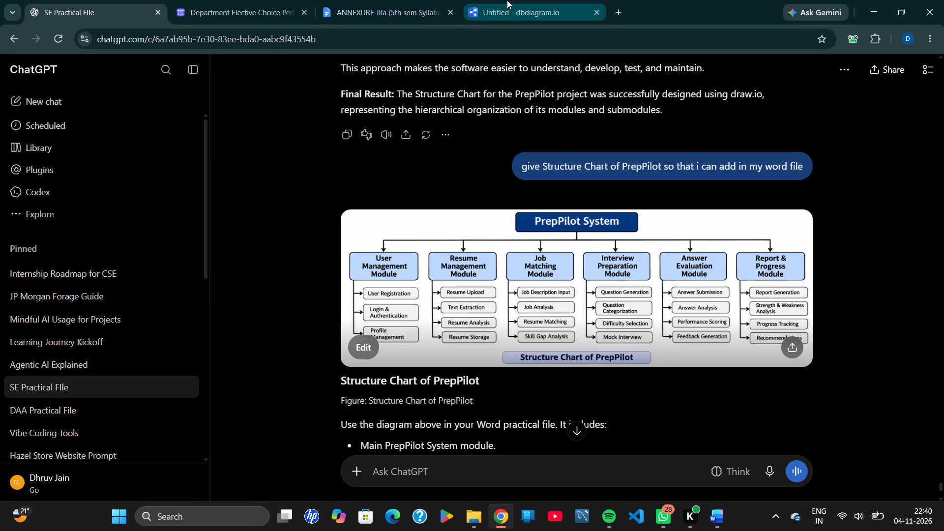
left_click(507, 0)
left_click(390, 13)
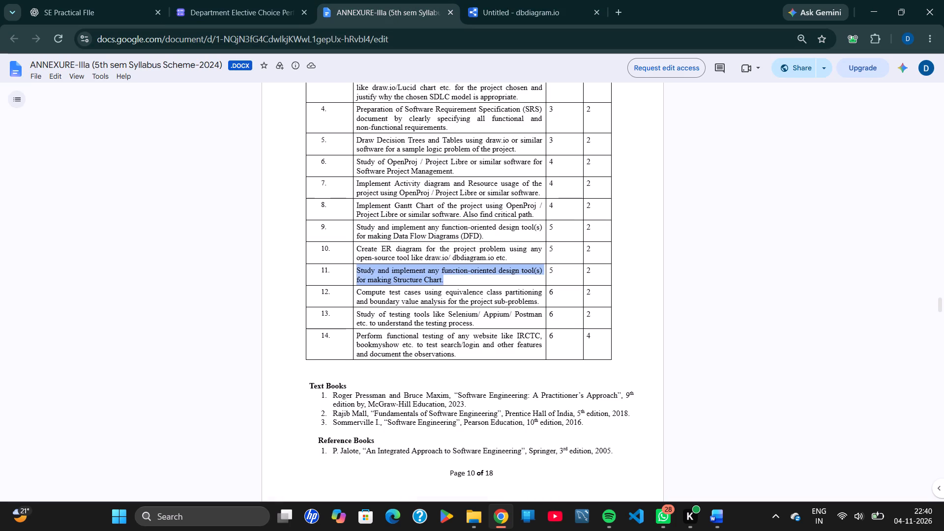
left_click_drag(539, 303, 360, 293)
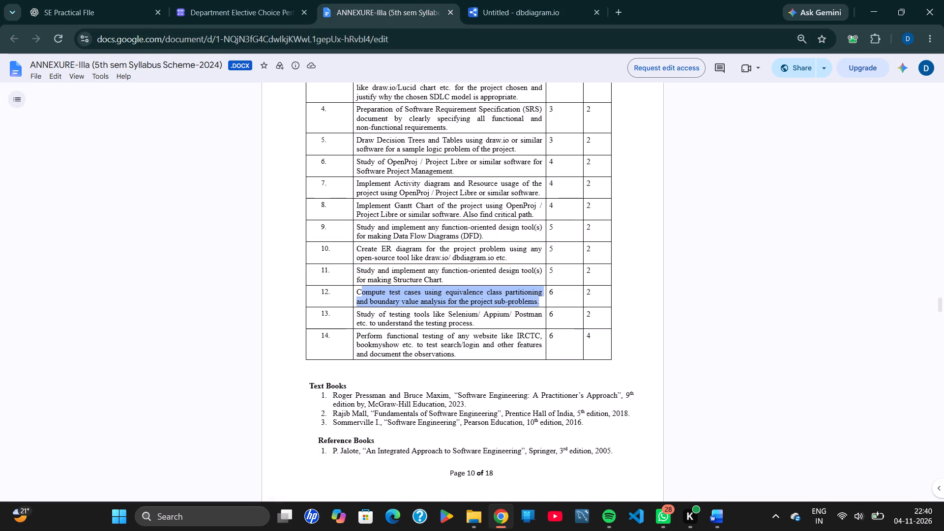
left_click_drag(360, 293, 358, 293)
key("ctrl+c")
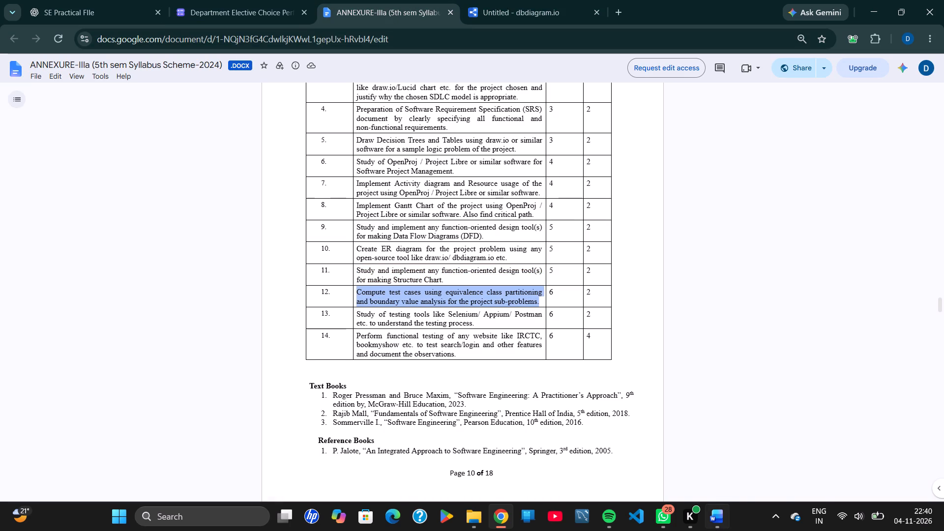
left_click(711, 529)
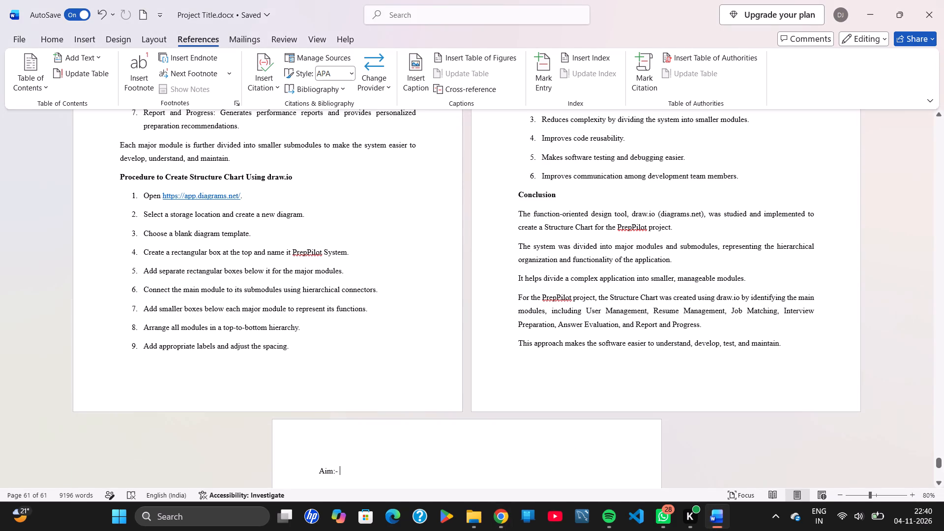
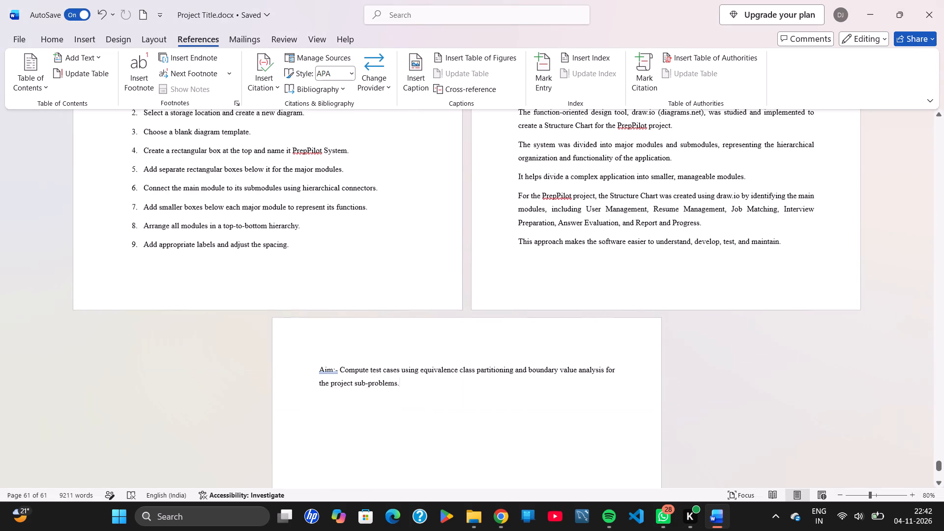
scroll(515, 423, "down", 1)
key("Return")
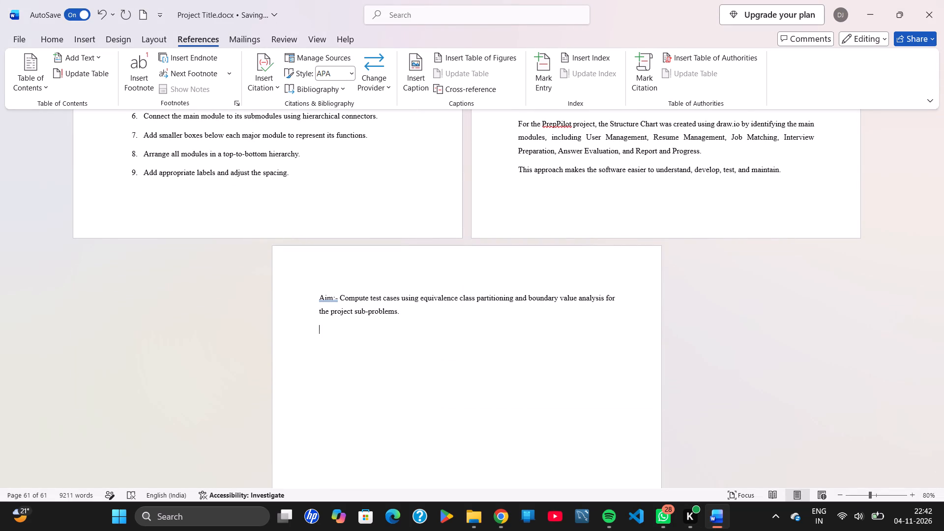
key("ctrl+v")
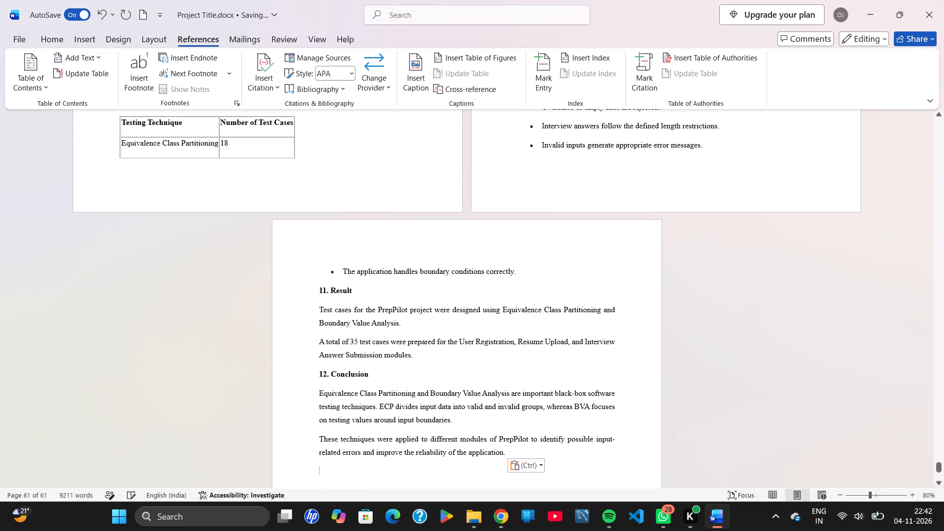
Copy the two paragraphs under the "11. Result" heading of the pasted equivalence class and boundary value practical.
left_click_drag(424, 360, 374, 337)
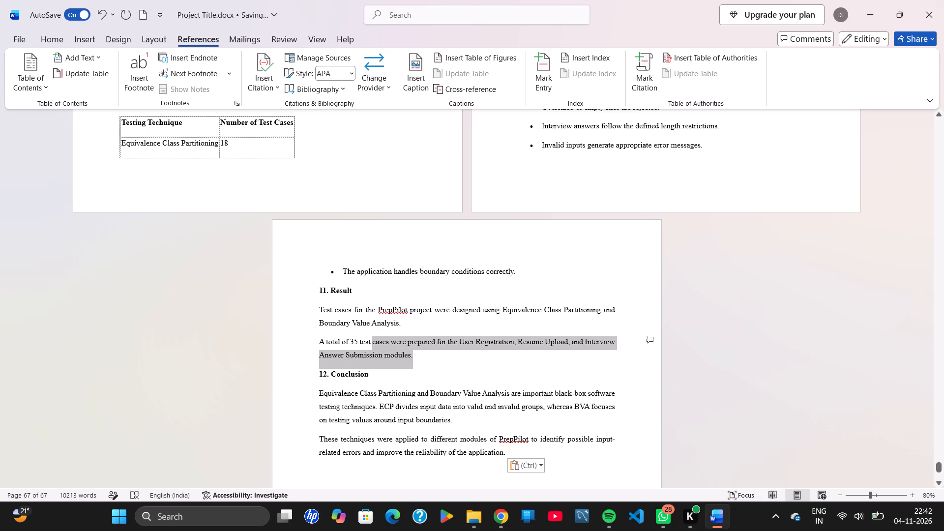
left_click_drag(374, 337, 321, 309)
key("ctrl+c")
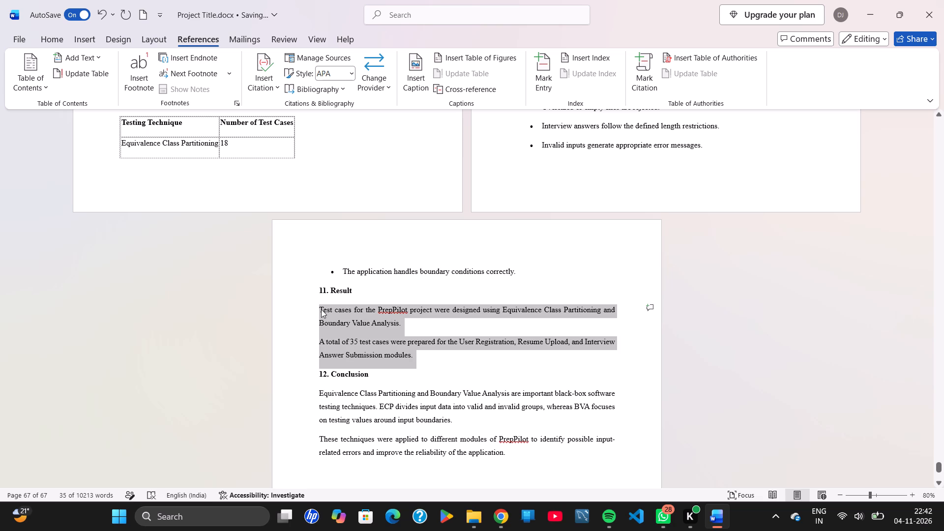
Delete the "11. Result" heading together with its two selected paragraphs.
key("BackSpace")
key("BackSpace")
key("BackSpace")
key("BackSpace")
key("BackSpace")
key("BackSpace")
key("BackSpace")
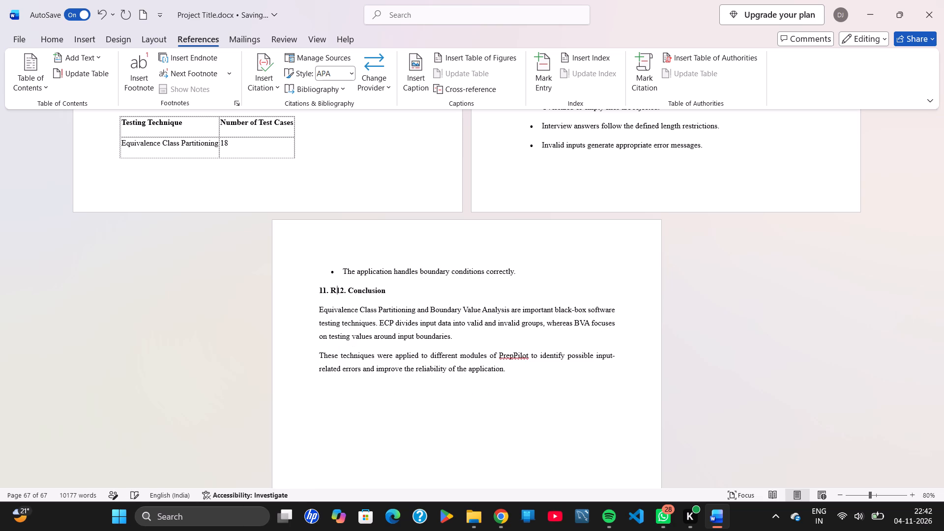
key("BackSpace")
key("BackSpace")
key("BackSpace")
key("BackSpace")
key("BackSpace")
Remove the number "12." from the Conclusion heading.
key("Delete")
key("Delete")
key("Delete")
key("Delete")
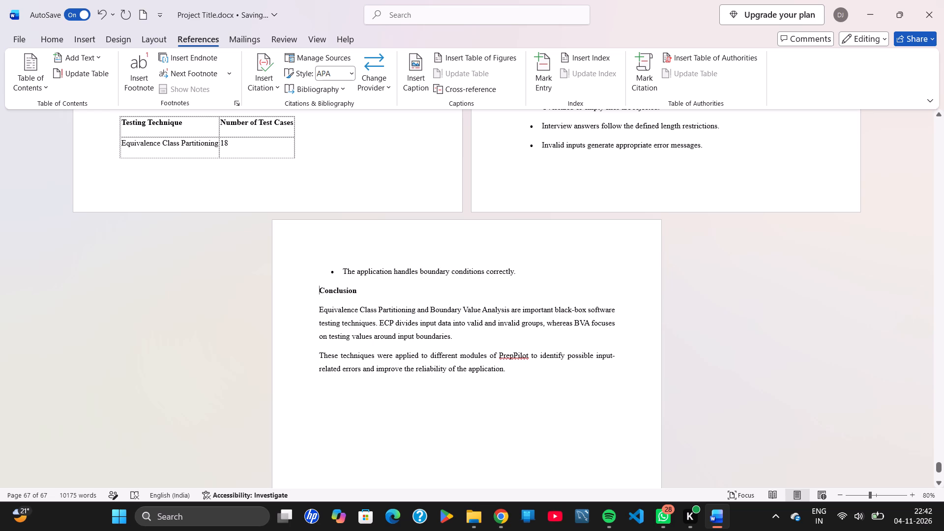
Paste the two copied result paragraphs directly under the Conclusion heading, leaving no blank line after them.
left_click(363, 292)
key("Return")
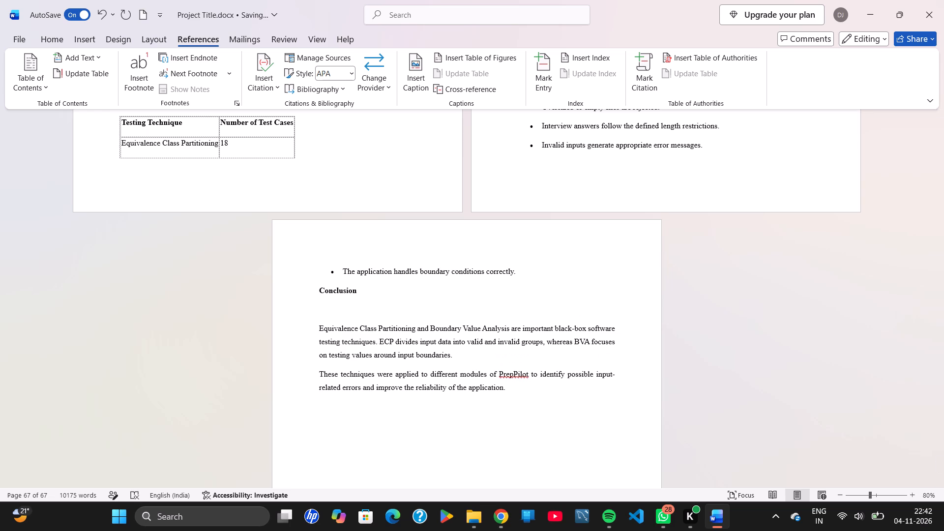
key("ctrl+v")
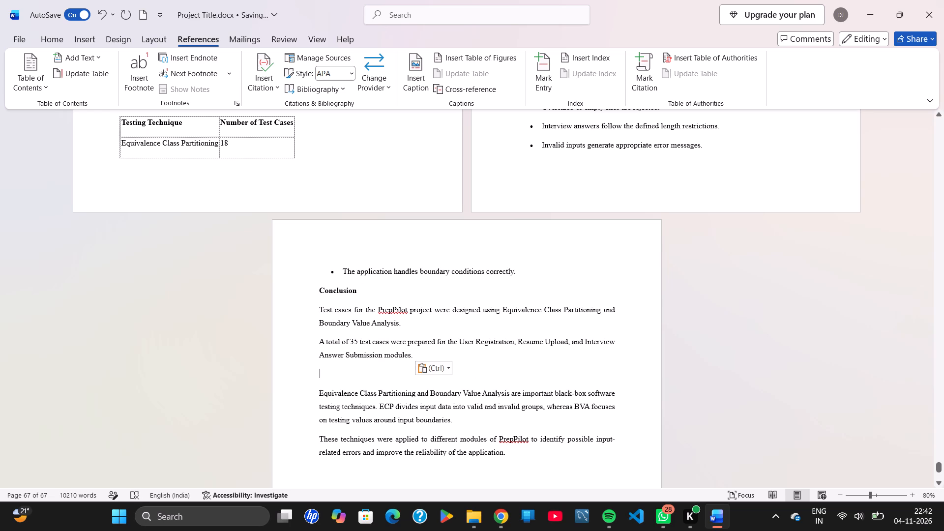
key("BackSpace")
Format the Aim statement about equivalence class partitioning and boundary value analysis as bold, 14 pt.
scroll(388, 364, "up", 1)
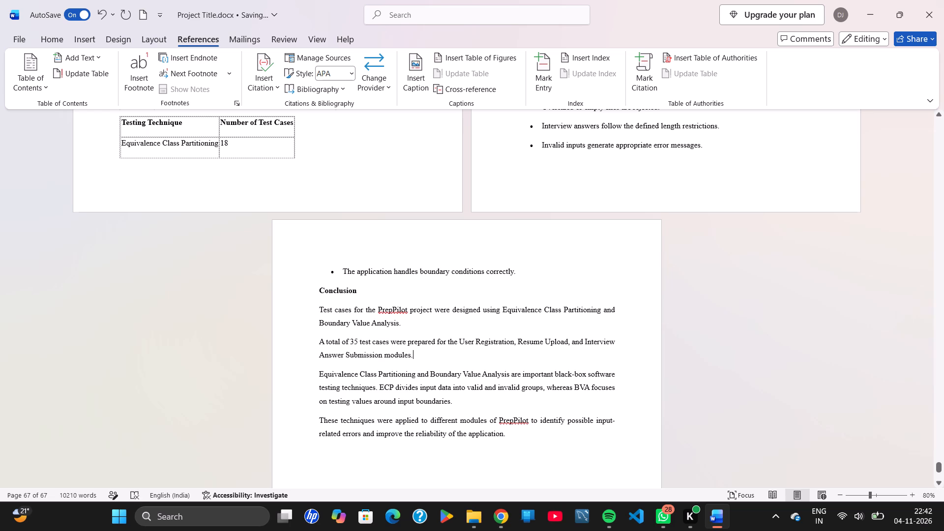
scroll(388, 364, "up", 1)
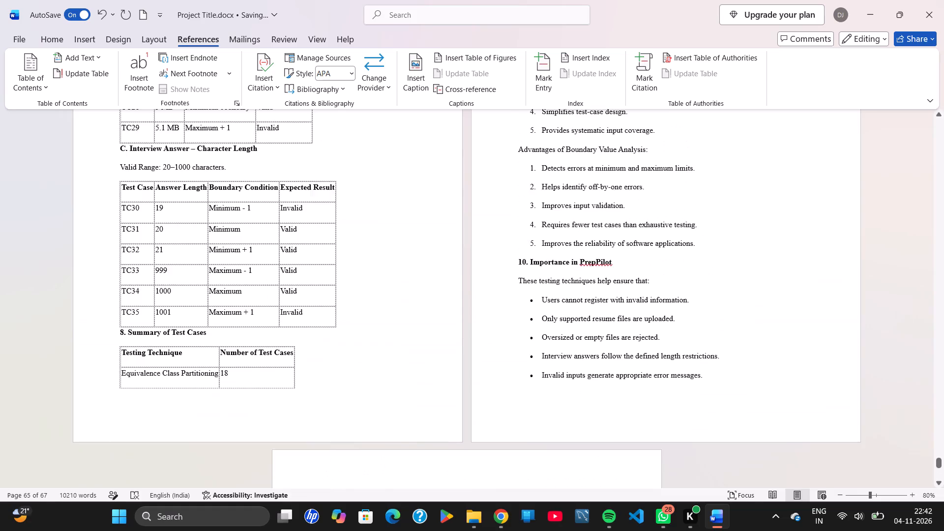
scroll(388, 364, "up", 6)
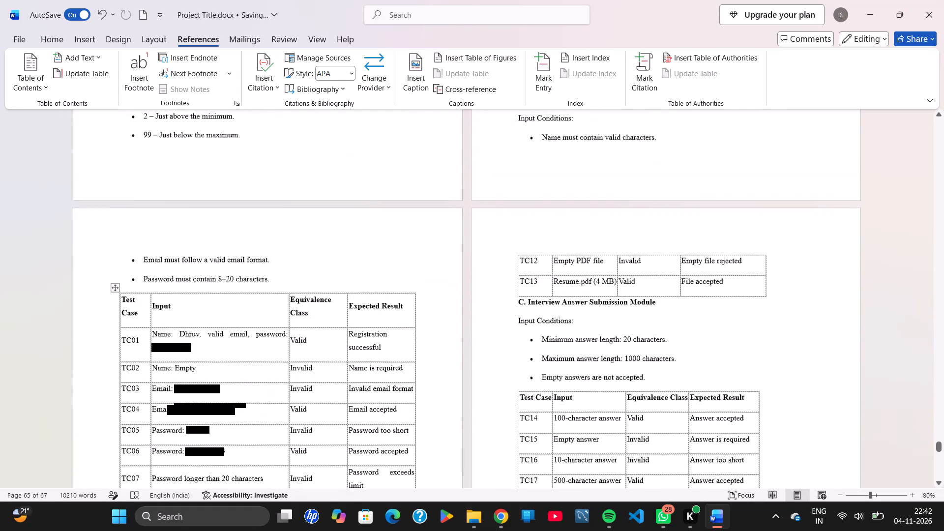
scroll(388, 364, "up", 4)
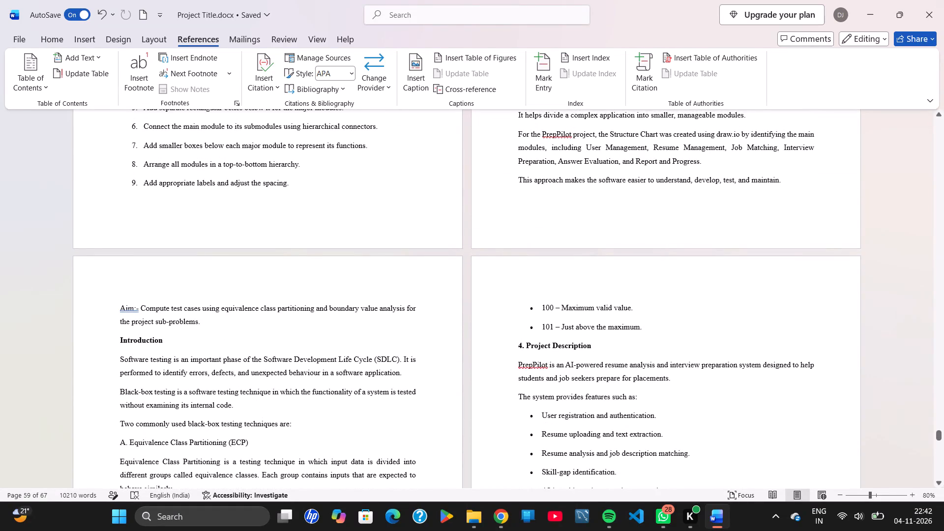
left_click_drag(203, 328, 115, 311)
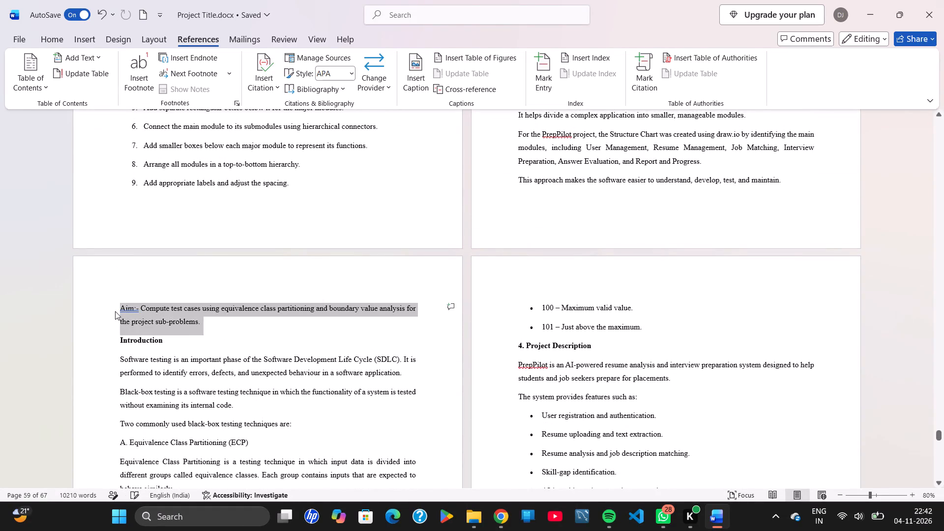
key("ctrl+b")
key("ctrl+bracketright")
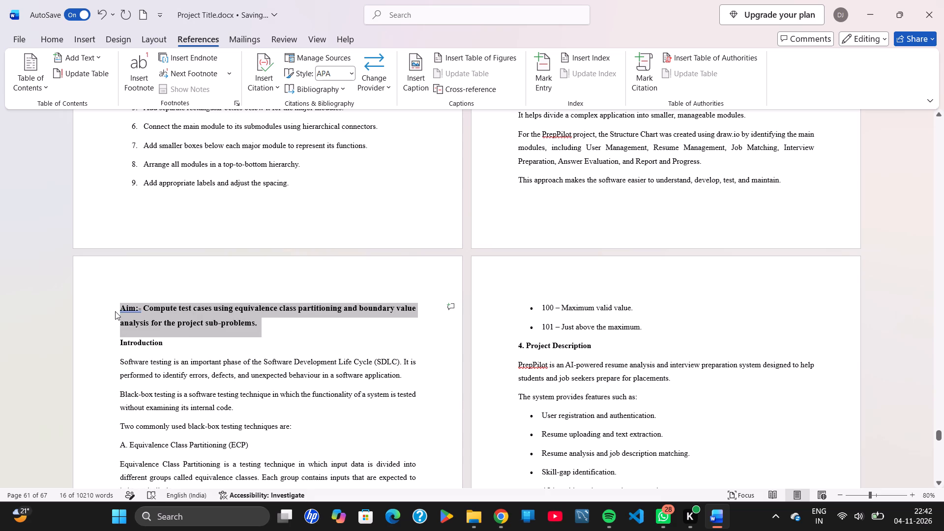
key("ctrl+bracketright")
left_click(57, 49)
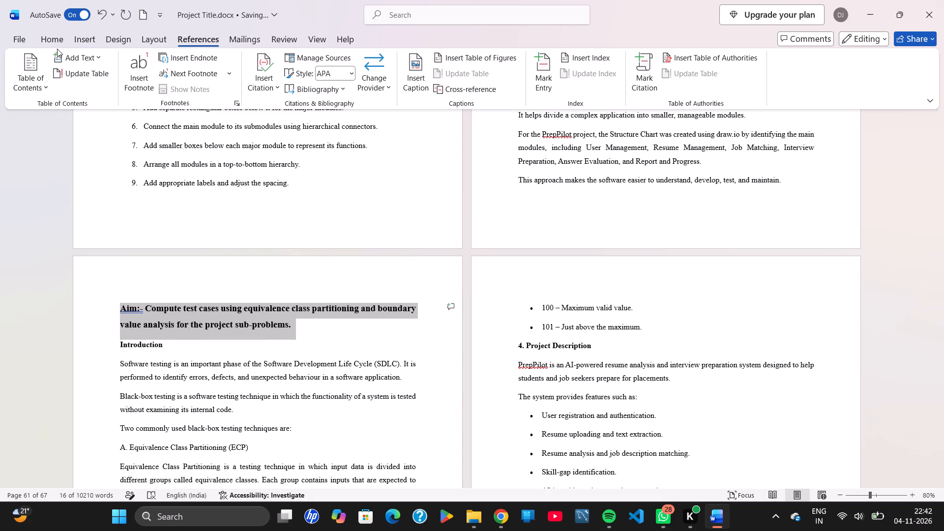
left_click(56, 44)
scroll(240, 144, "down", 1)
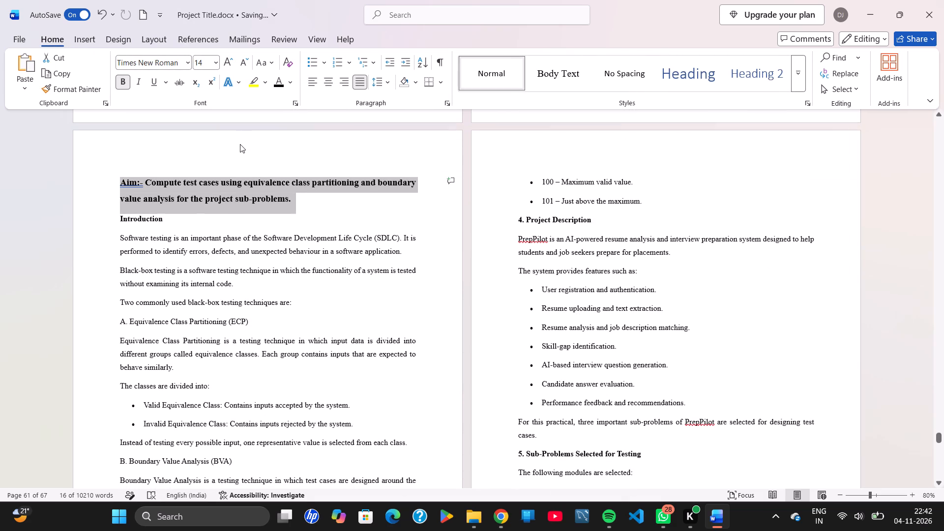
scroll(214, 230, "down", 1)
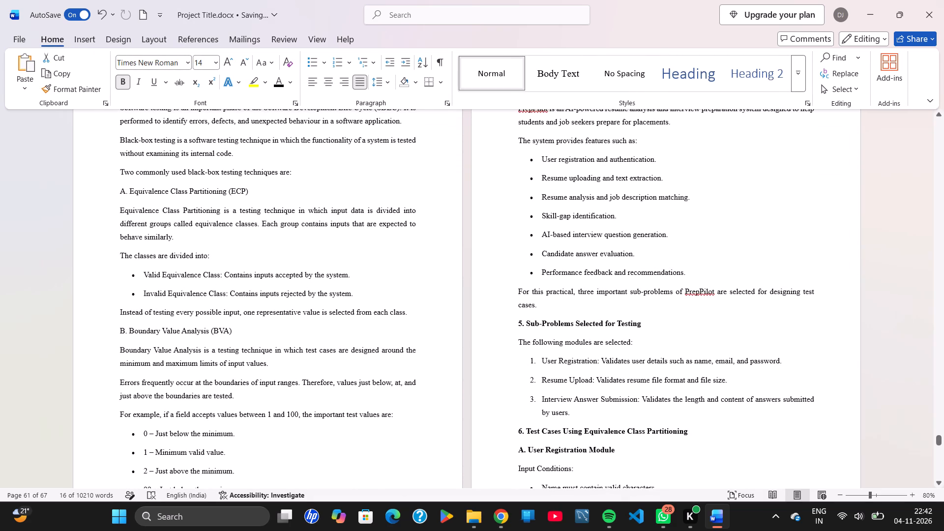
scroll(214, 230, "up", 1)
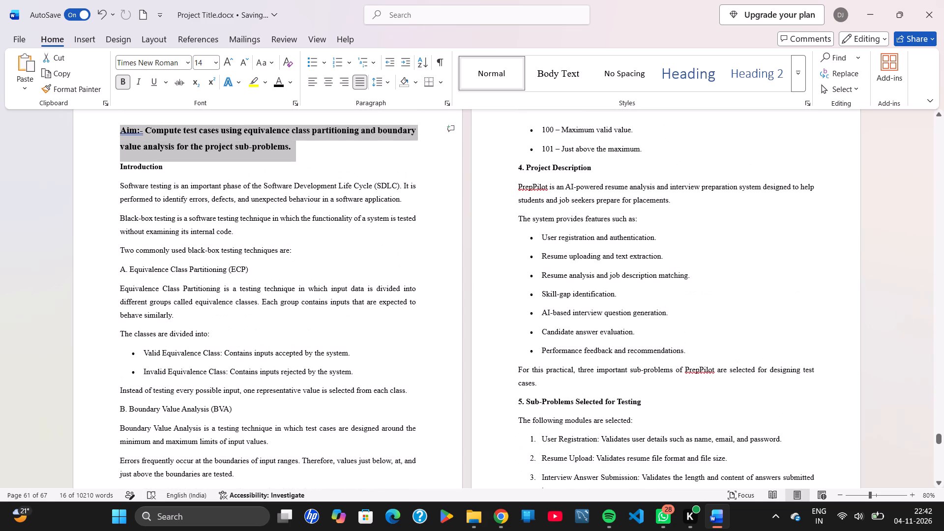
left_click(285, 206)
Make the "A. Equivalence Class Partitioning (ECP)" and "B. Boundary Value Analysis (BVA)" subheadings bold.
scroll(285, 206, "down", 1)
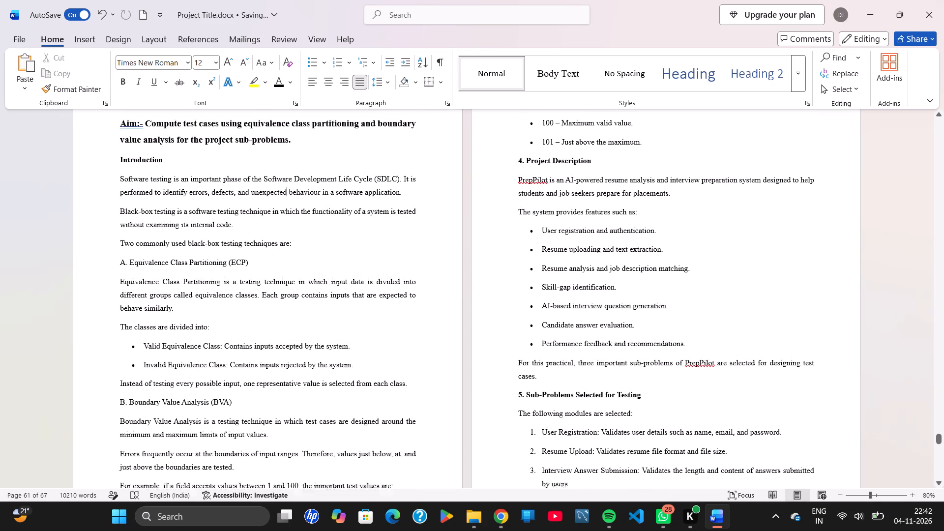
scroll(285, 206, "down", 1)
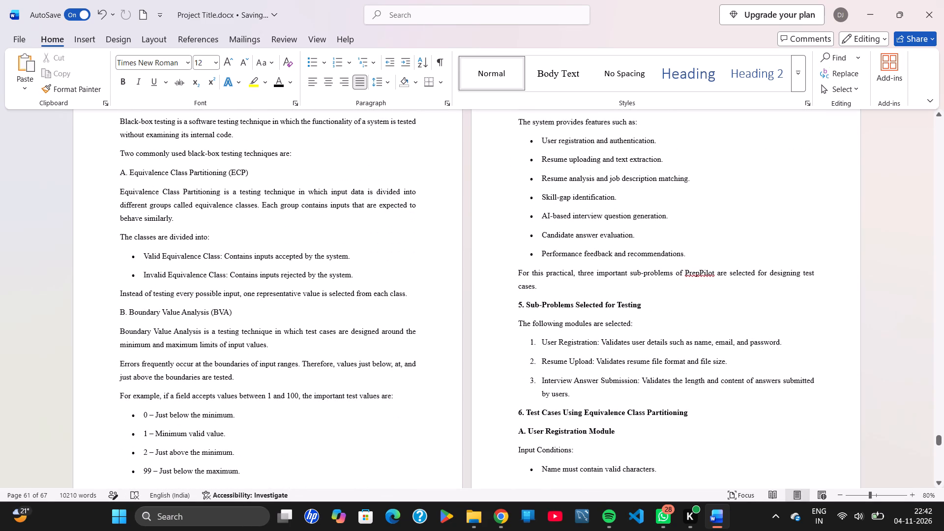
left_click_drag(256, 173, 120, 173)
key("ctrl+b")
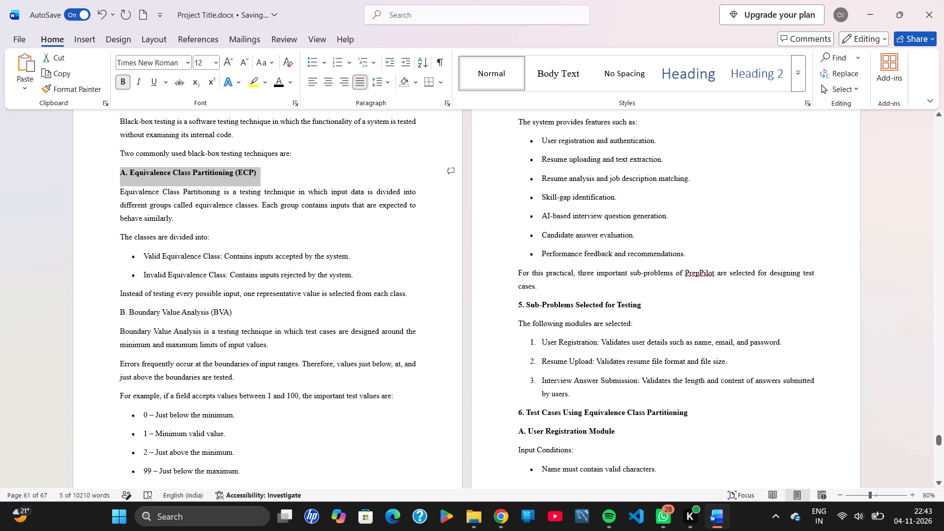
left_click_drag(233, 310, 118, 313)
key("ctrl+b")
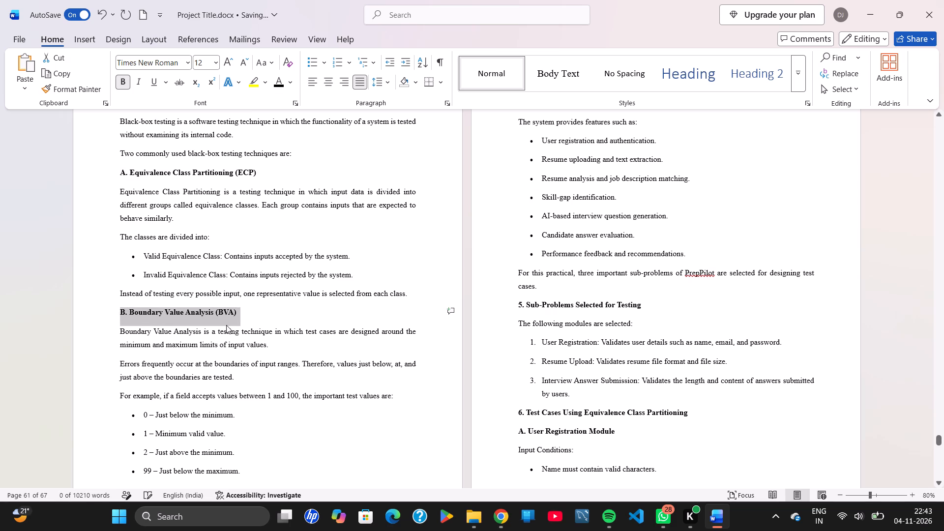
Remove the numbers 4, 5 and 6 from the Project Description, Sub-Problems Selected for Testing and Test Cases Using Equivalence Class Partitioning headings.
scroll(298, 317, "up", 1)
scroll(298, 317, "down", 1)
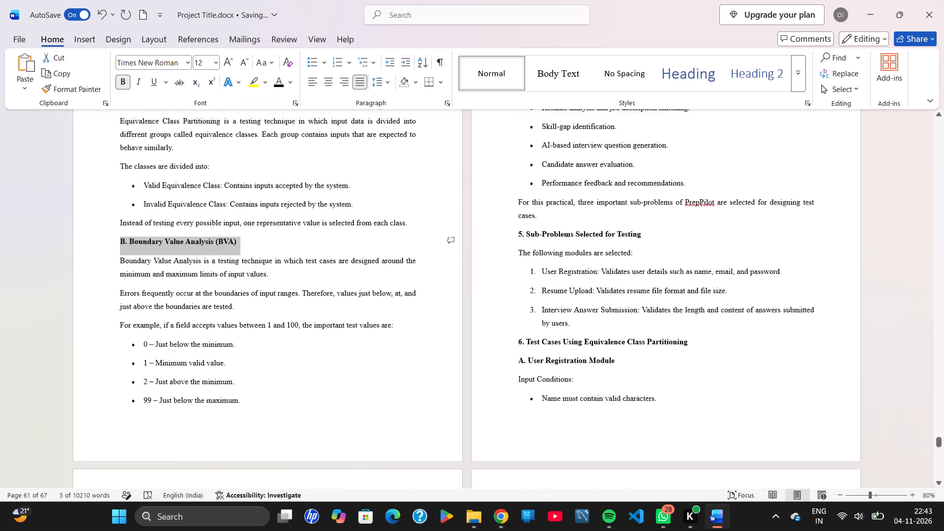
scroll(298, 317, "down", 2)
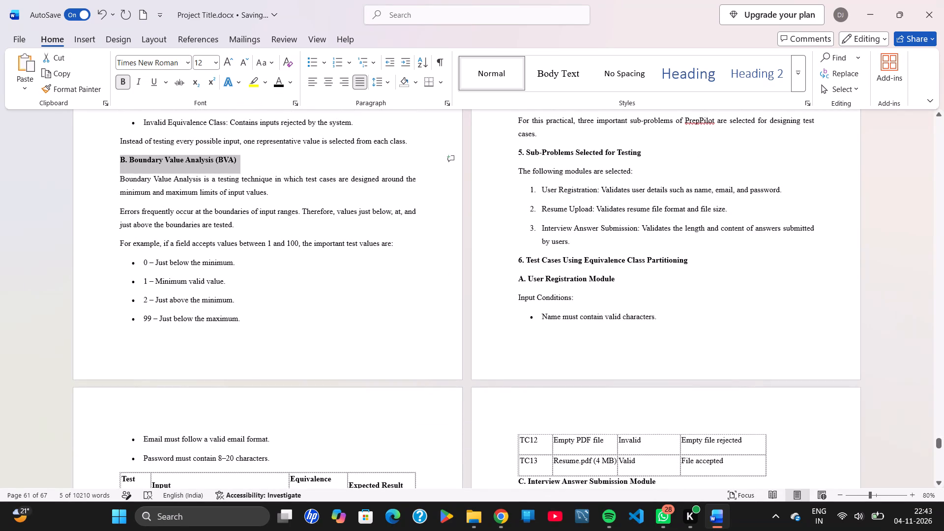
scroll(298, 317, "up", 2)
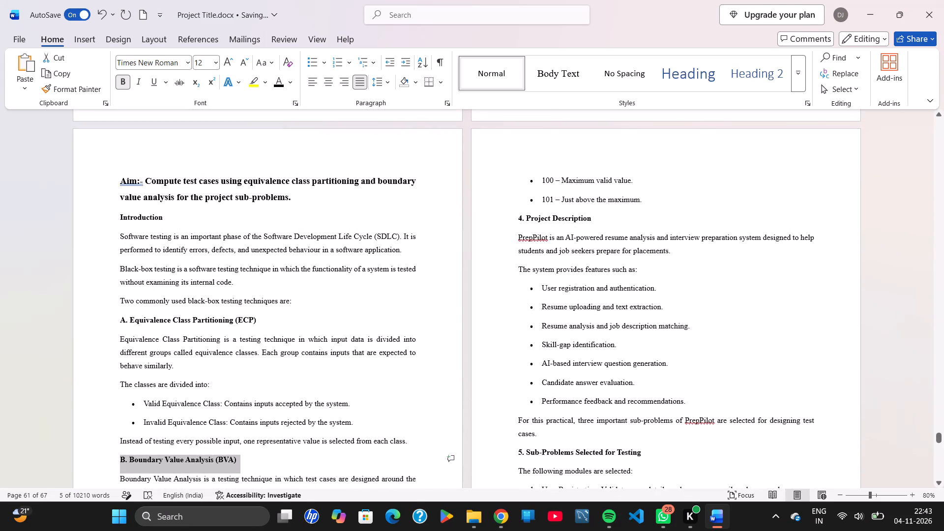
left_click(526, 218)
key("BackSpace")
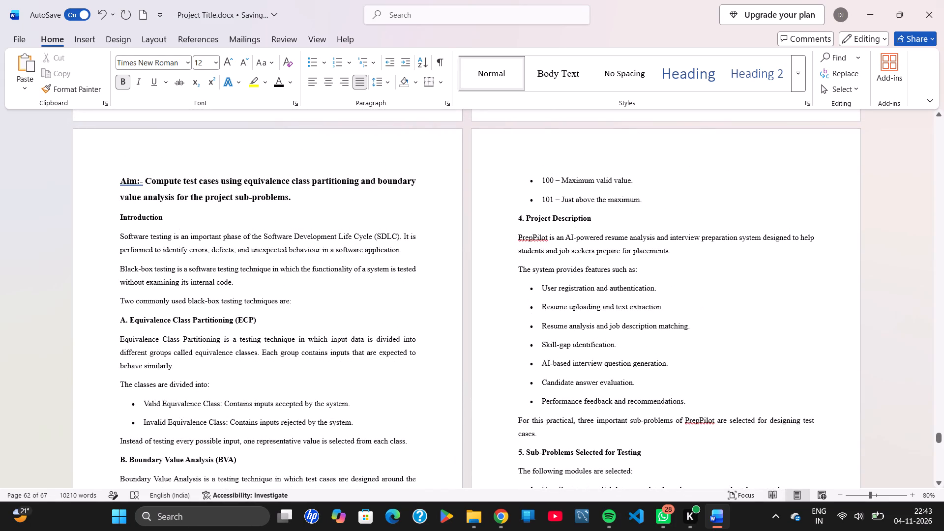
key("BackSpace")
key("BackSpace")
scroll(526, 218, "down", 1)
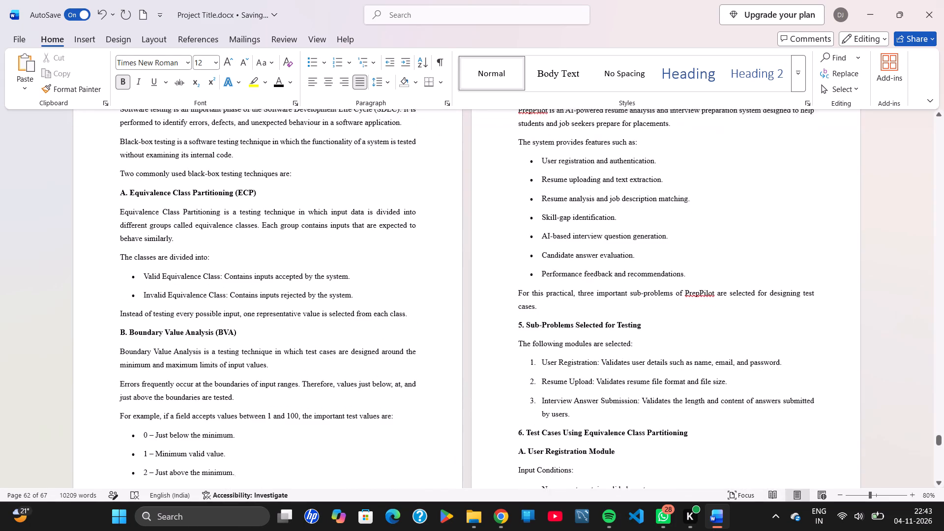
left_click_drag(525, 317, 515, 317)
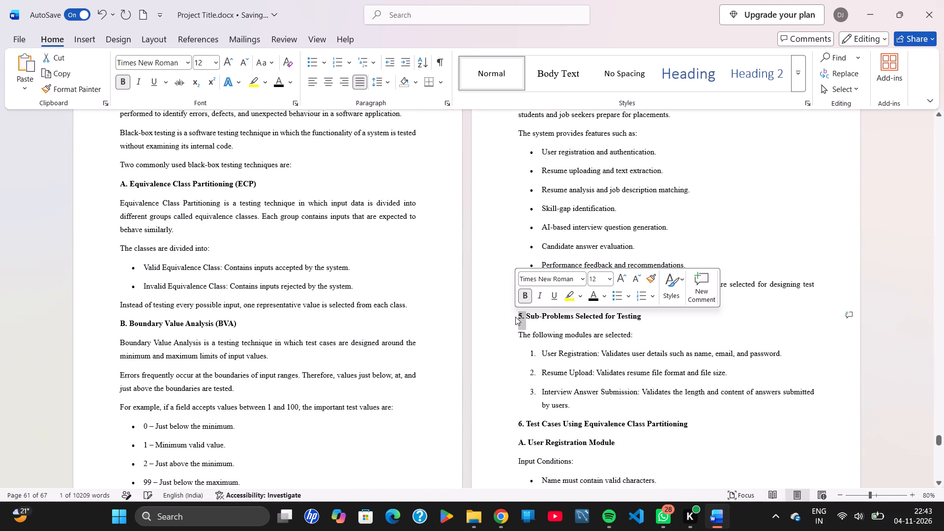
key("BackSpace")
scroll(515, 317, "down", 1)
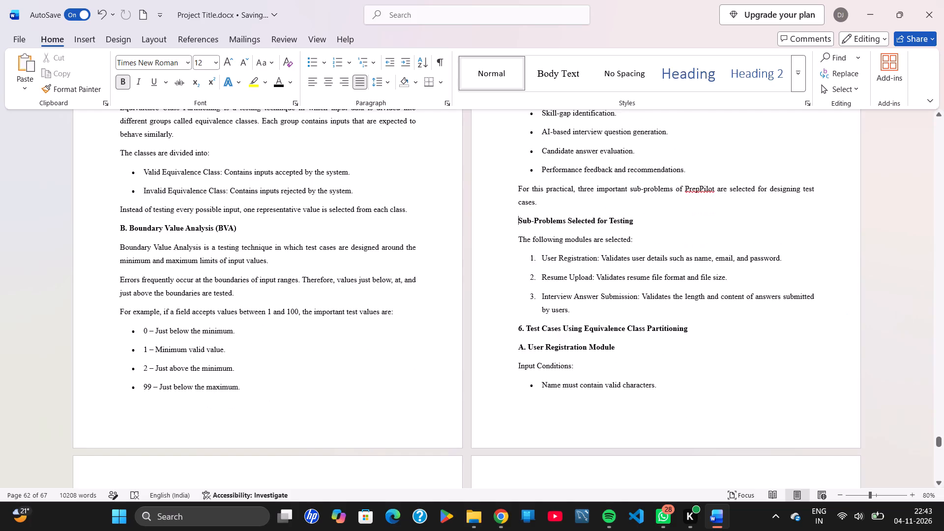
left_click(524, 330)
key("BackSpace")
key("BackSpace")
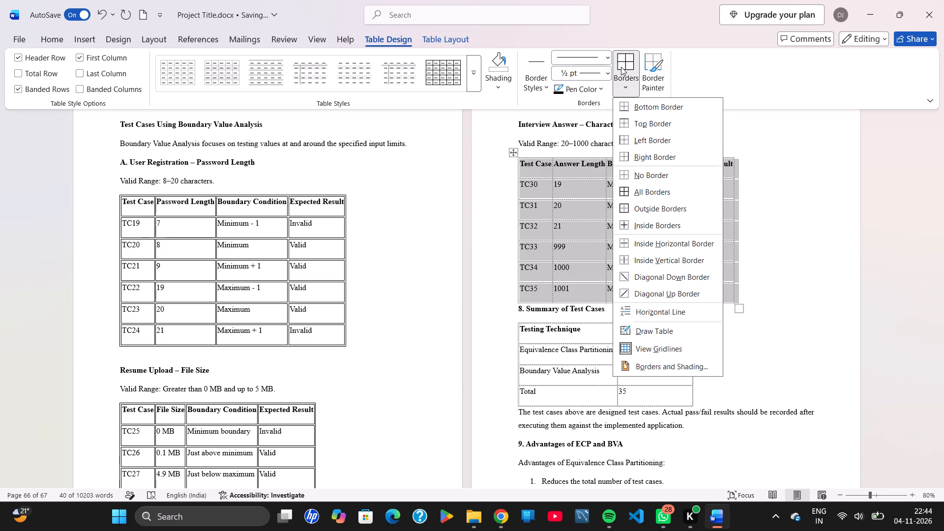
Apply all borders to the selected "Interview Answer – Character Length" test-case table.
left_click(621, 67)
Remove the number "8." from the Summary of Test Cases heading and add a blank line above it.
left_click(527, 317)
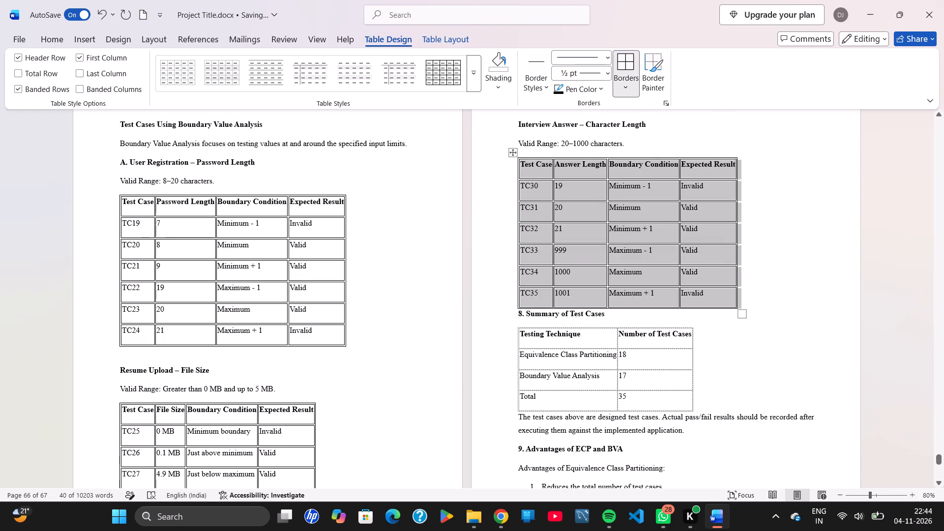
key("BackSpace")
key("BackSpace")
key("BackSpace")
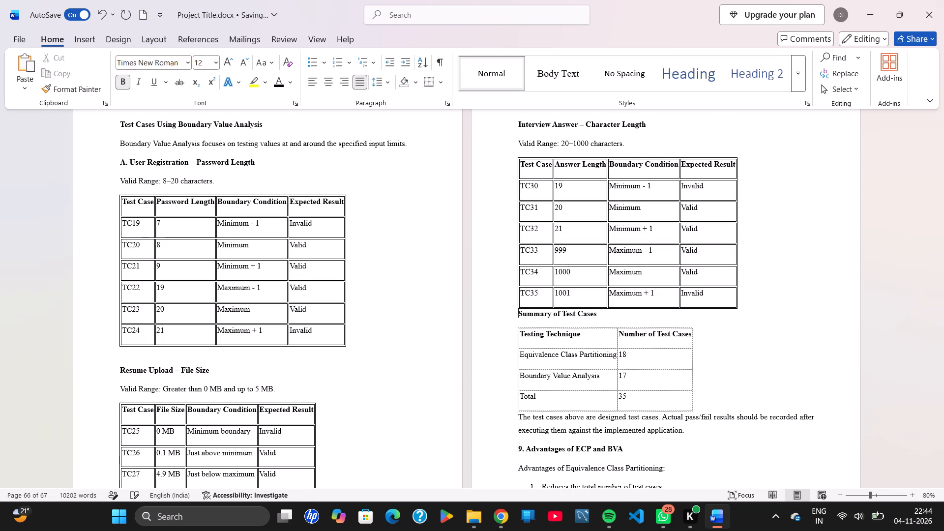
key("Return")
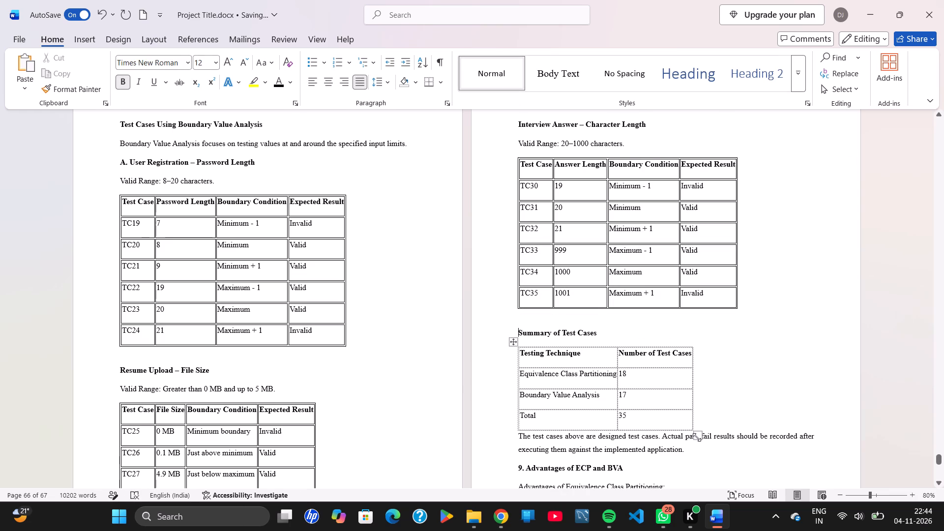
Apply all borders to the whole Summary of Test Cases table.
left_click(697, 437)
left_click(390, 38)
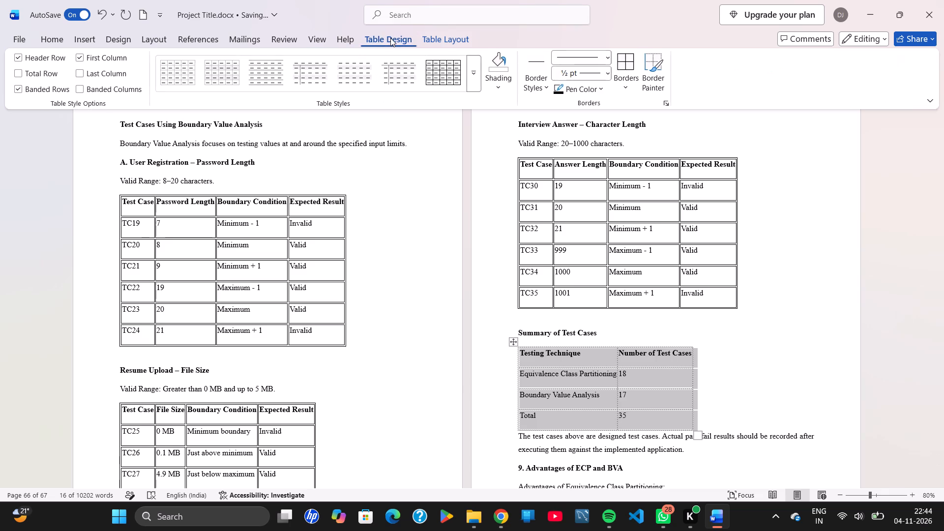
left_click(624, 60)
Remove the number "9." from the "Advantages of ECP and BVA" heading.
scroll(591, 356, "down", 1)
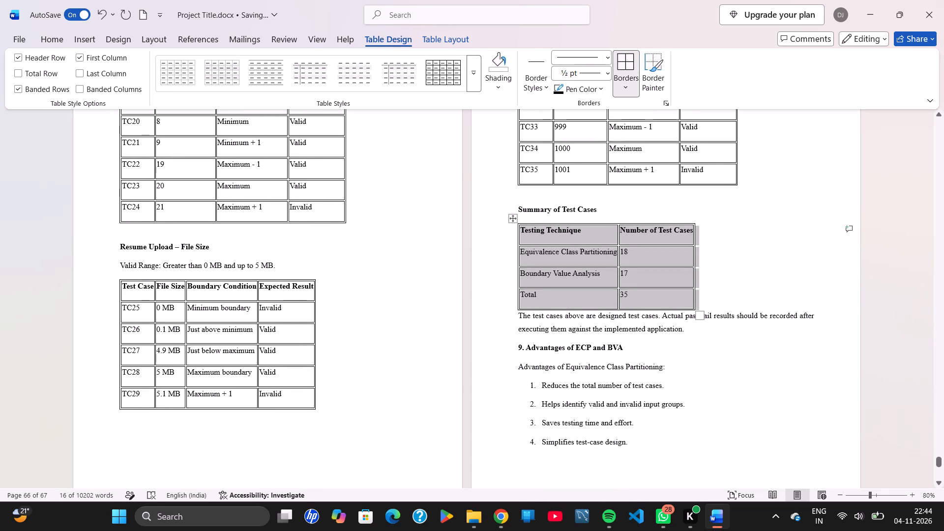
left_click(681, 349)
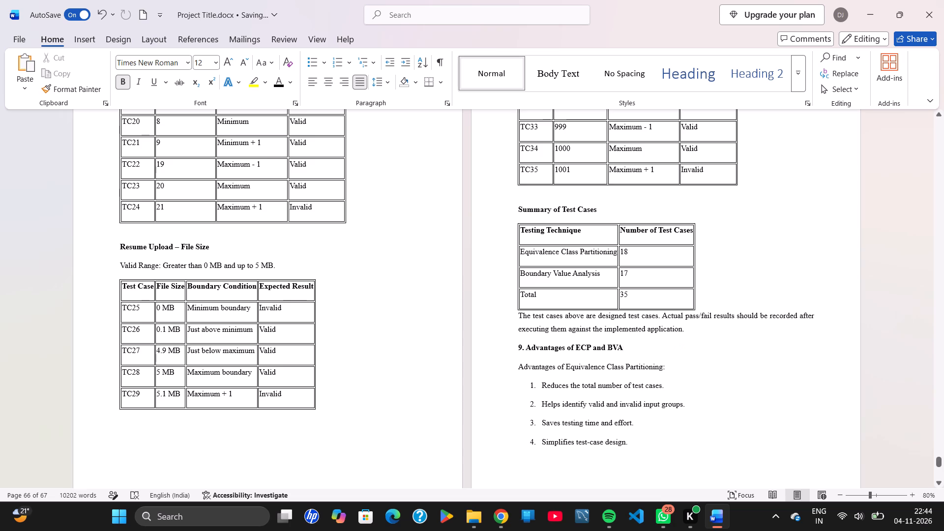
left_click(526, 347)
key("BackSpace")
key("BackSpace")
key("BackSpace")
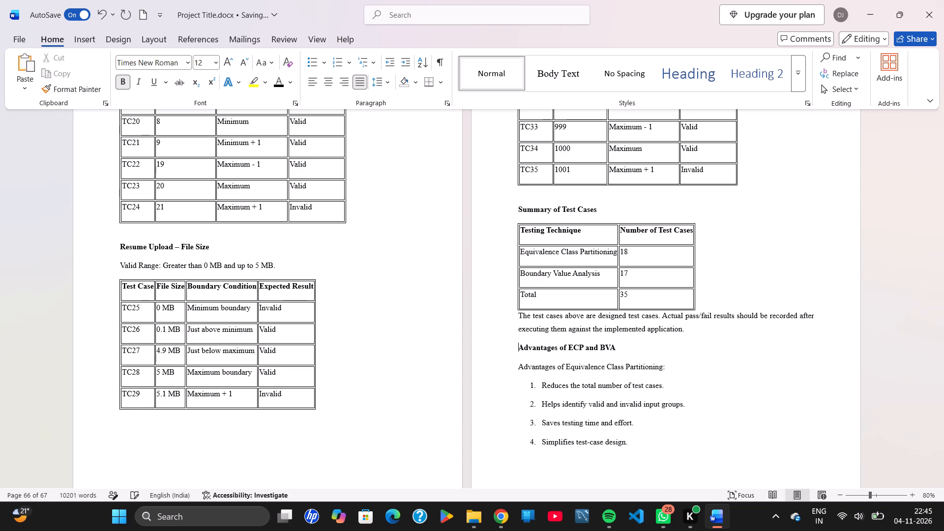
Remove the number "10." from the "Importance in PrepPilot" heading.
scroll(526, 347, "down", 3)
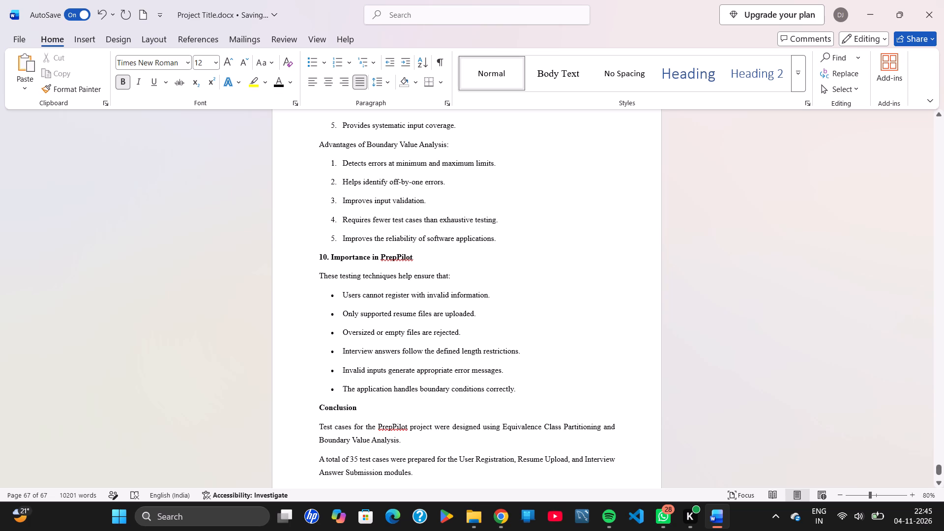
left_click(329, 259)
key("Delete")
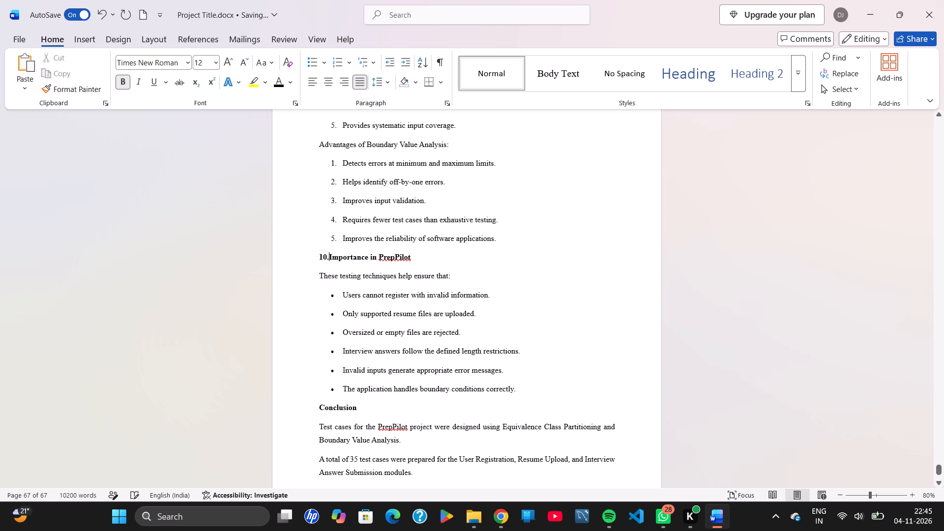
key("BackSpace")
key("BackSpace")
key("BackSpace")
Delete the fifth ECP advantage, "Provides systematic input coverage.", keeping "Advantages of Boundary Value Analysis:" as an unnumbered, unindented line of its own.
scroll(329, 259, "down", 1)
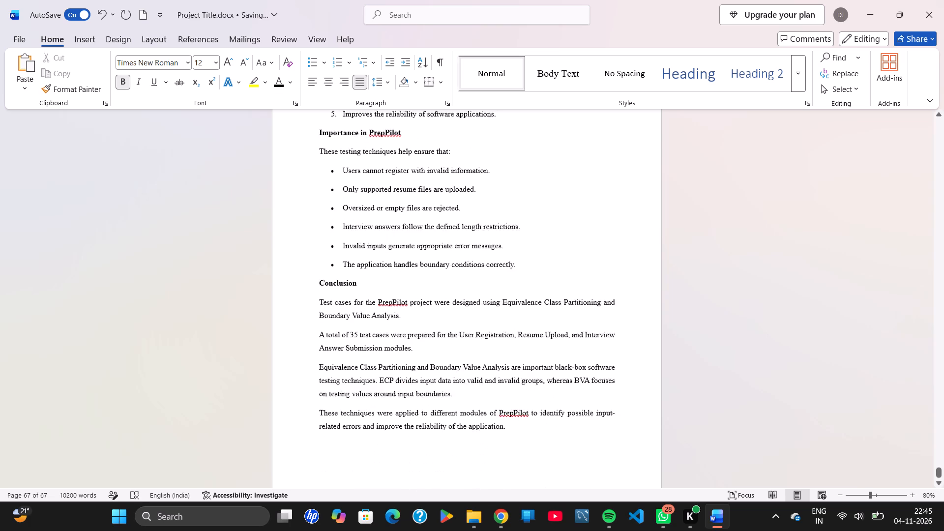
scroll(329, 259, "down", 1)
scroll(355, 311, "up", 1)
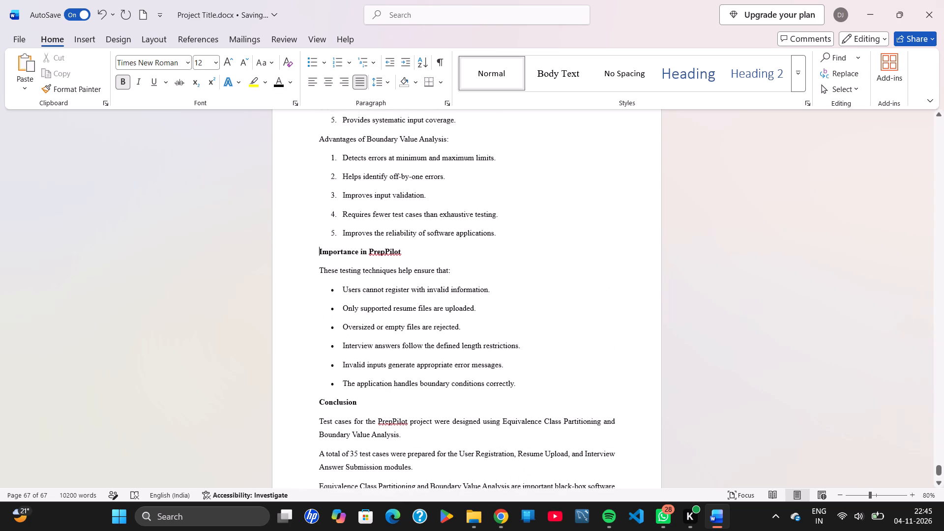
scroll(355, 311, "up", 2)
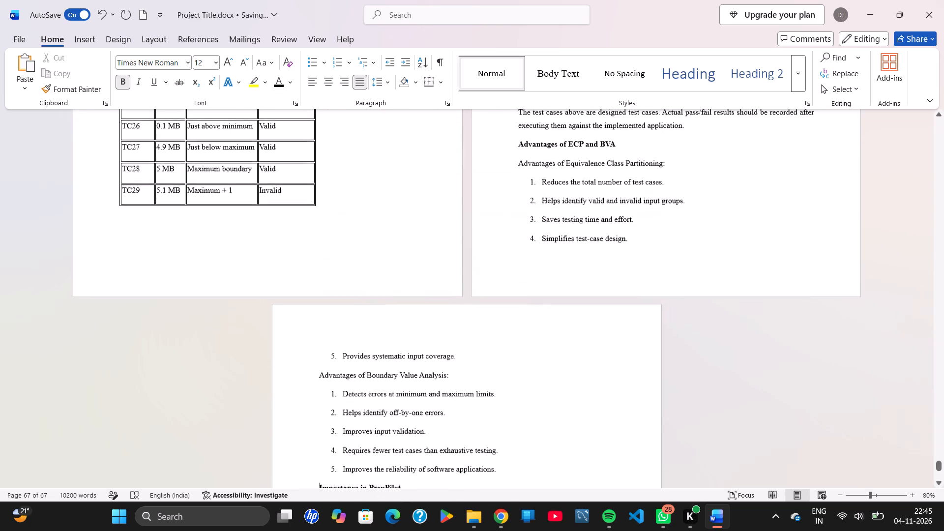
left_click_drag(464, 360, 337, 361)
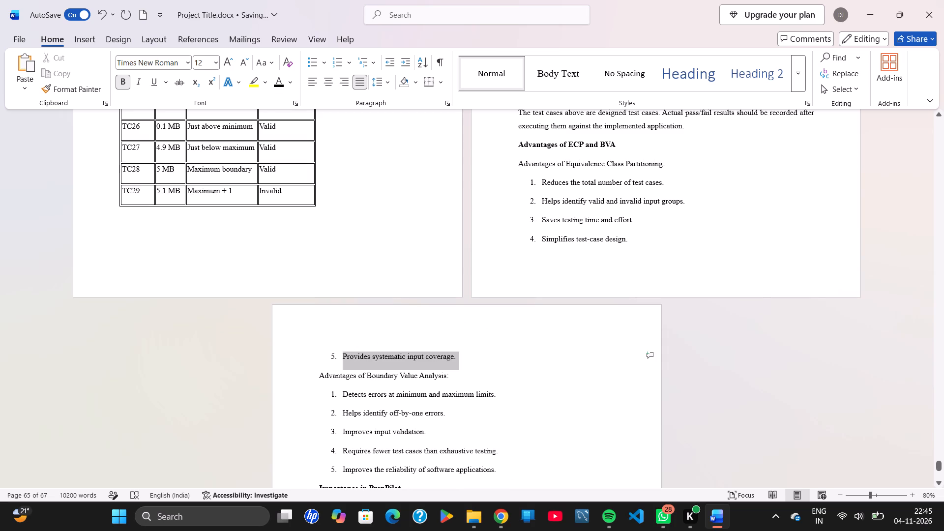
left_click_drag(337, 361, 329, 360)
key("BackSpace")
key("BackSpace")
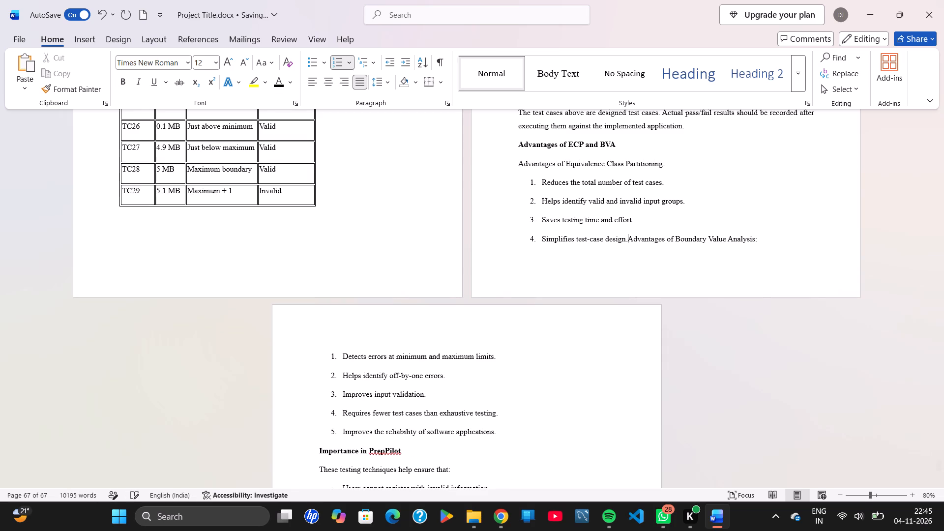
key("Return")
key("BackSpace")
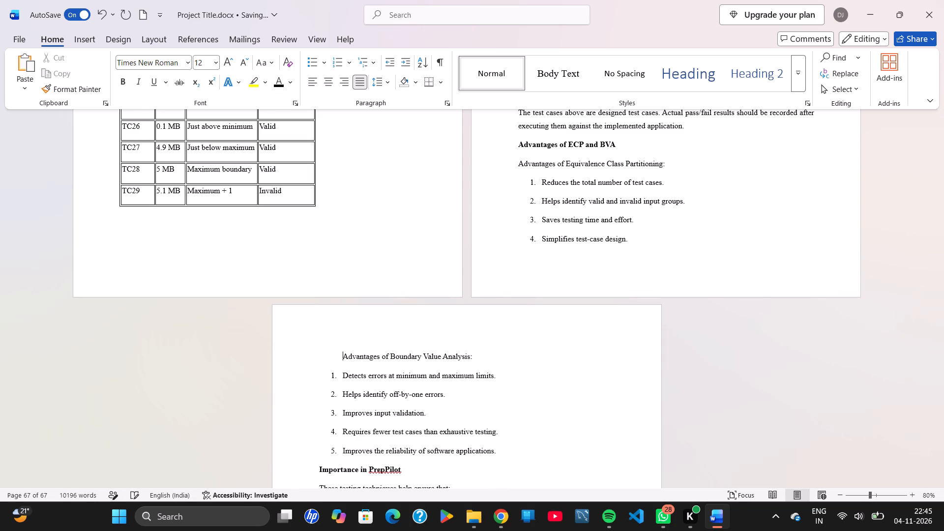
key("BackSpace")
key("BackSpace")
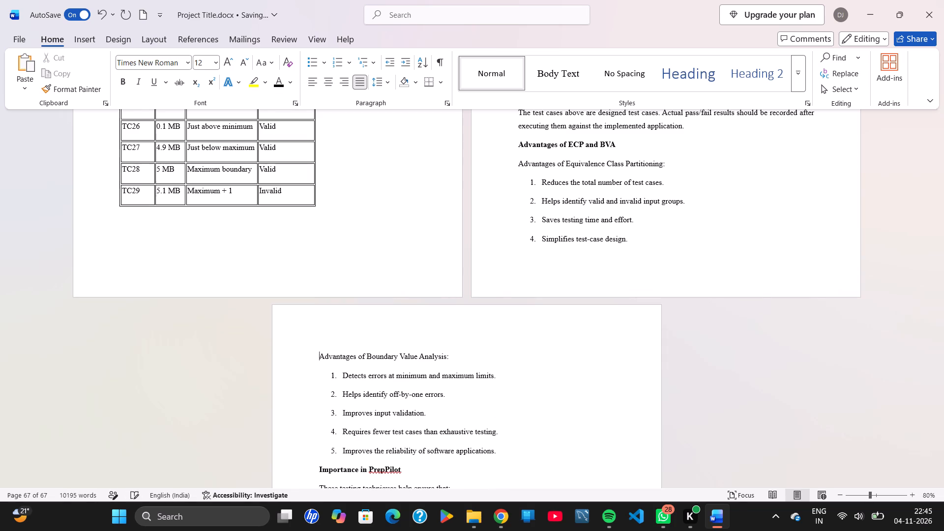
Make the line "Advantages of Boundary Value Analysis:" bold.
key("ctrl+shift+Right")
key("ctrl+shift+Right")
key("ctrl+shift+Right")
key("ctrl+shift+Right")
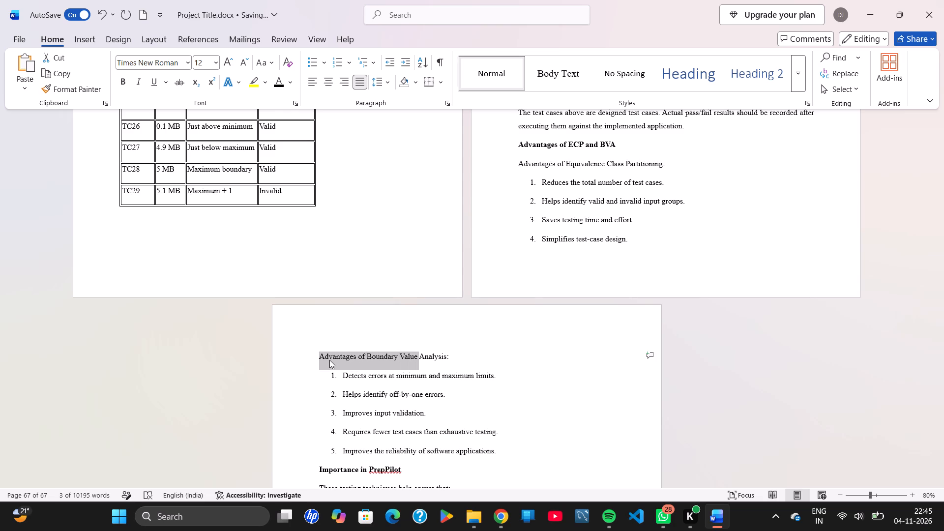
key("ctrl+shift+Right")
key("ctrl+shift+Right")
key("ctrl+b")
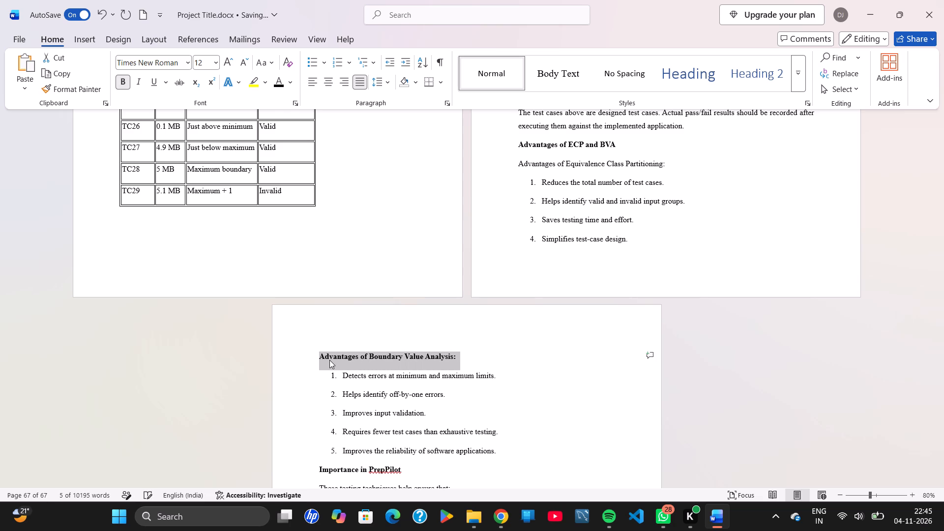
left_click(786, 400)
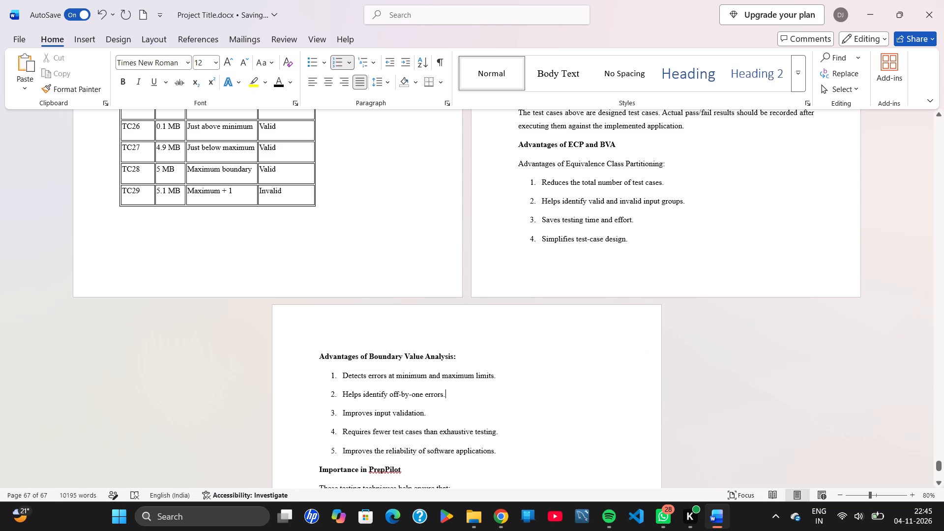
Add blank lines after the Conclusion's last paragraph to reach a new page, and enter "Aim:-" at its top.
scroll(619, 381, "down", 3)
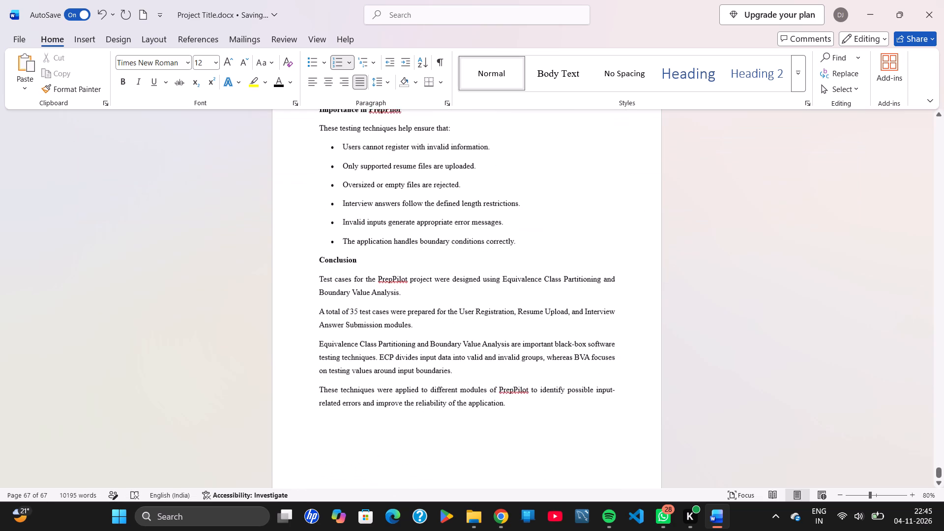
scroll(619, 381, "down", 2)
left_click(536, 389)
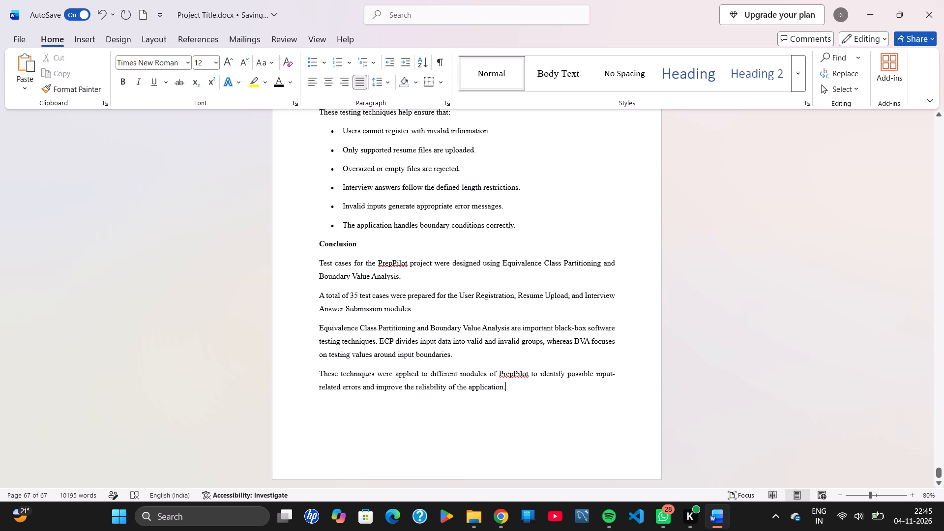
key("Return")
key("Return")
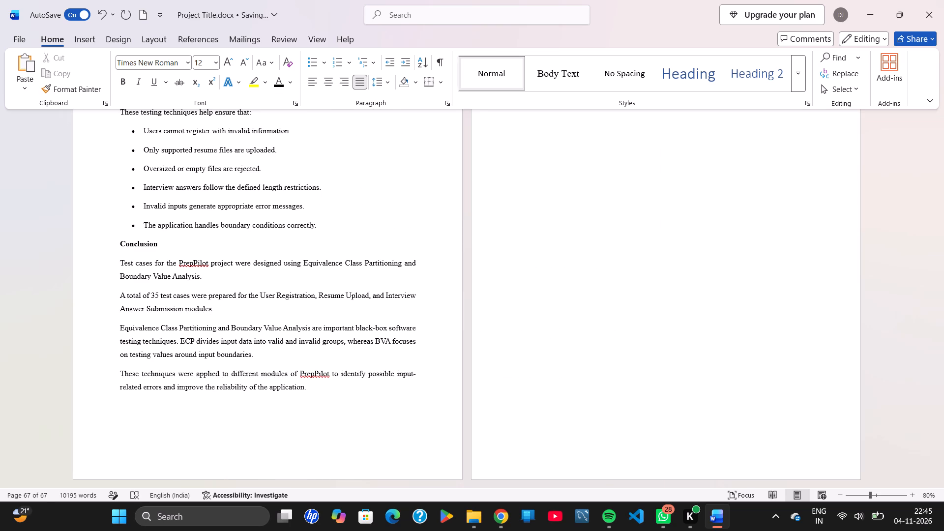
scroll(513, 250, "up", 2)
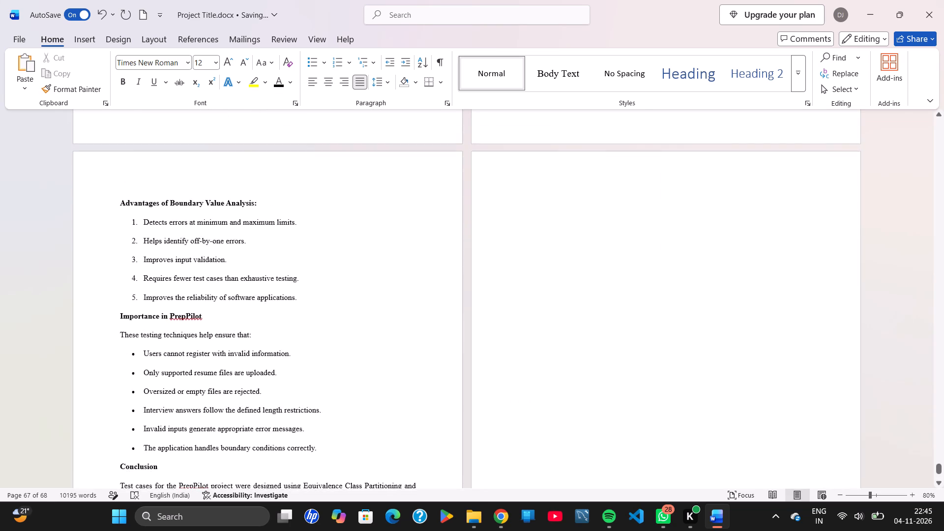
scroll(513, 250, "up", 1)
left_click(498, 245)
left_click(517, 270)
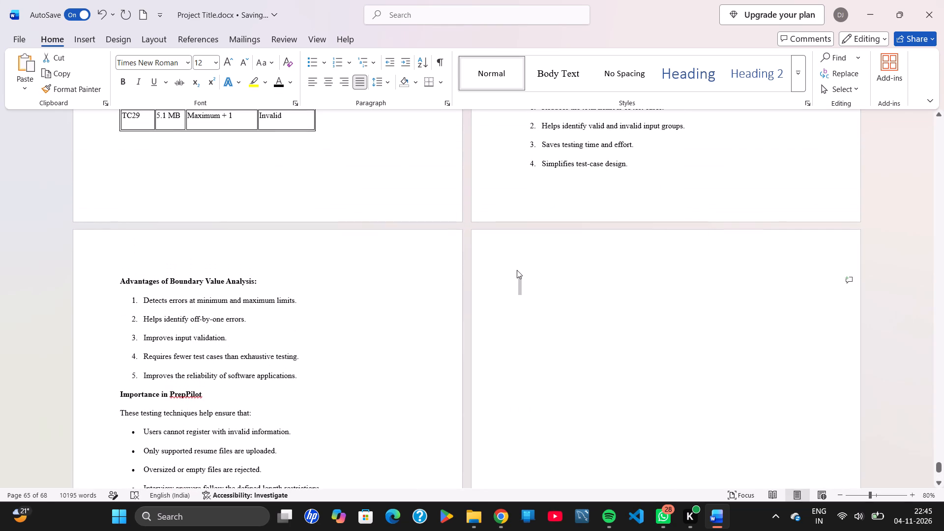
key("BackSpace")
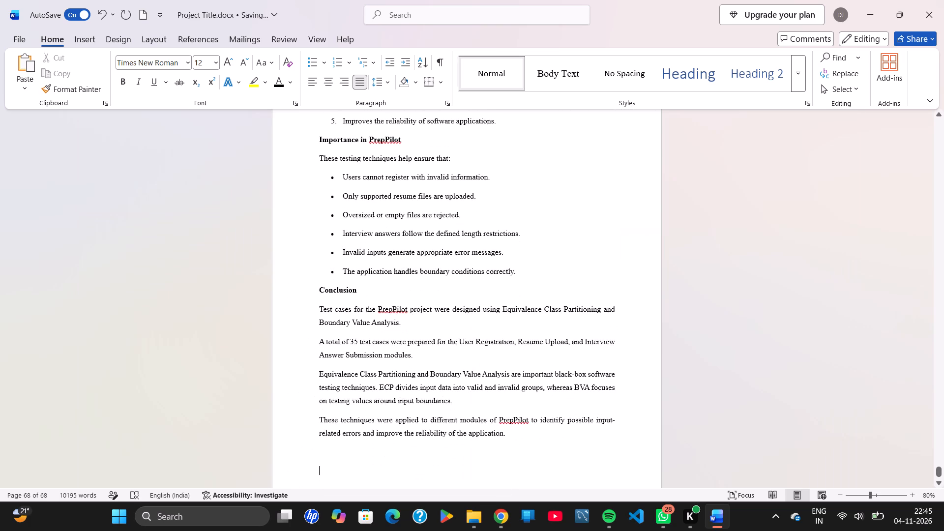
key("Return")
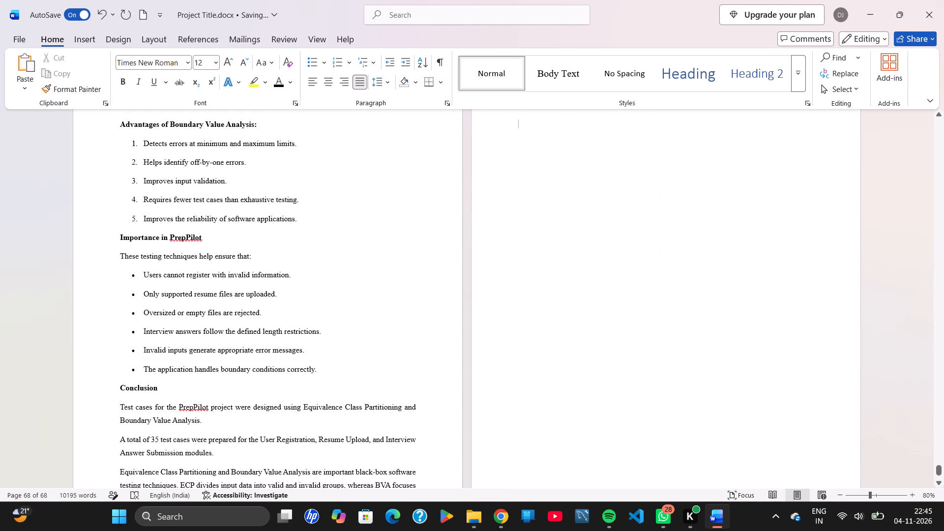
type("aim:-")
key("space")
Switch to Chrome and copy the text of practical 13 on Selenium/Appium/Postman testing tools from the ANNEXURE-IIIa syllabus document.
key("alt+Tab")
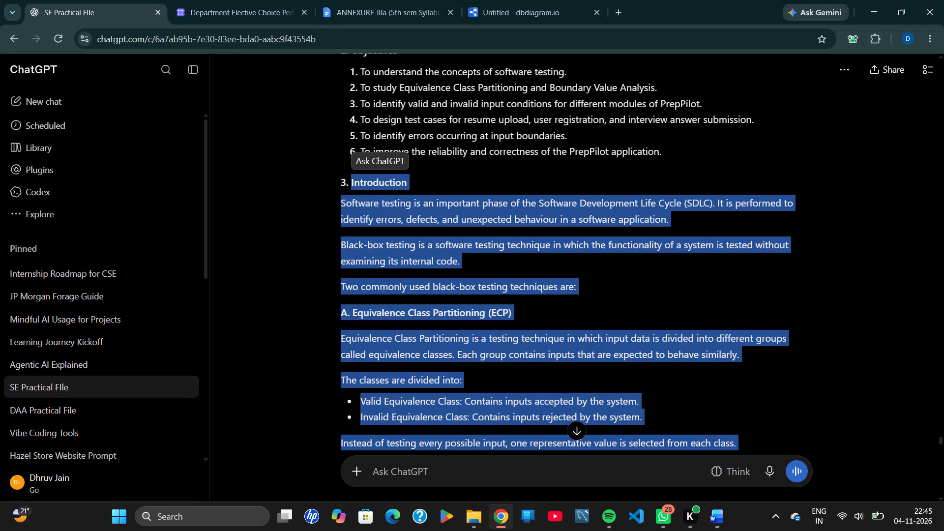
left_click(411, 0)
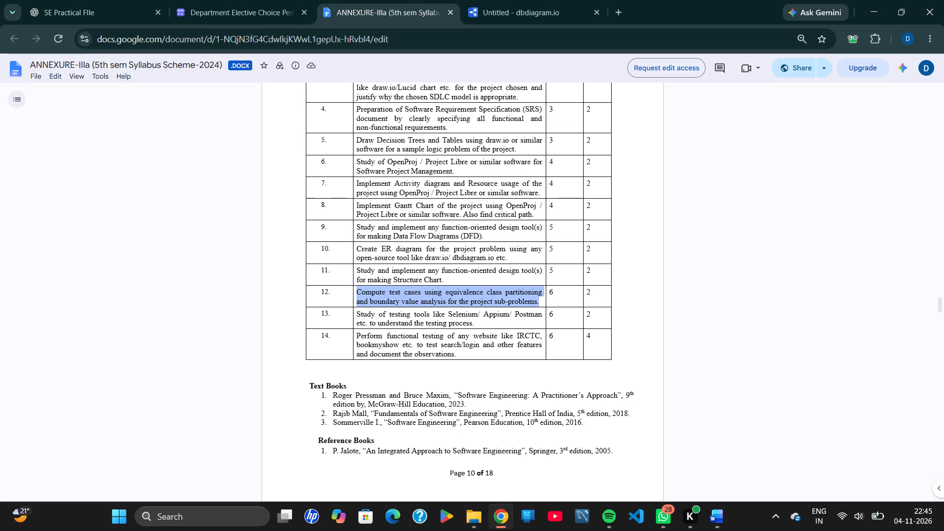
left_click_drag(472, 324, 356, 314)
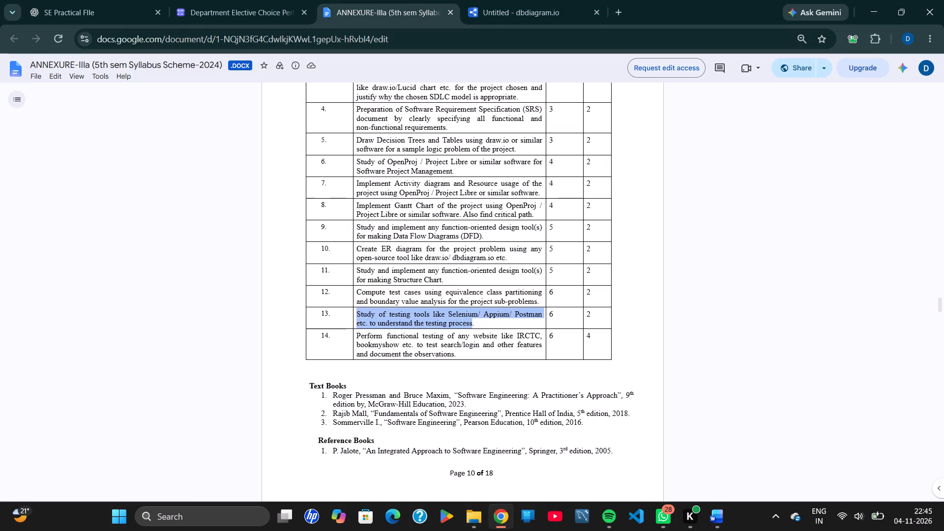
left_click_drag(356, 314, 356, 314)
key("ctrl+c")
left_click_drag(94, 0, 432, 362)
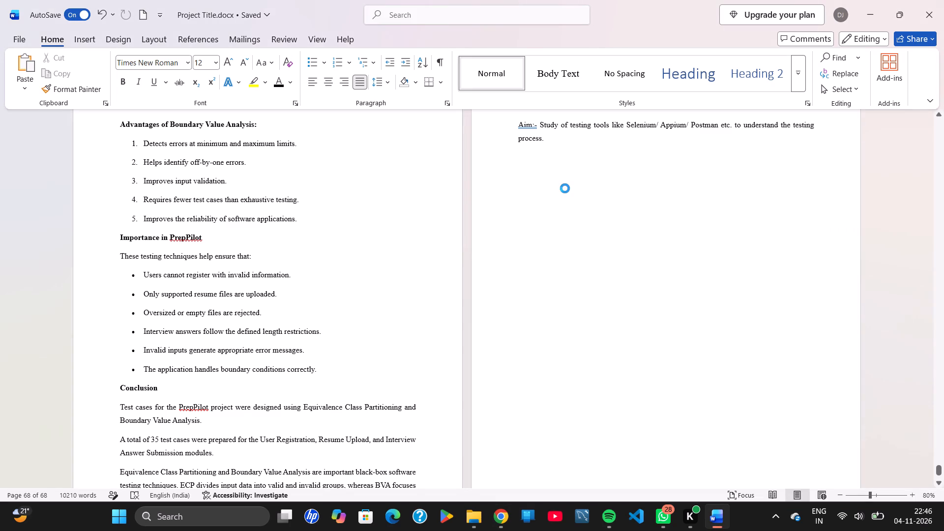
Format the testing-tools practical's Aim statement as bold 14 pt and underline the word "Aim".
scroll(565, 188, "up", 10)
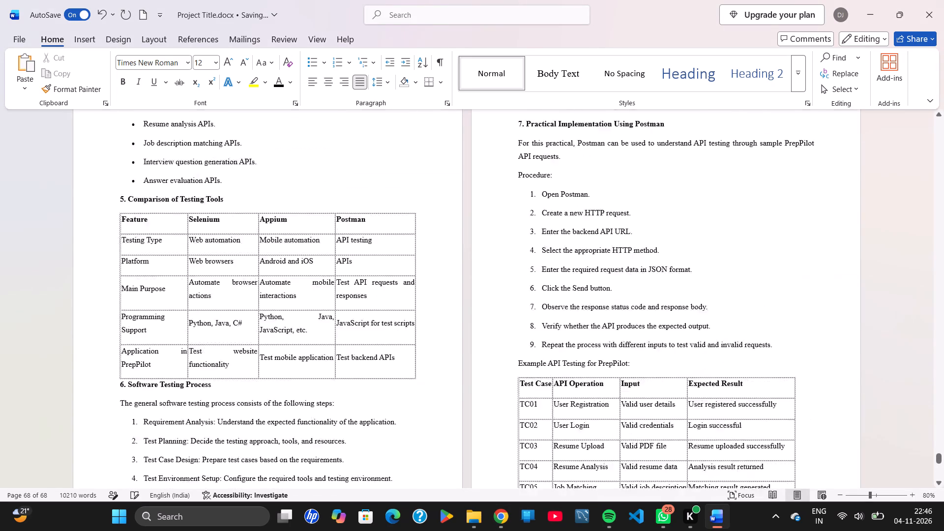
scroll(565, 188, "up", 4)
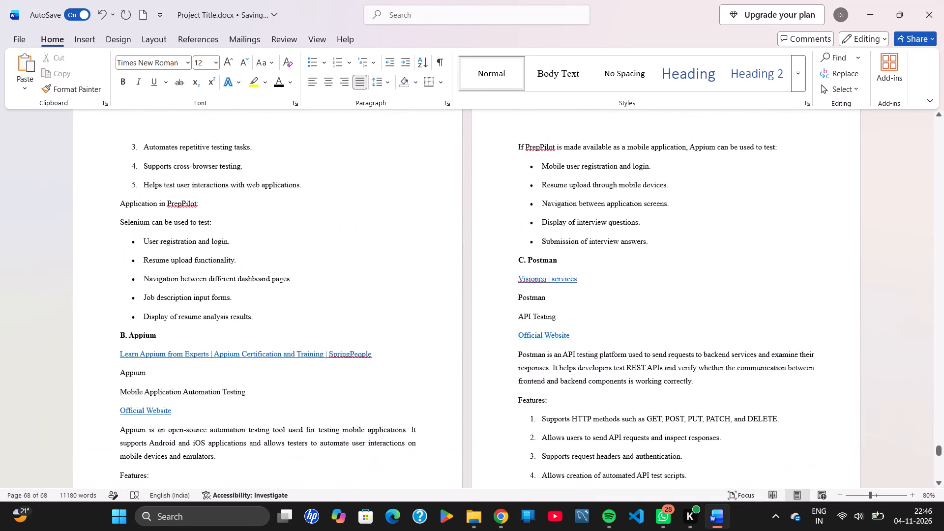
scroll(565, 188, "up", 5)
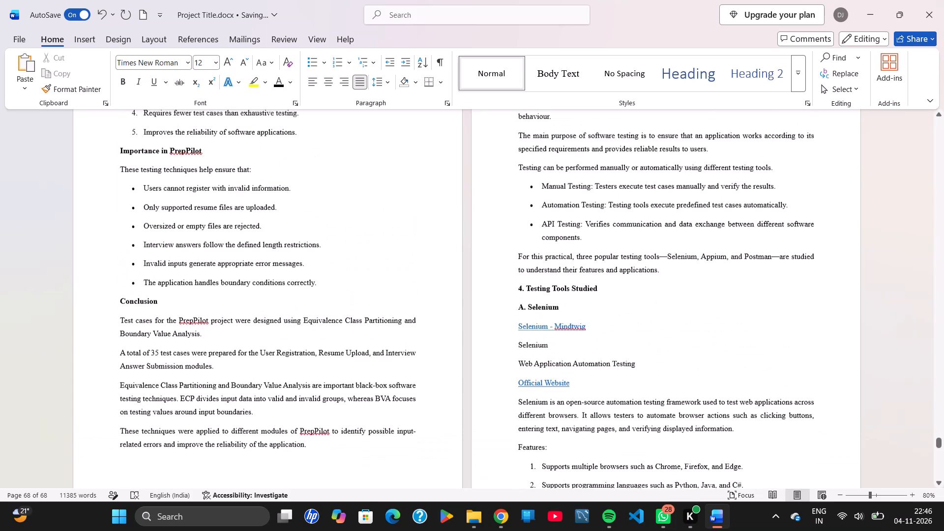
scroll(565, 188, "up", 1)
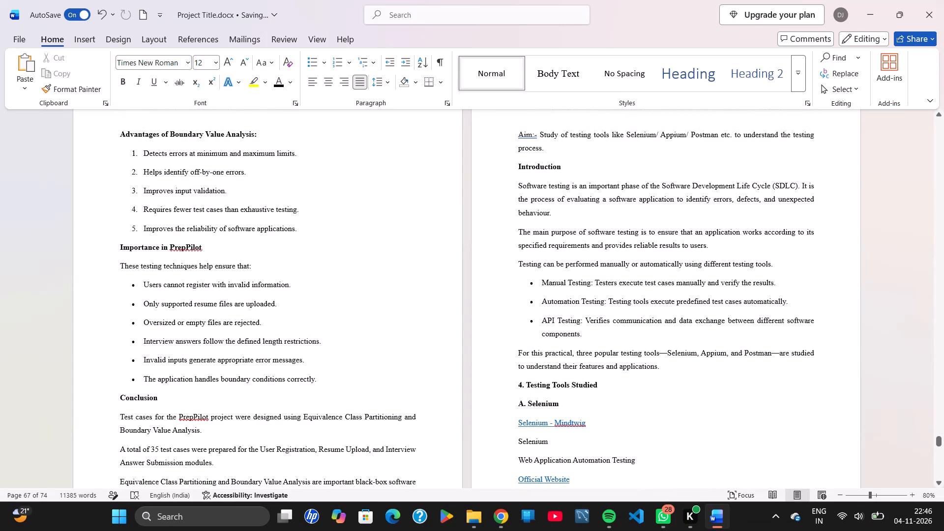
left_click_drag(549, 151, 515, 133)
key("ctrl+b")
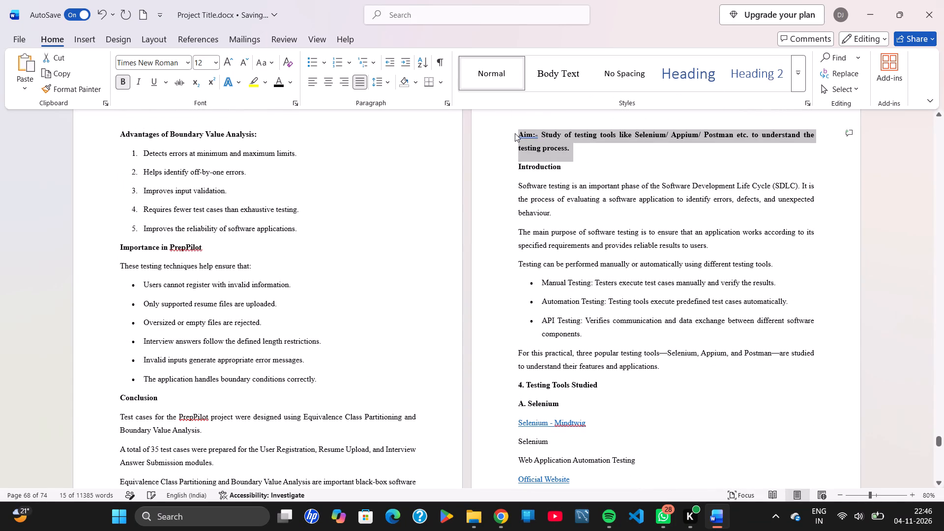
key("ctrl+bracketright")
key("ctrl+bracketright")
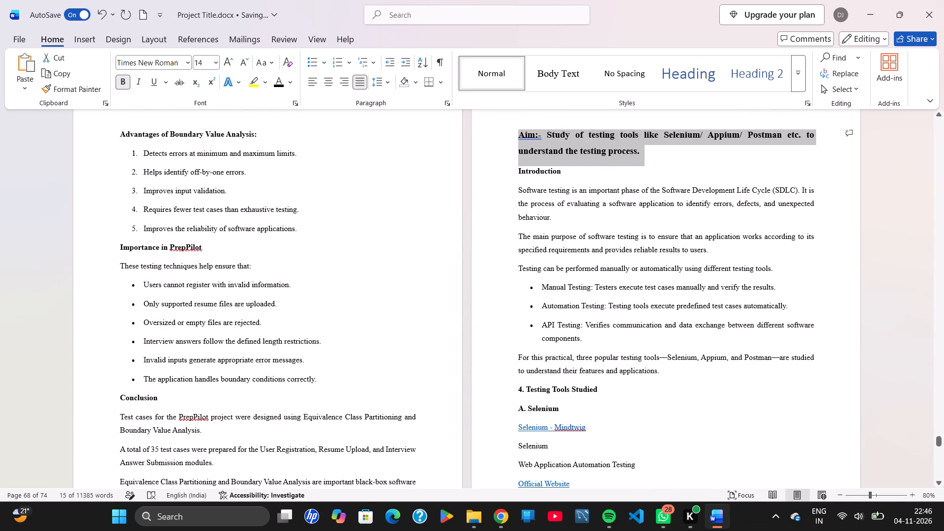
left_click(608, 169)
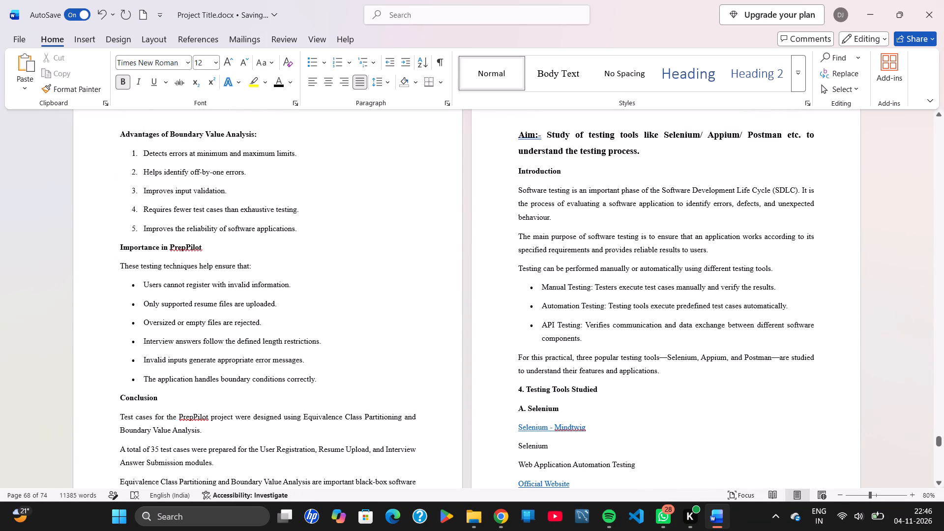
left_click_drag(534, 135, 514, 135)
key("ctrl+u")
Underline the word "Aim" in the equivalence class partitioning and boundary value analysis practical's heading.
scroll(639, 210, "up", 1)
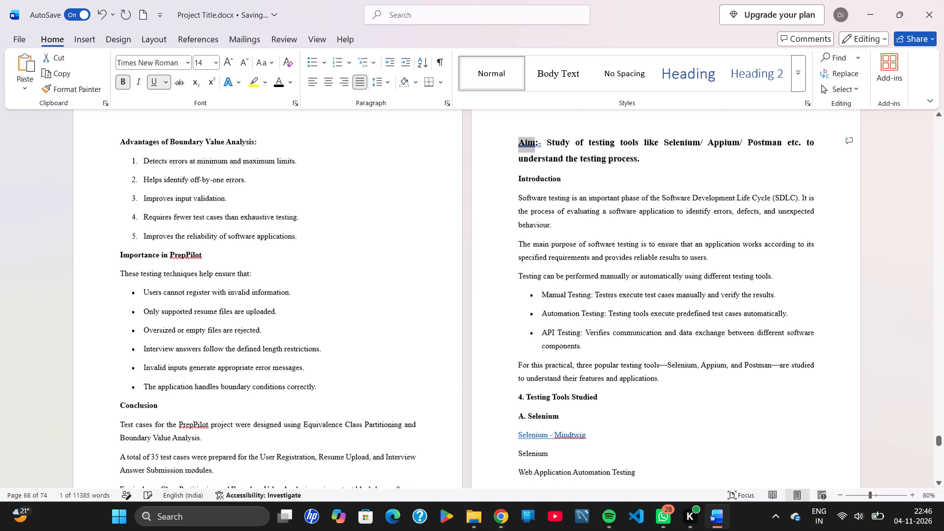
scroll(639, 210, "up", 6)
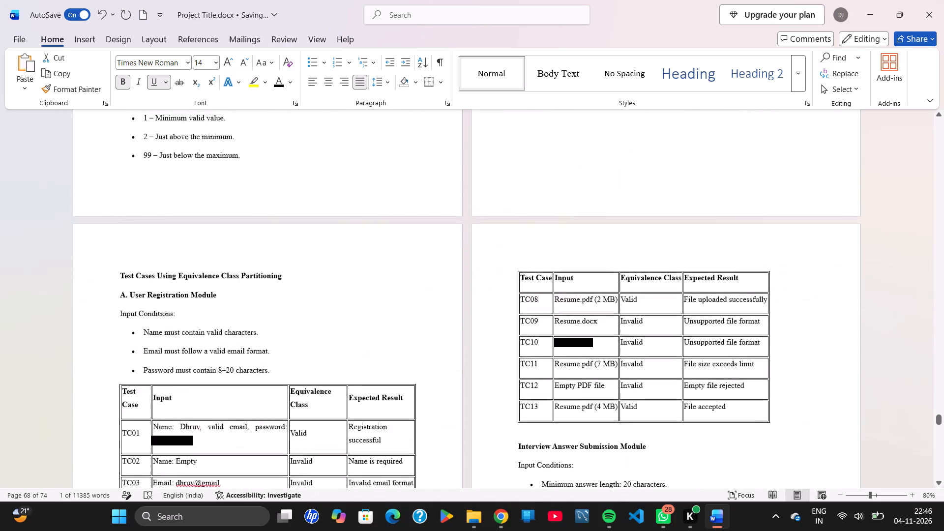
scroll(639, 210, "up", 3)
scroll(639, 210, "down", 5)
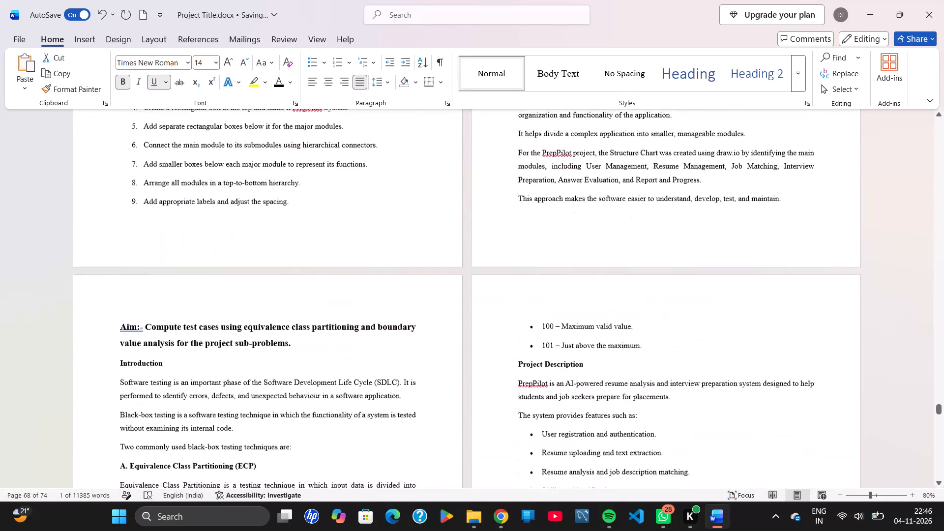
left_click_drag(135, 325, 119, 325)
key("ctrl+u")
Remove the number "4." from the "Testing Tools Studied" heading in the testing-tools practical.
scroll(686, 324, "up", 2)
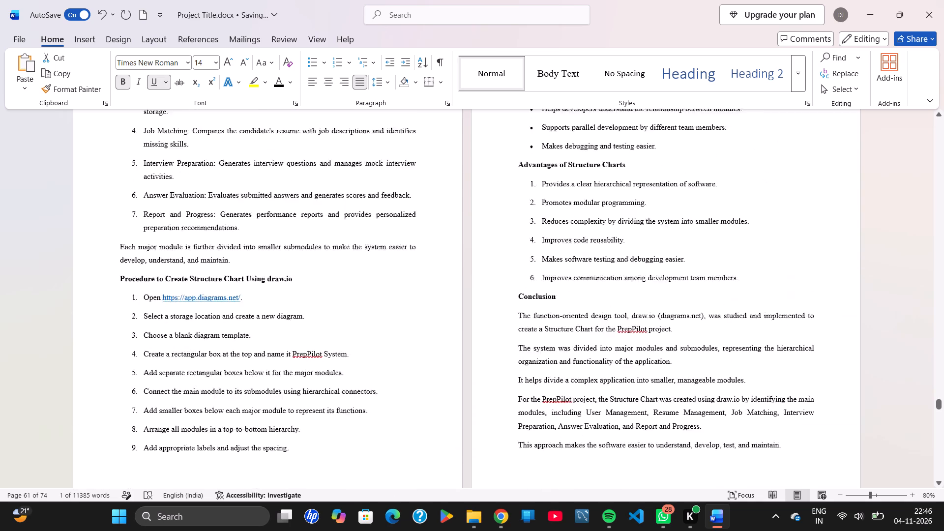
scroll(686, 324, "up", 4)
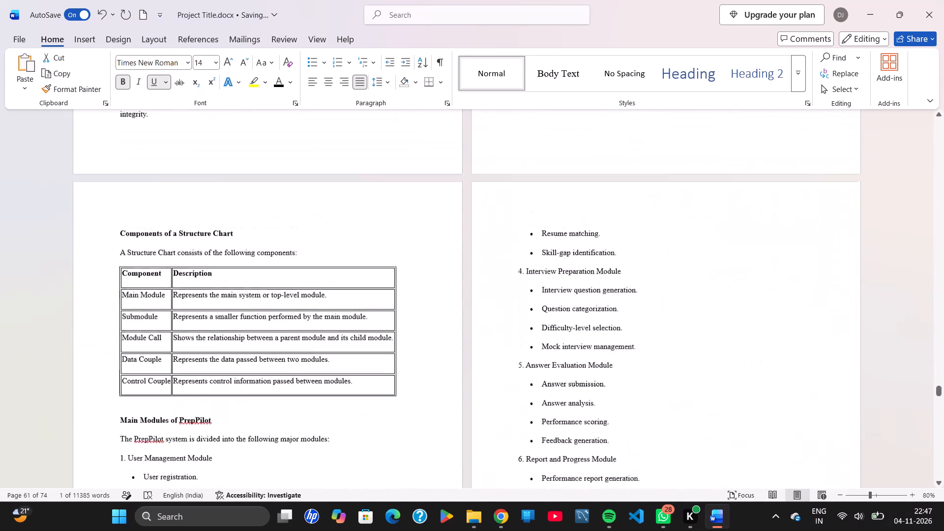
scroll(686, 324, "up", 4)
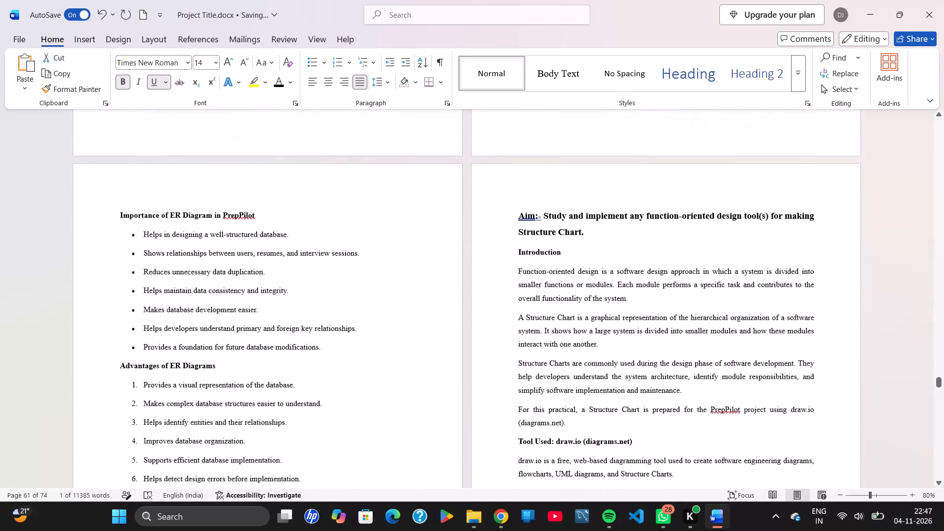
scroll(686, 324, "down", 16)
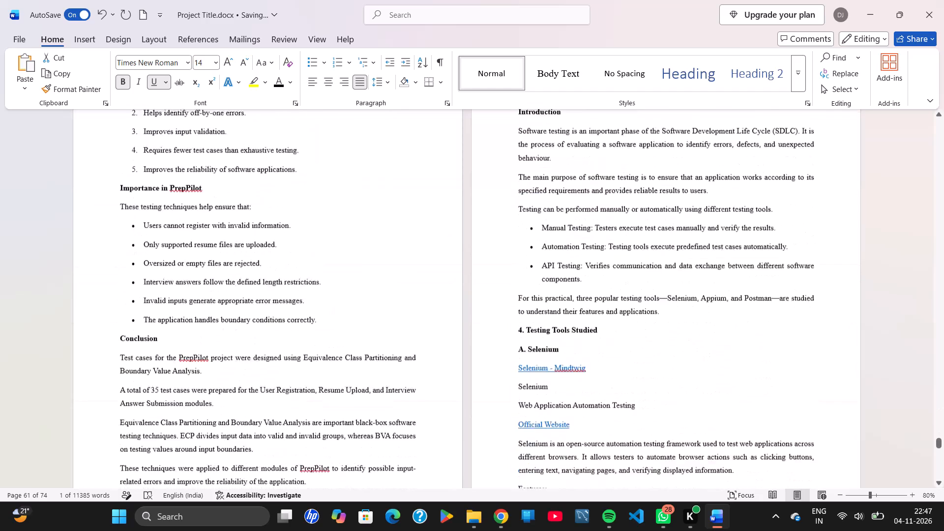
scroll(686, 324, "down", 3)
scroll(686, 324, "up", 4)
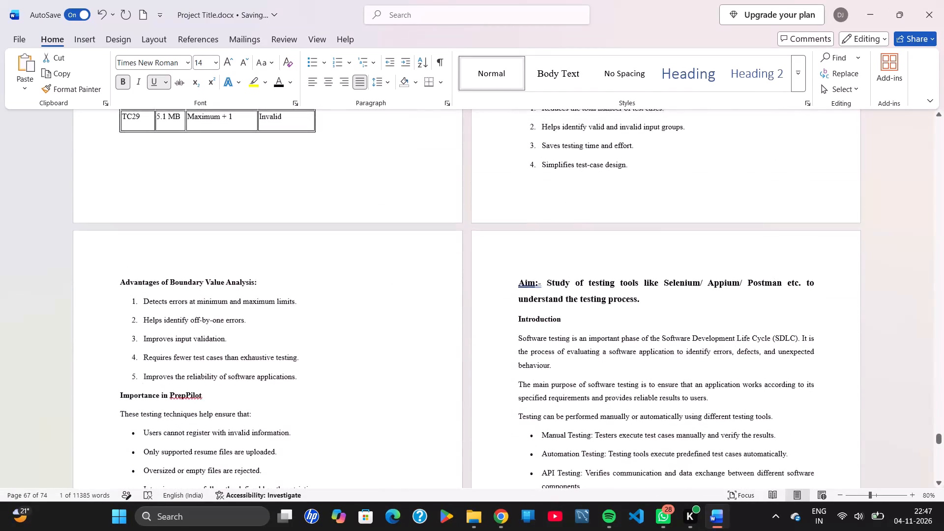
scroll(686, 324, "down", 1)
left_click(526, 289)
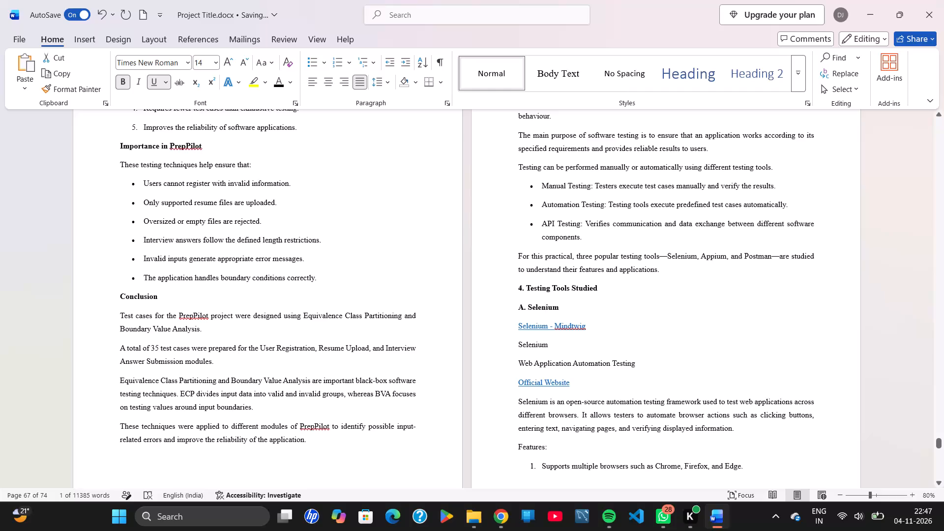
key("BackSpace")
key("BackSpace")
key("BackSpace")
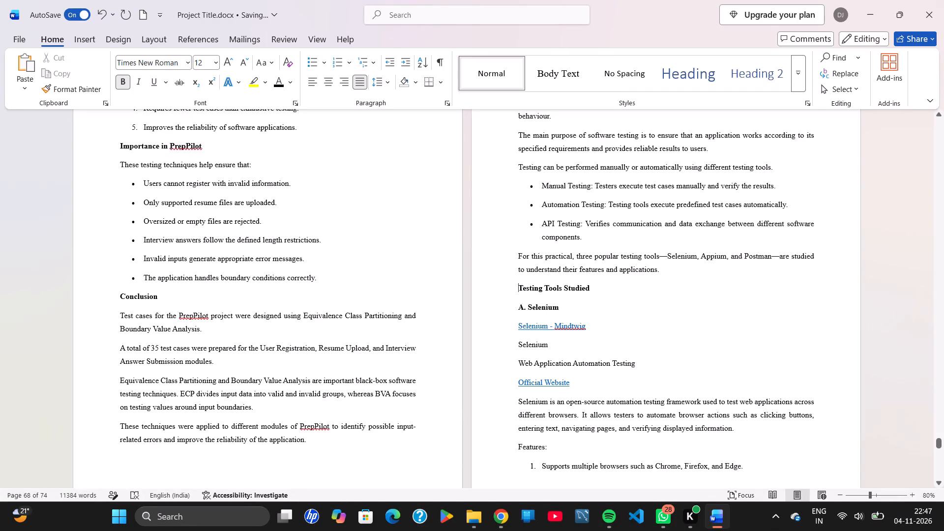
Delete the "Selenium - Mindtwig" and "Official Website" link lines from the Selenium section.
left_click_drag(586, 326, 499, 335)
key("BackSpace")
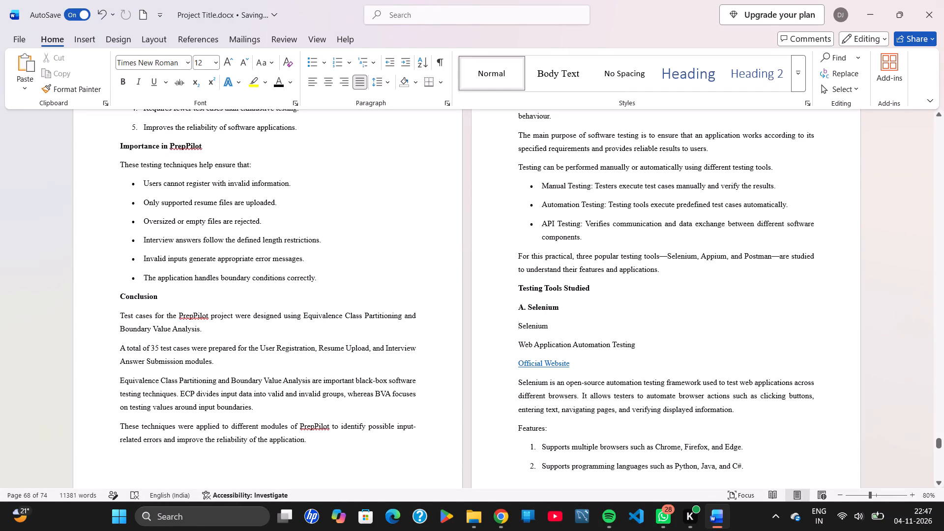
left_click_drag(574, 366, 525, 360)
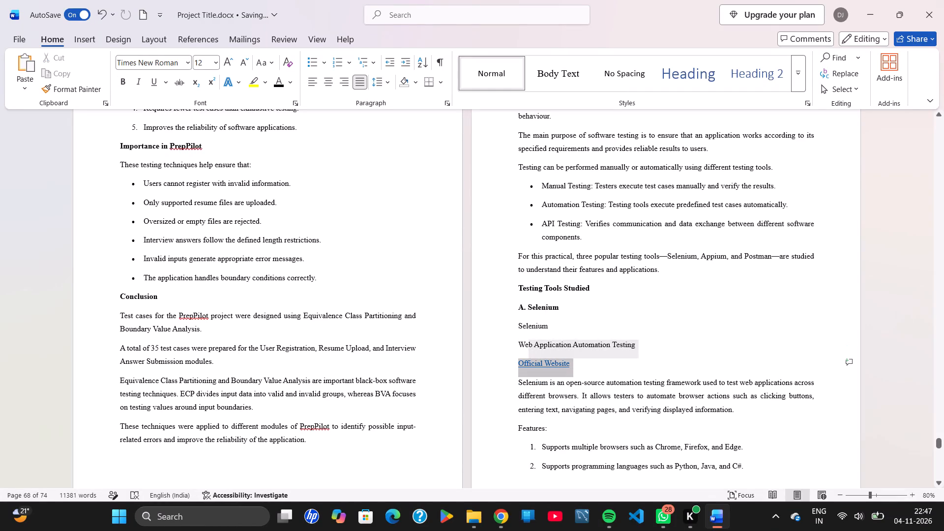
left_click_drag(525, 360, 512, 365)
key("BackSpace")
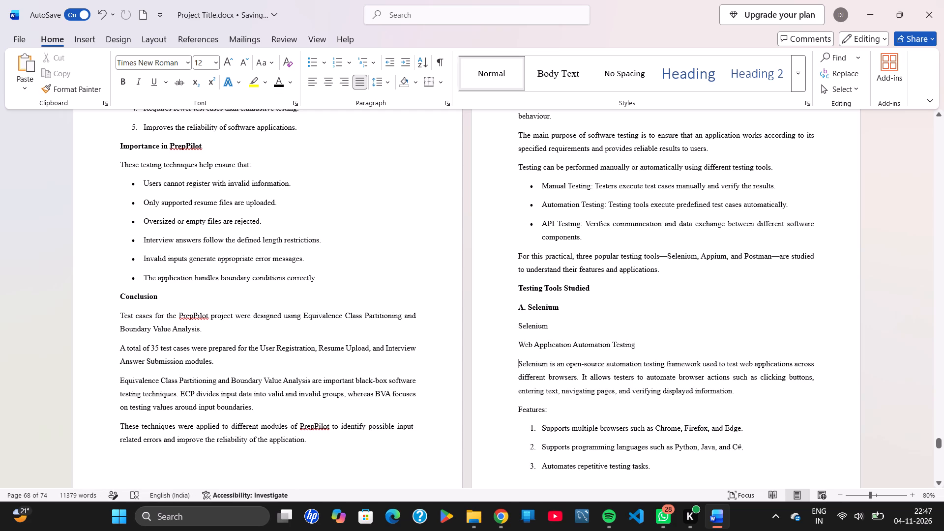
Delete the "Learn Appium from Experts" and "Official Website" link lines from the Appium section.
scroll(512, 365, "down", 1)
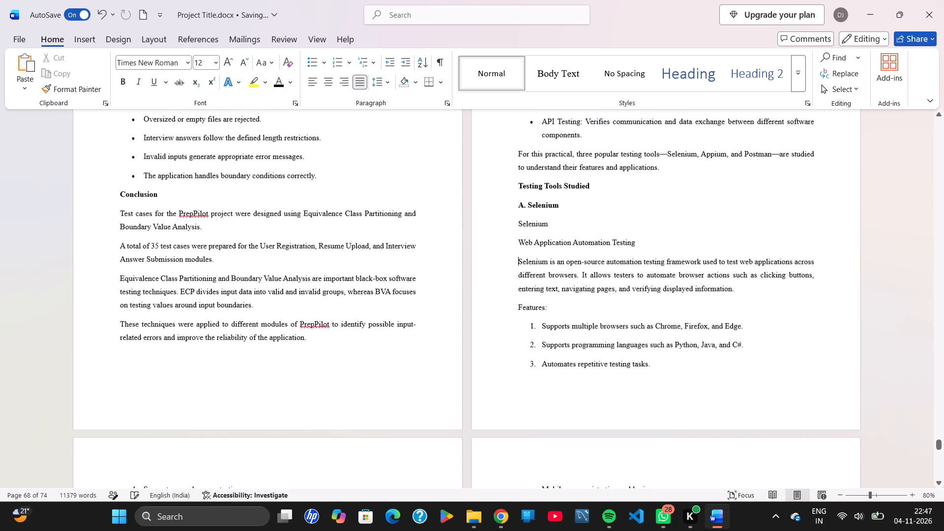
scroll(512, 365, "down", 2)
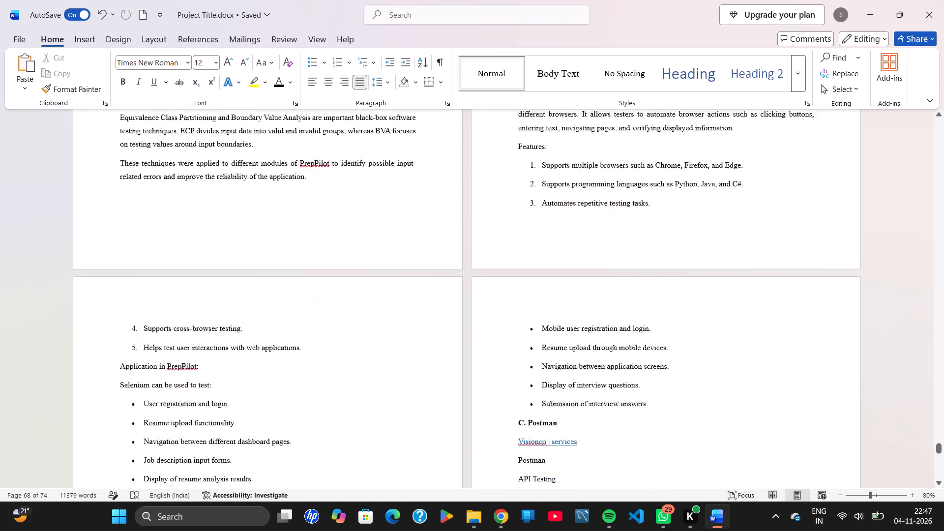
scroll(512, 365, "down", 1)
scroll(234, 366, "down", 1)
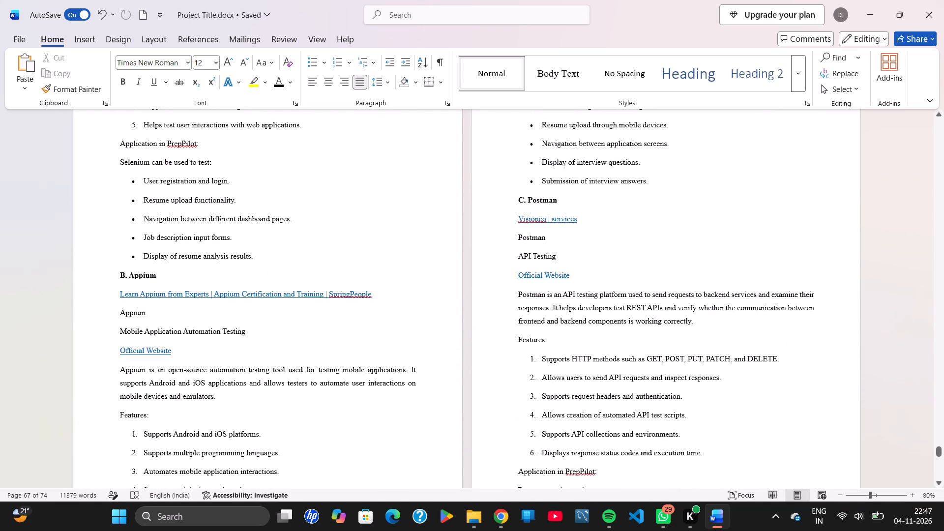
left_click_drag(381, 302, 204, 294)
left_click_drag(204, 294, 92, 296)
key("BackSpace")
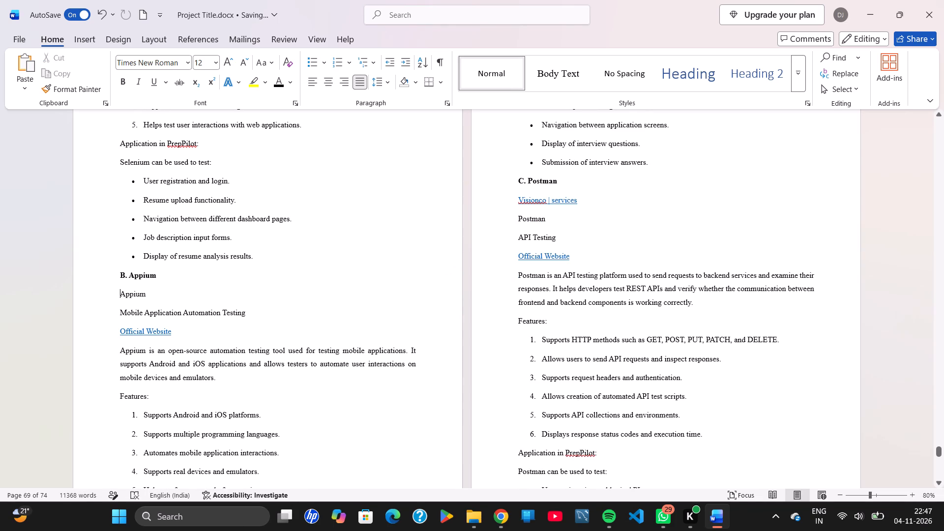
left_click_drag(178, 336, 87, 332)
key("backslash")
key("BackSpace")
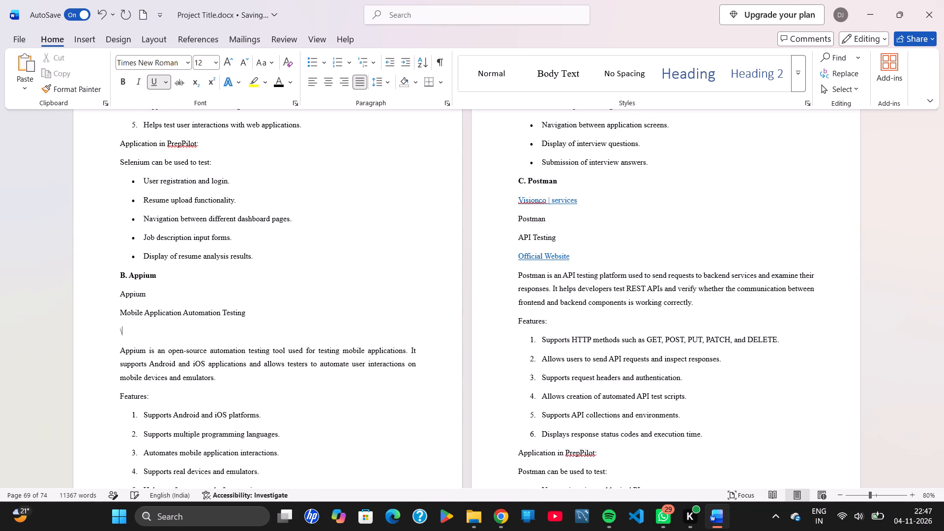
key("BackSpace")
key("BackSpace")
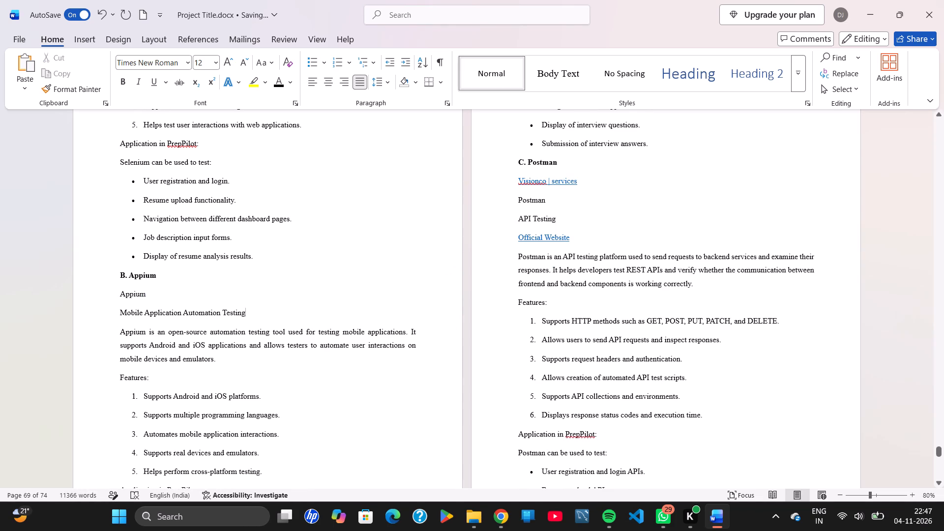
Merge the Appium name and its testing type into one line reading "Appium- Mobile Application Automation Testing".
left_click(120, 312)
key("BackSpace")
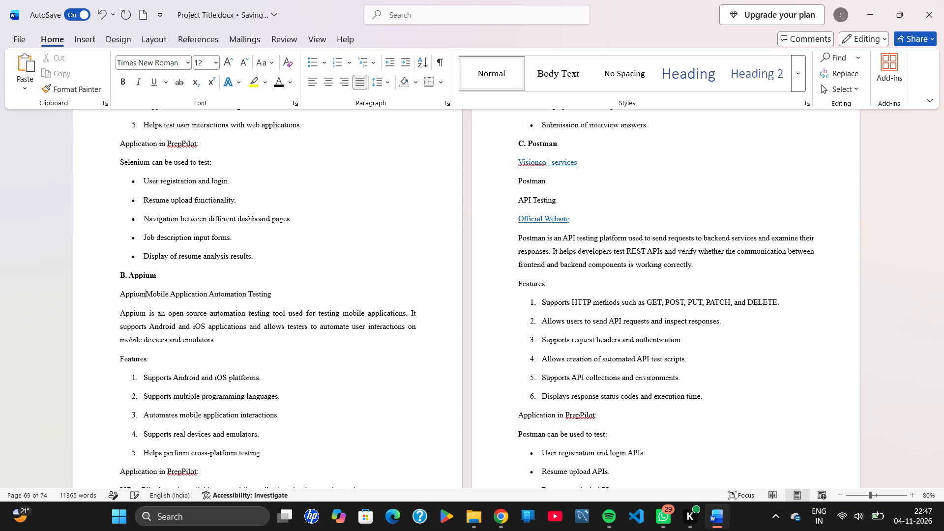
type("-")
key("space")
Merge the Selenium name and its testing type into one line reading "Selenium- Web Application Automation Testing".
scroll(284, 289, "up", 2)
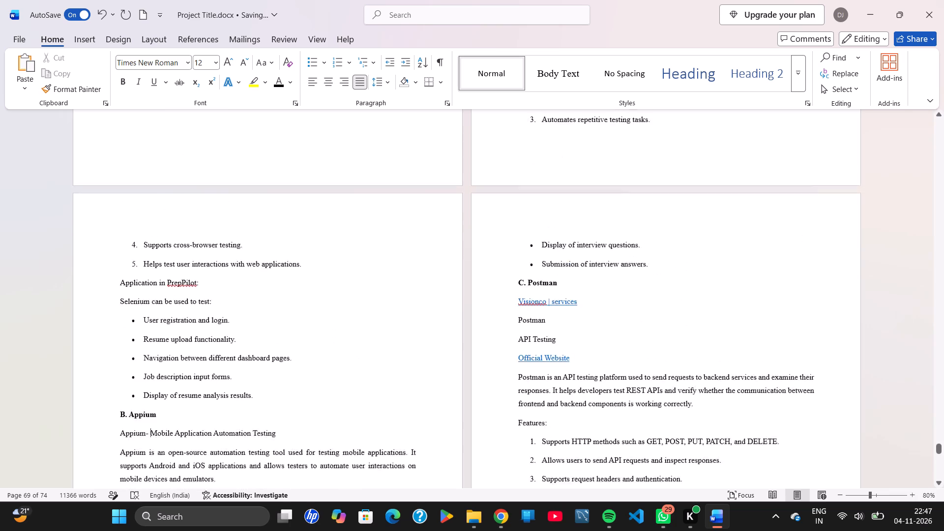
scroll(284, 289, "up", 1)
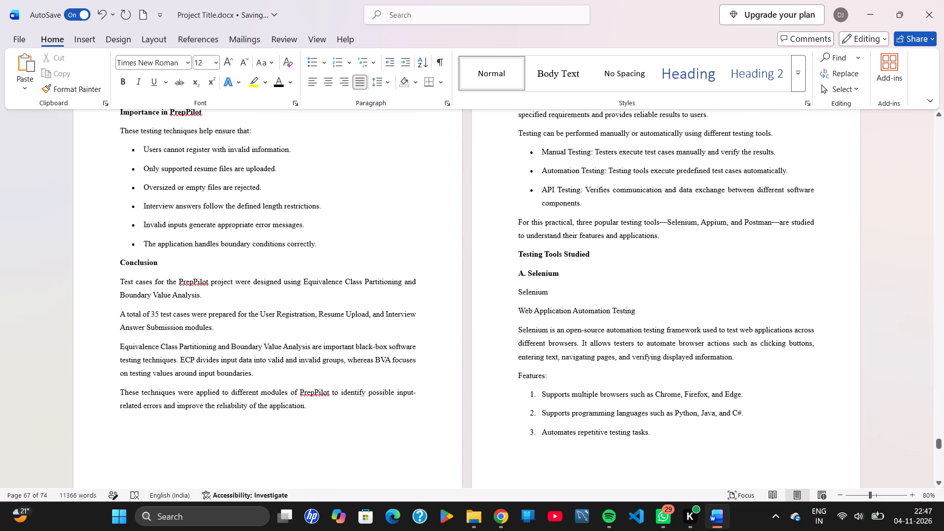
left_click(517, 310)
key("BackSpace")
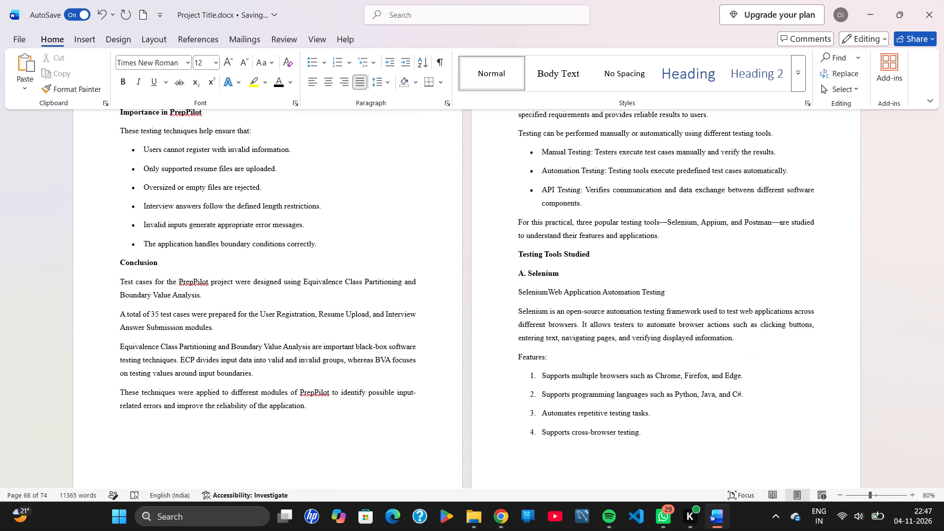
type("-")
key("space")
Join the "The main purpose of software testing" paragraph onto the first Introduction paragraph of the testing-tools practical.
scroll(517, 310, "down", 3)
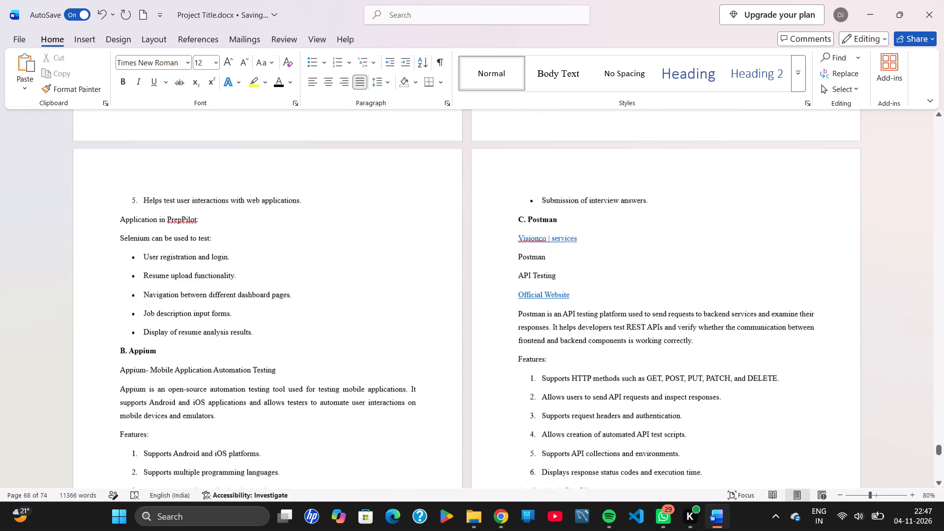
scroll(517, 310, "down", 1)
scroll(517, 310, "up", 1)
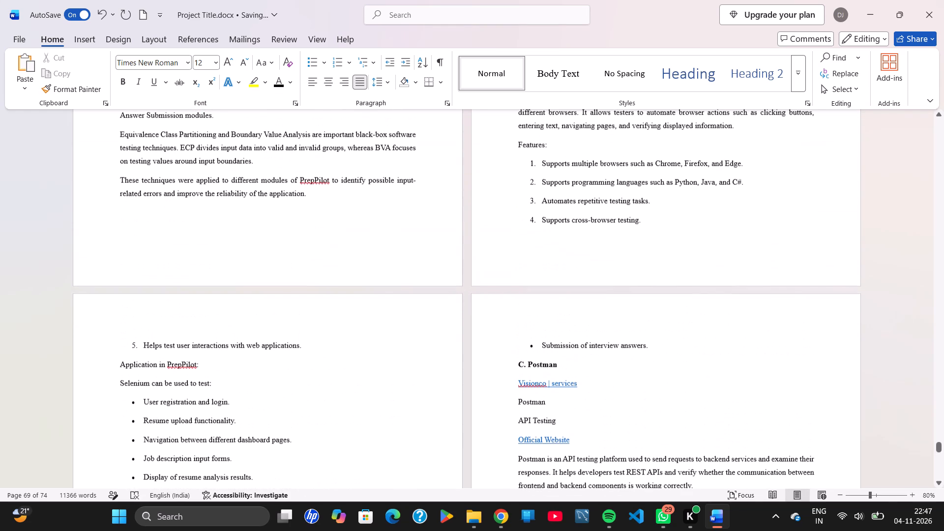
left_click(329, 342)
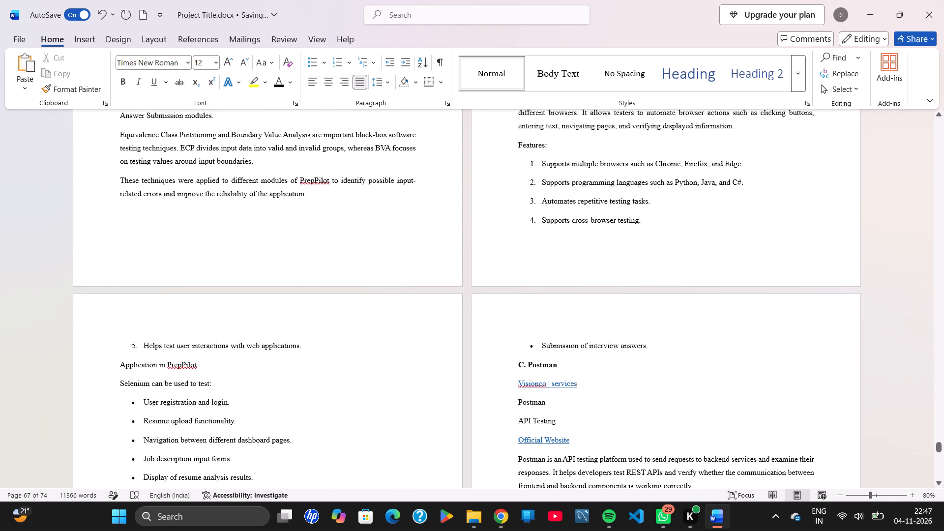
left_click_drag(314, 347, 135, 355)
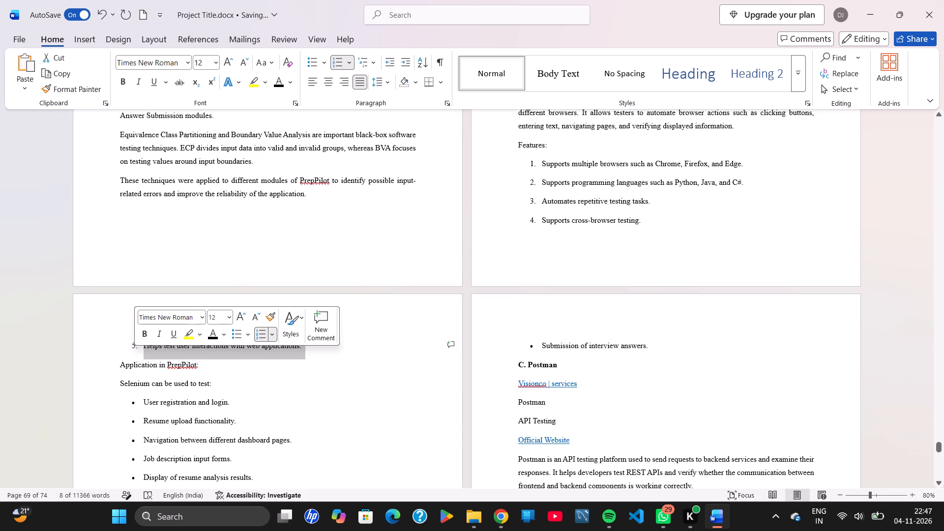
scroll(554, 174, "up", 2)
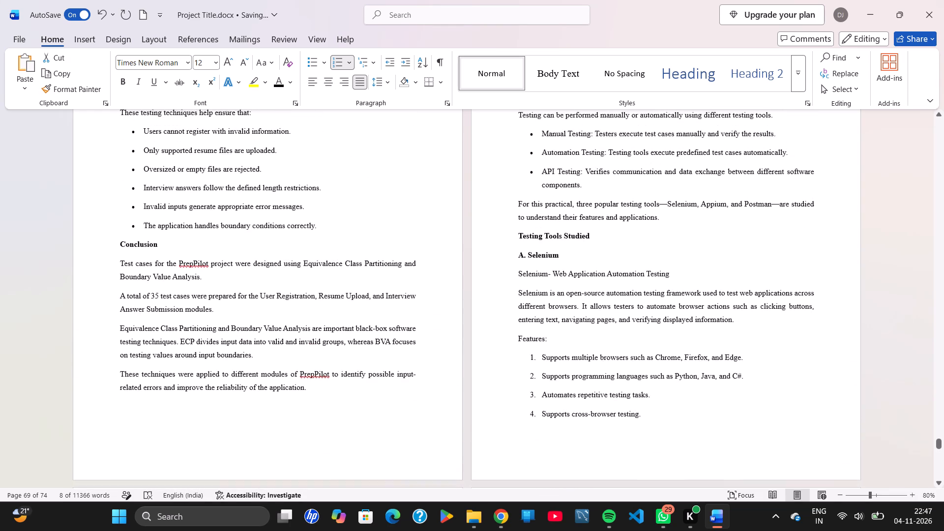
scroll(554, 188, "up", 2)
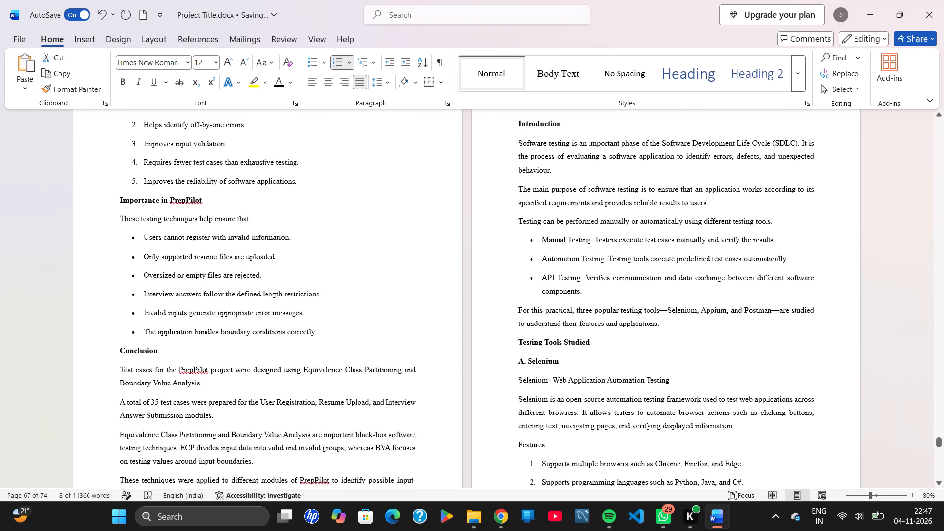
left_click(518, 191)
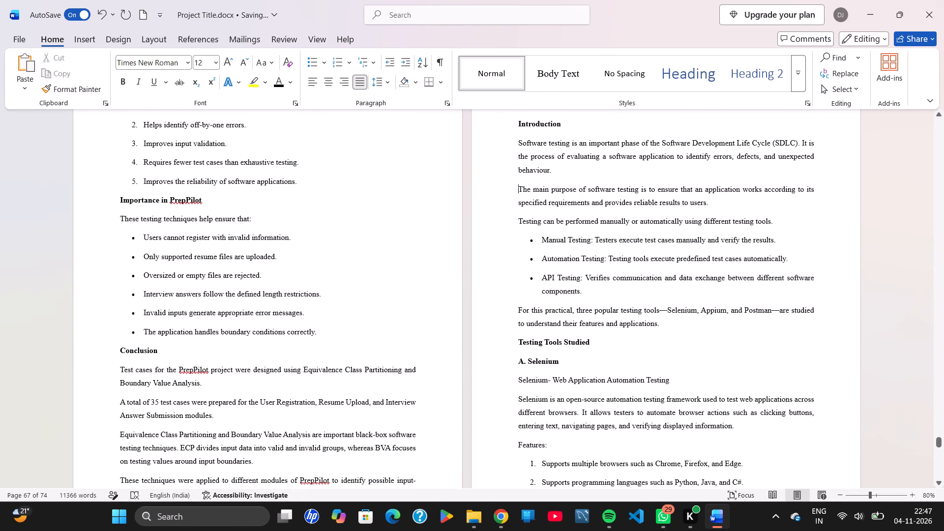
key("BackSpace")
key("space")
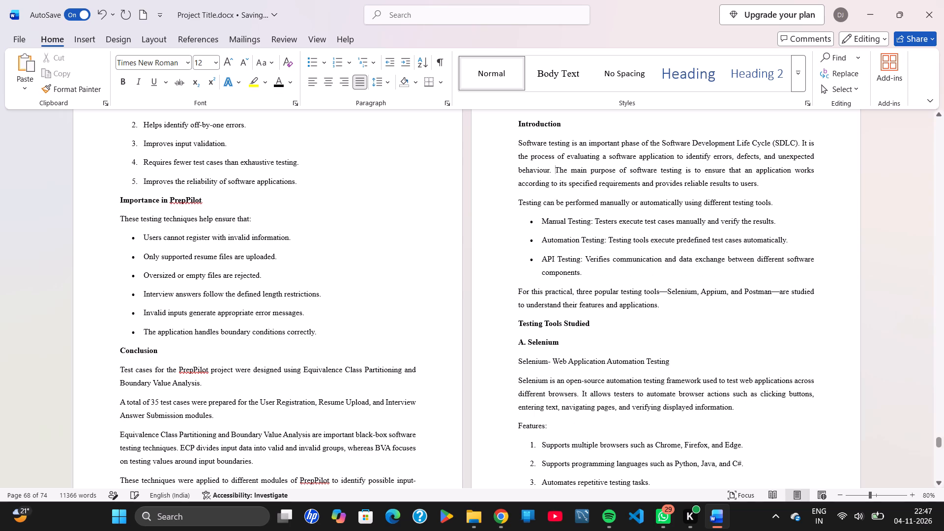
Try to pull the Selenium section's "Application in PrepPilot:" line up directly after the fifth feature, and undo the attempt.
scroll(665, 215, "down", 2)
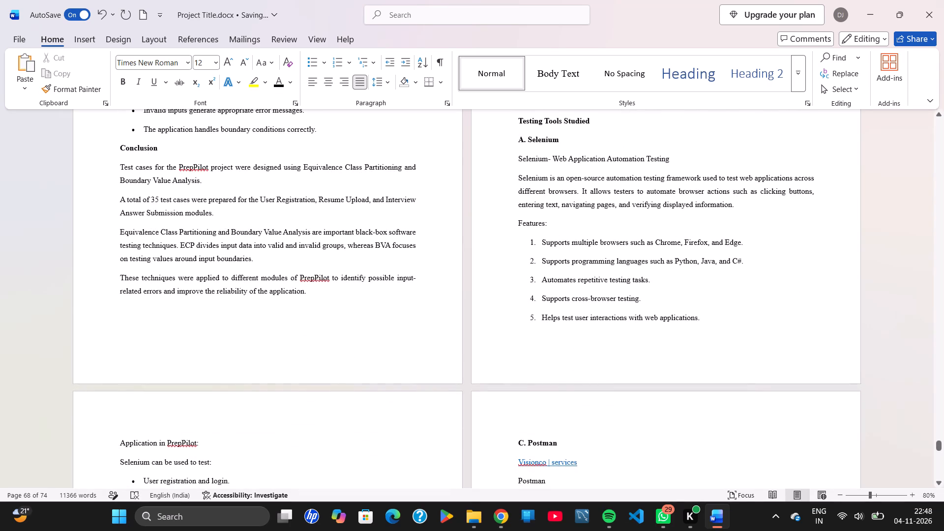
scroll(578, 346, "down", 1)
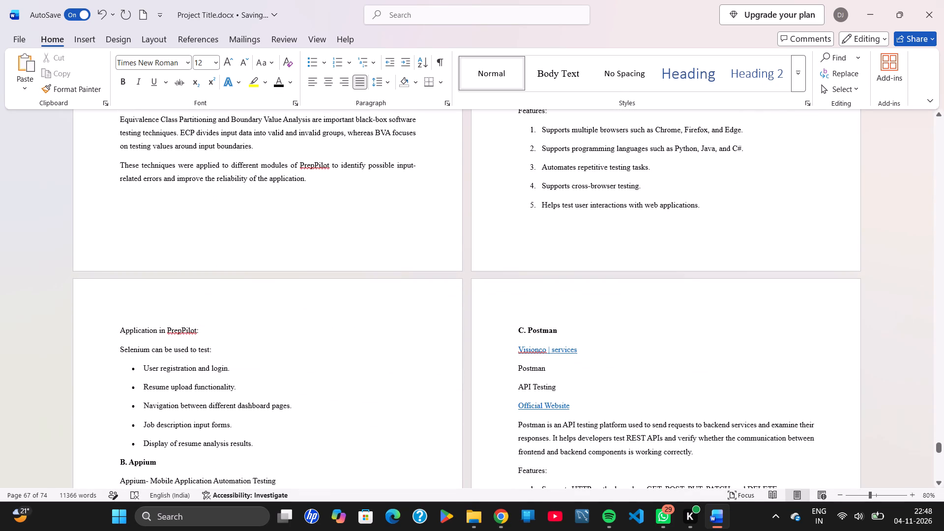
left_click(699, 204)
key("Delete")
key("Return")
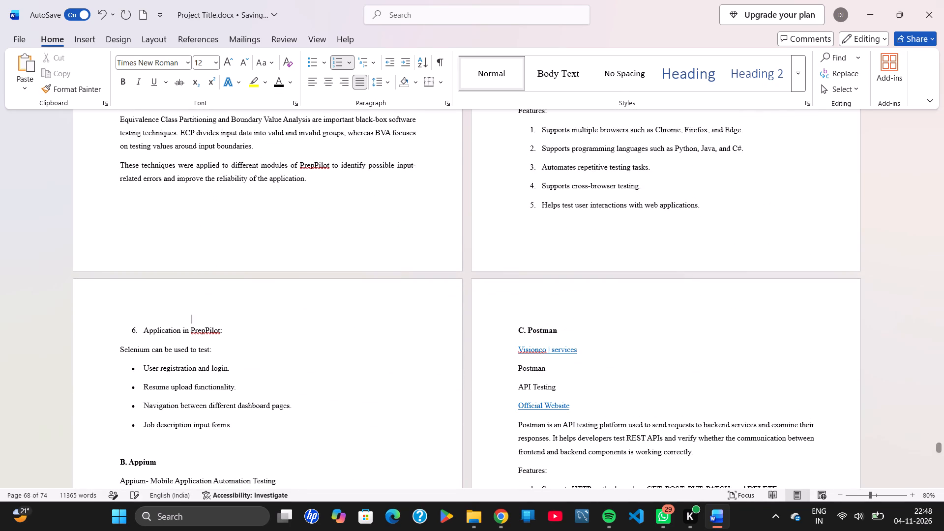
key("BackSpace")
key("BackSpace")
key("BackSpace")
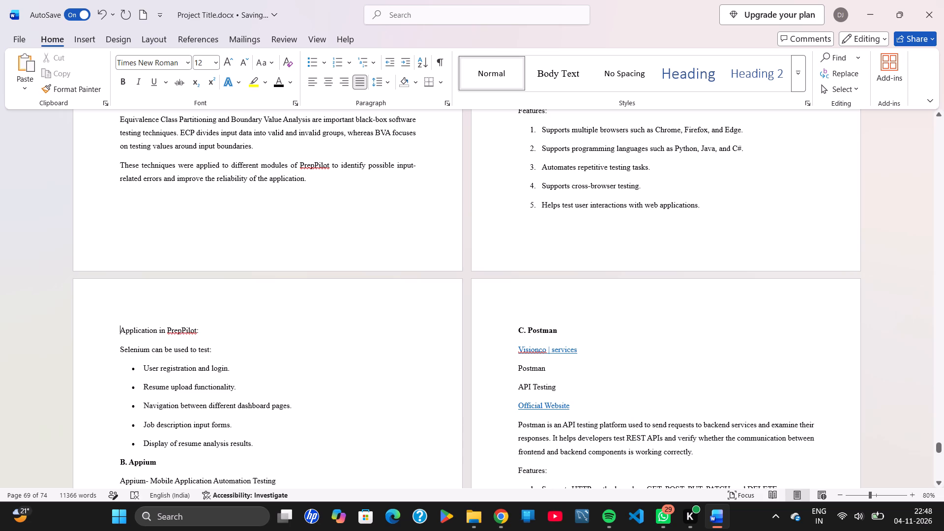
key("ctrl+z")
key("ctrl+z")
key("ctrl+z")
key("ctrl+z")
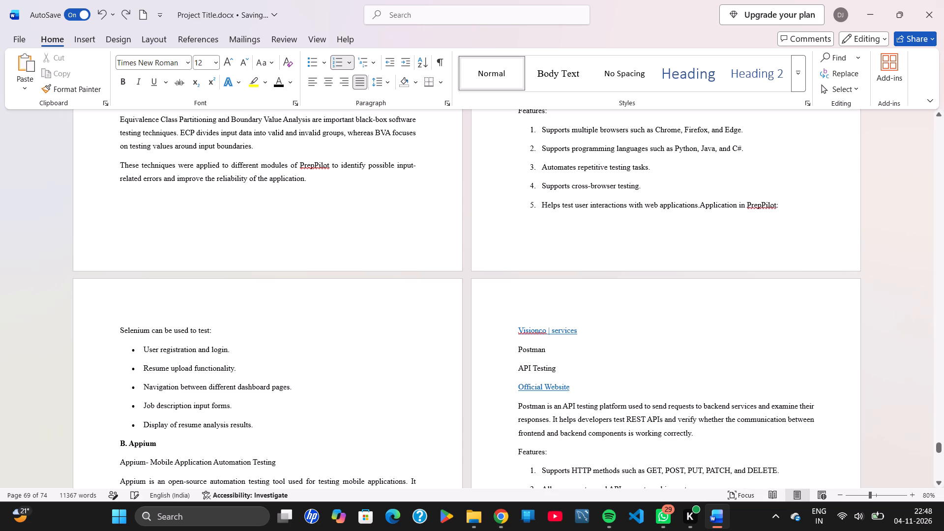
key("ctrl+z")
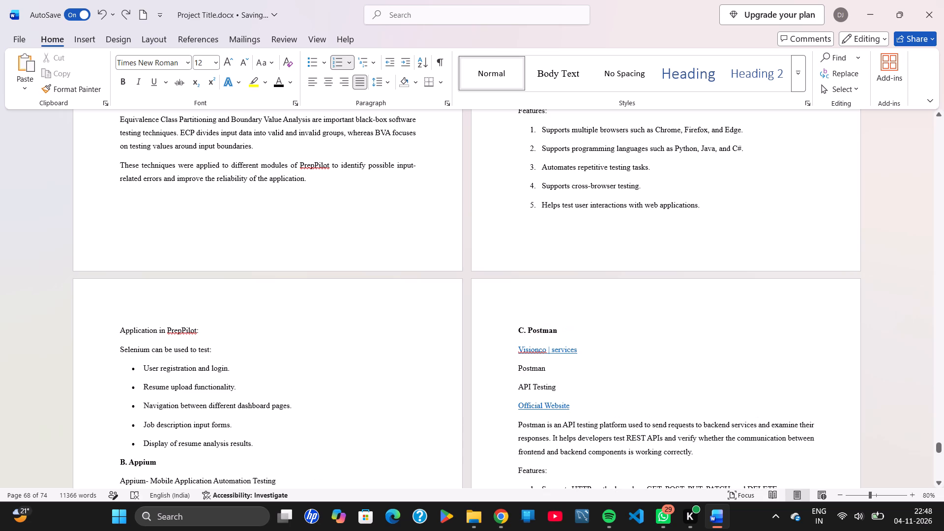
Delete the "Visionco | services" link line from the Postman section.
scroll(324, 300, "up", 1)
scroll(324, 300, "down", 1)
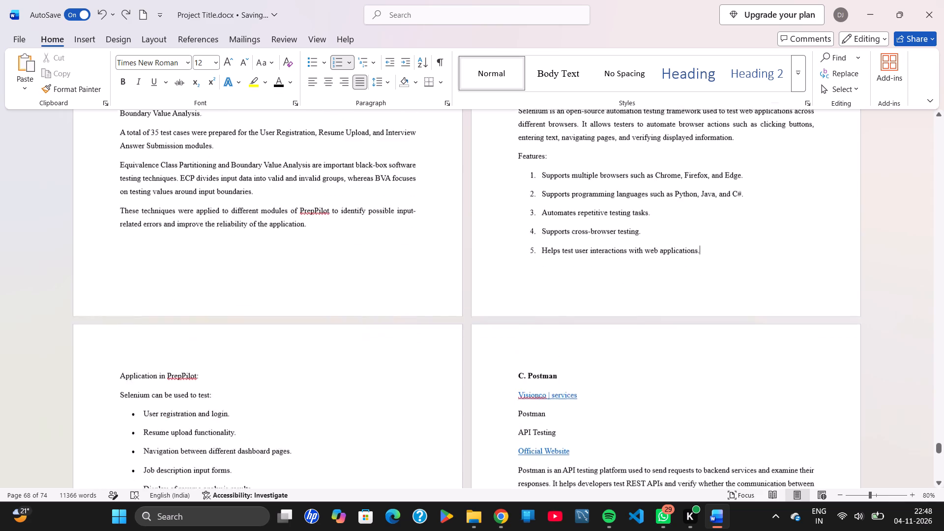
scroll(324, 300, "down", 2)
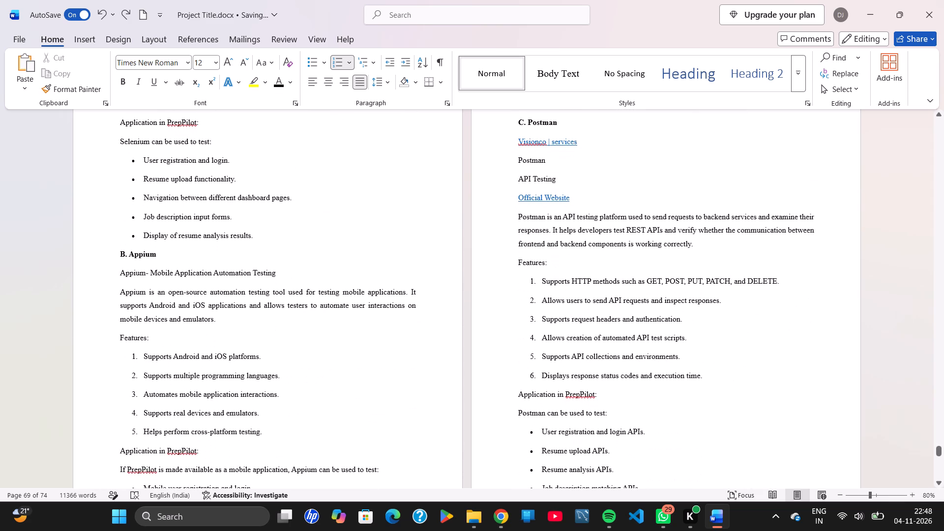
scroll(324, 300, "down", 1)
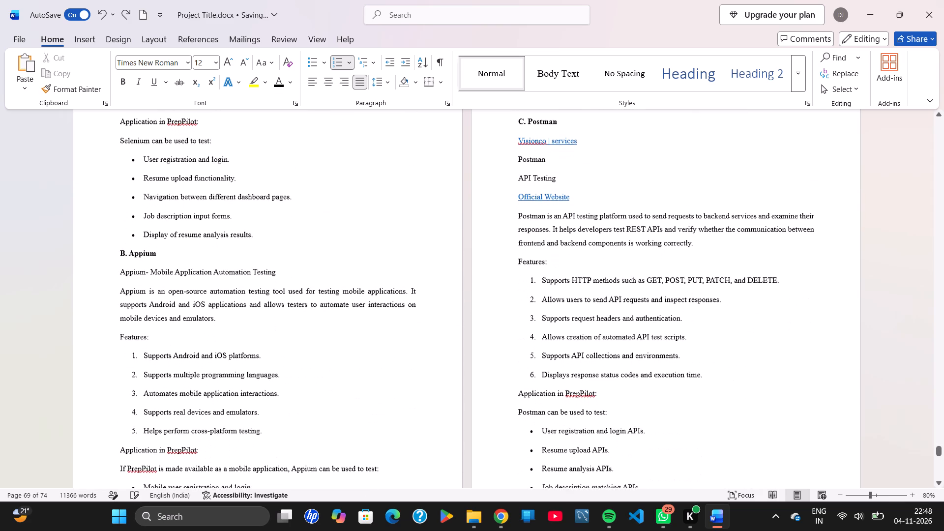
scroll(324, 300, "down", 3)
scroll(324, 300, "up", 1)
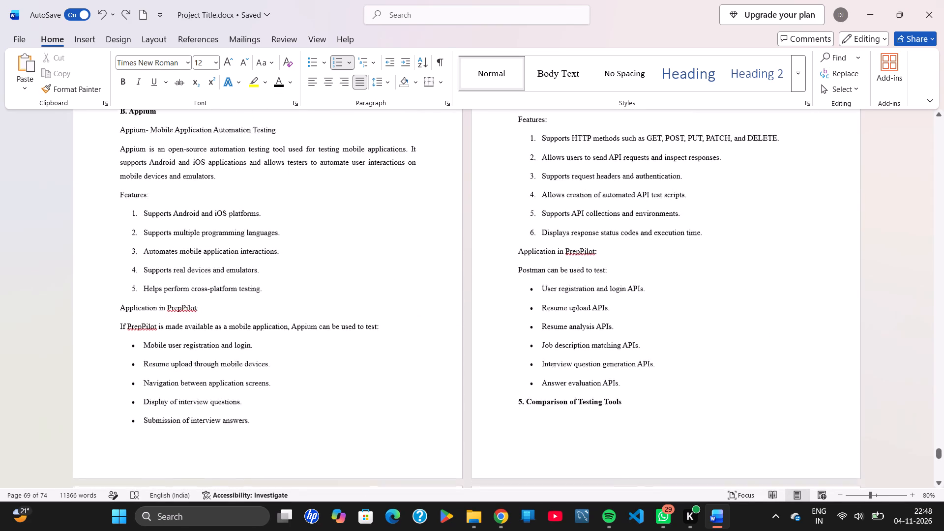
scroll(324, 300, "up", 2)
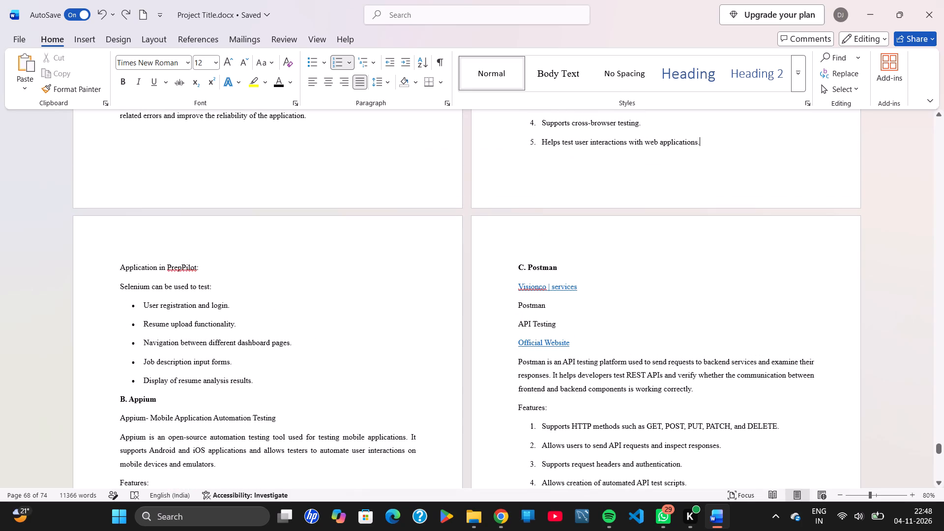
left_click_drag(582, 287, 501, 293)
key("BackSpace")
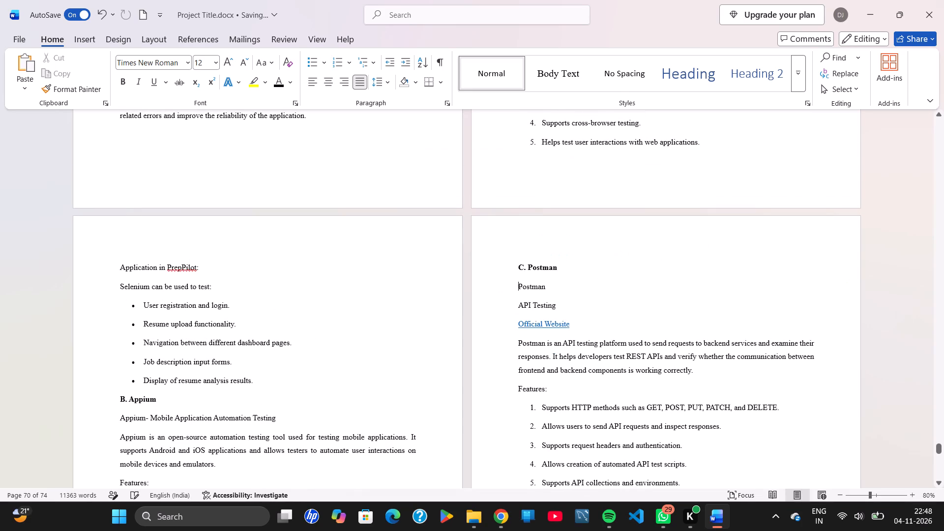
Merge the Postman name and its testing type into one line reading "Postman- API Testing".
key("Down")
key("BackSpace")
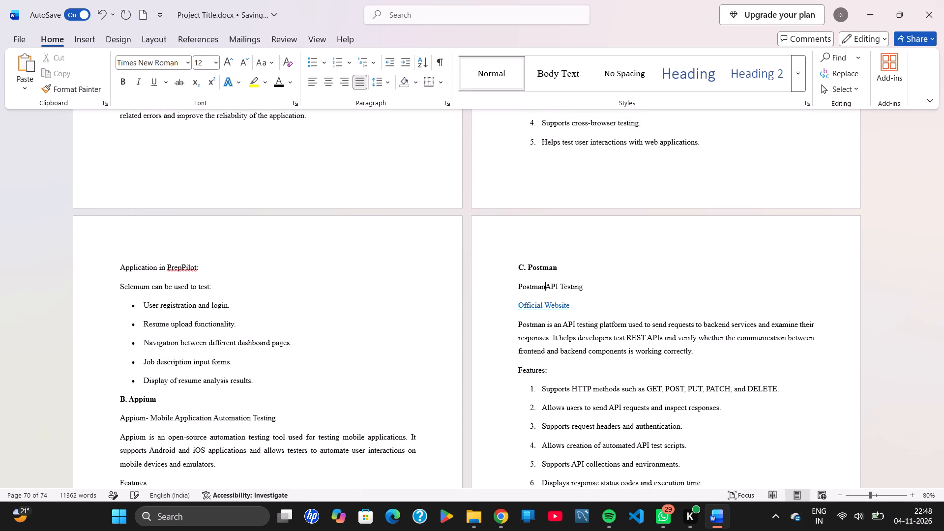
type("-")
key("space")
Delete the "Official Website" link line from the Postman section.
left_click_drag(580, 306, 549, 306)
left_click_drag(549, 306, 511, 307)
key("BackSpace")
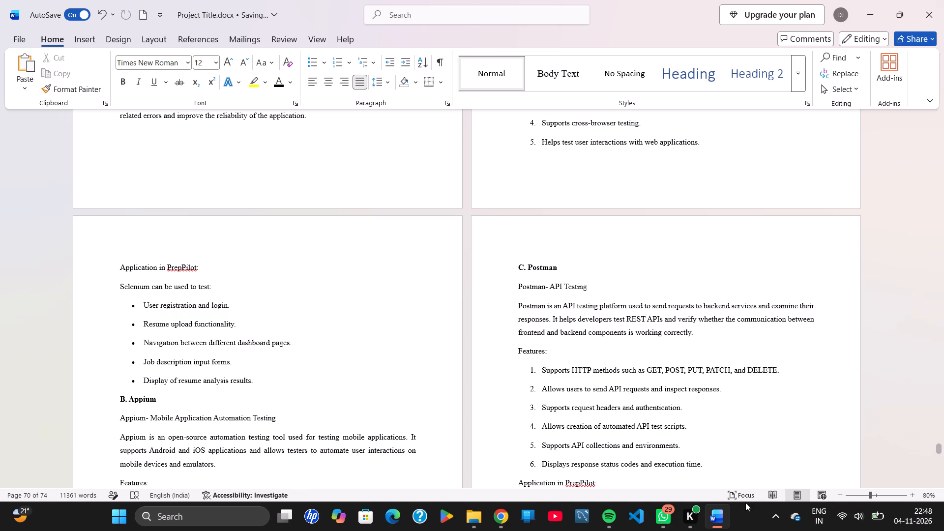
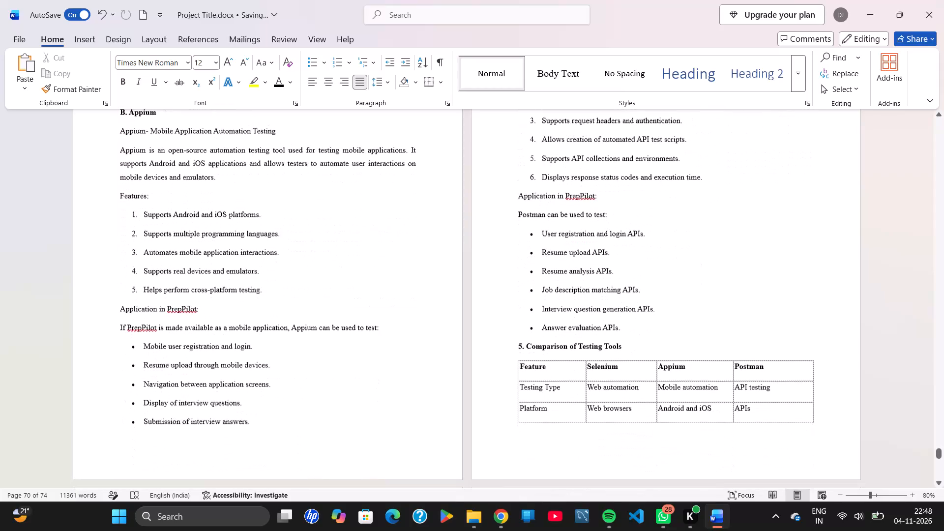
Insert five blank lines above the "5. Comparison of Testing Tools" heading to move it and its table onto a new page.
scroll(701, 317, "down", 1)
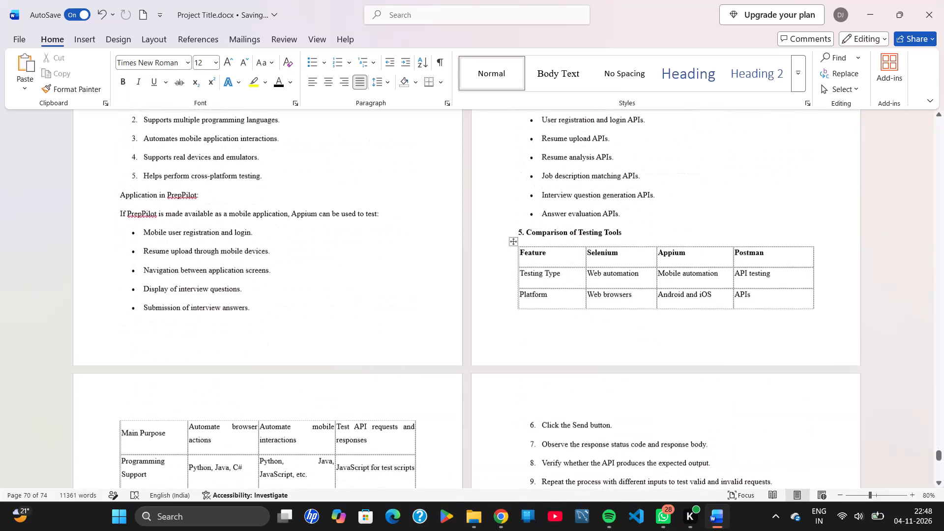
left_click(518, 217)
key("Return")
key("Return")
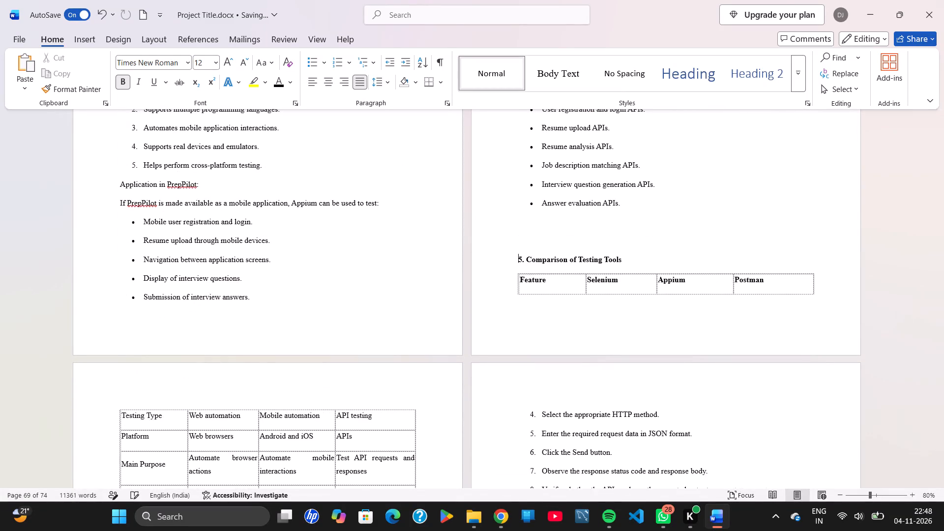
key("Return")
key("Return")
key("Return")
Apply borders to the whole Selenium, Appium and Postman comparison table.
scroll(518, 217, "down", 1)
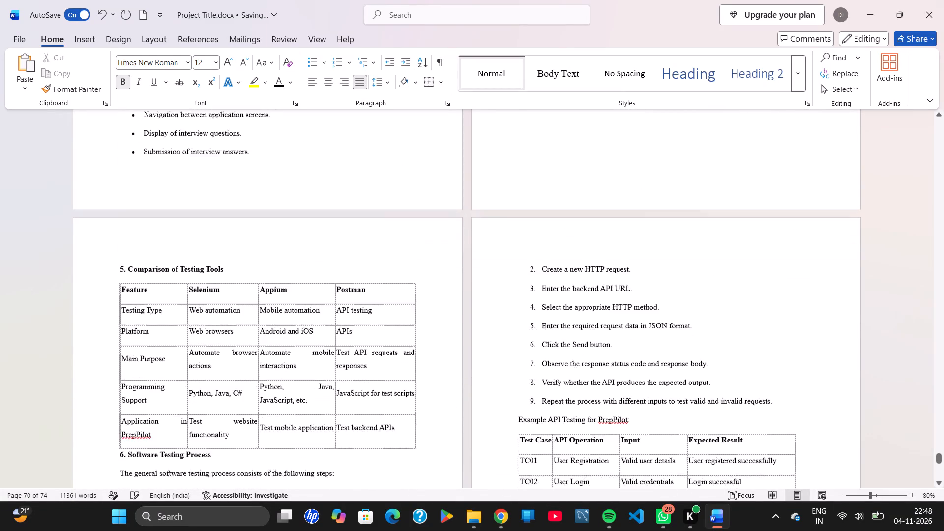
scroll(518, 217, "down", 2)
scroll(444, 218, "up", 5)
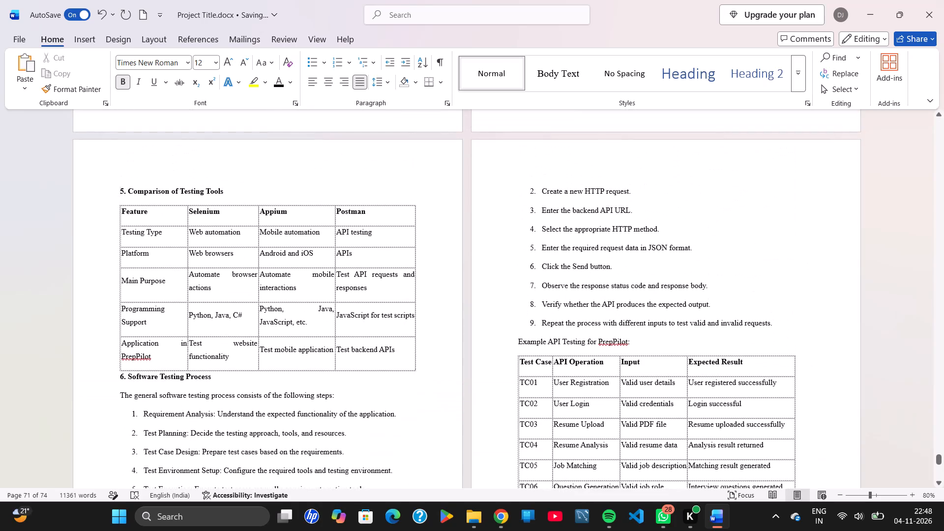
left_click(420, 376)
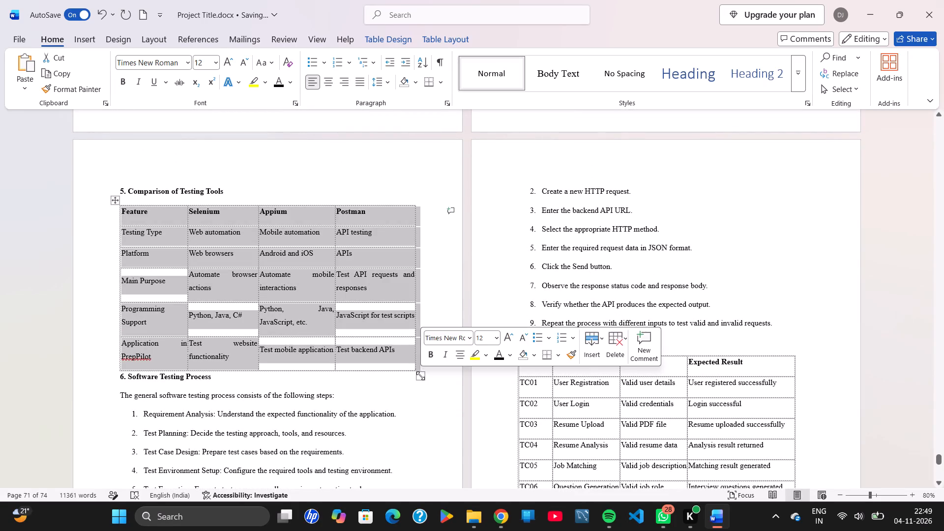
left_click(383, 40)
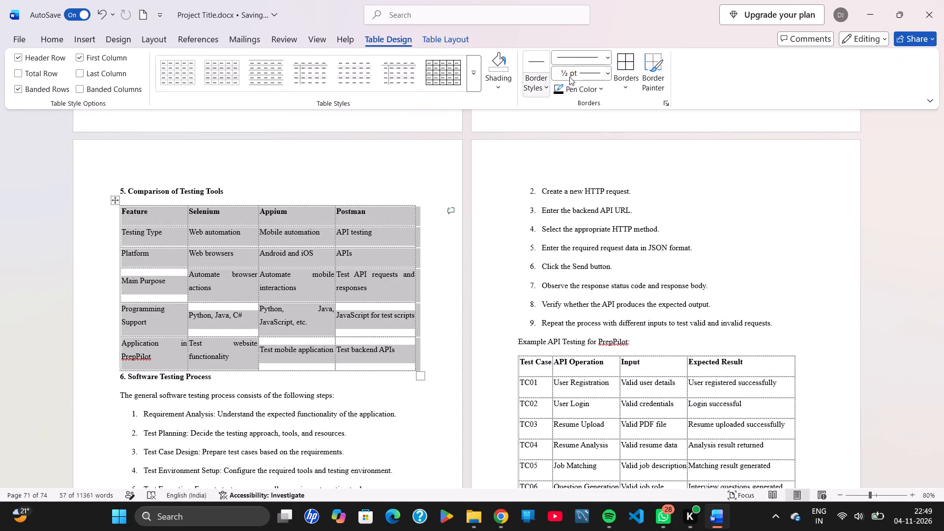
left_click(621, 59)
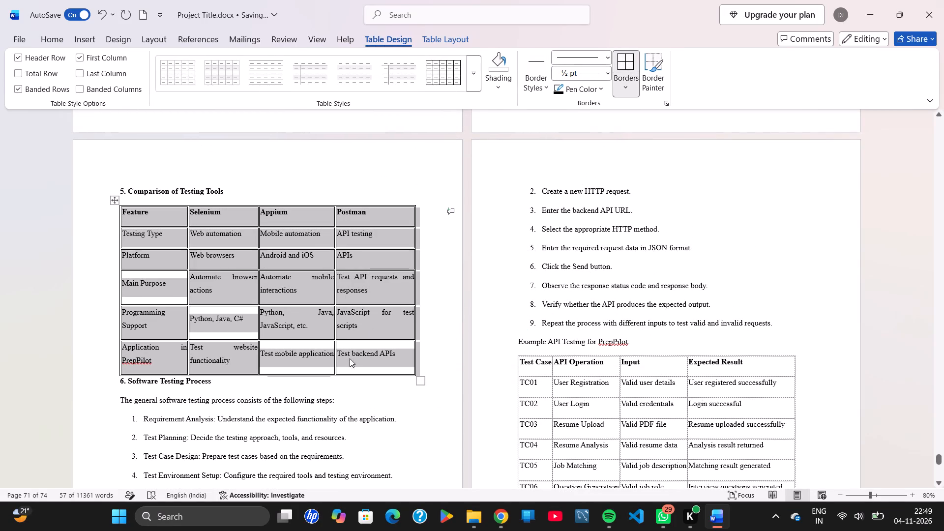
Remove the number "6." from the "Software Testing Process" heading and add a blank line between it and the table.
left_click(127, 384)
key("BackSpace")
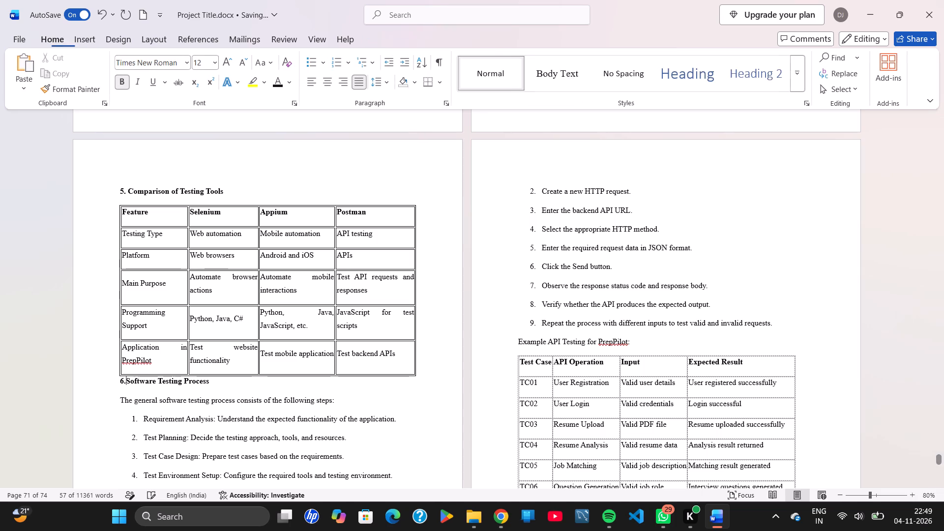
key("BackSpace")
key("BackSpace")
key("Return")
Remove the number "7." from the "Practical Implementation Using Postman" heading and move it to a new page with three blank lines.
scroll(127, 384, "down", 1)
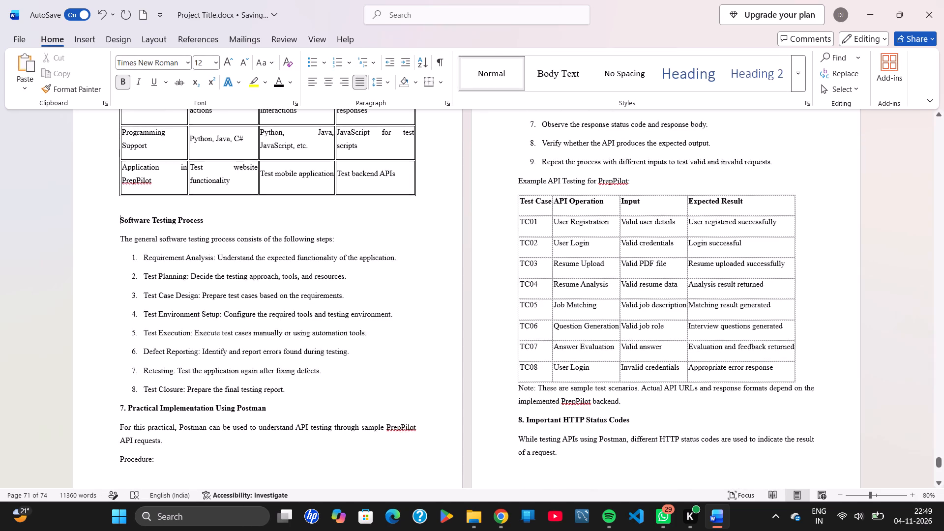
scroll(127, 384, "down", 1)
left_click(127, 336)
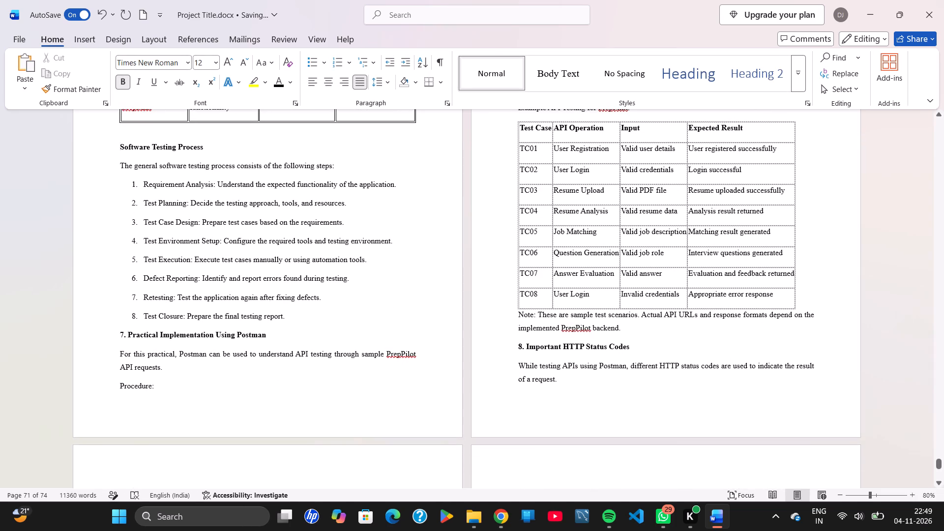
key("BackSpace")
key("BackSpace")
key("BackSpace")
key("Return")
key("Return")
key("Return")
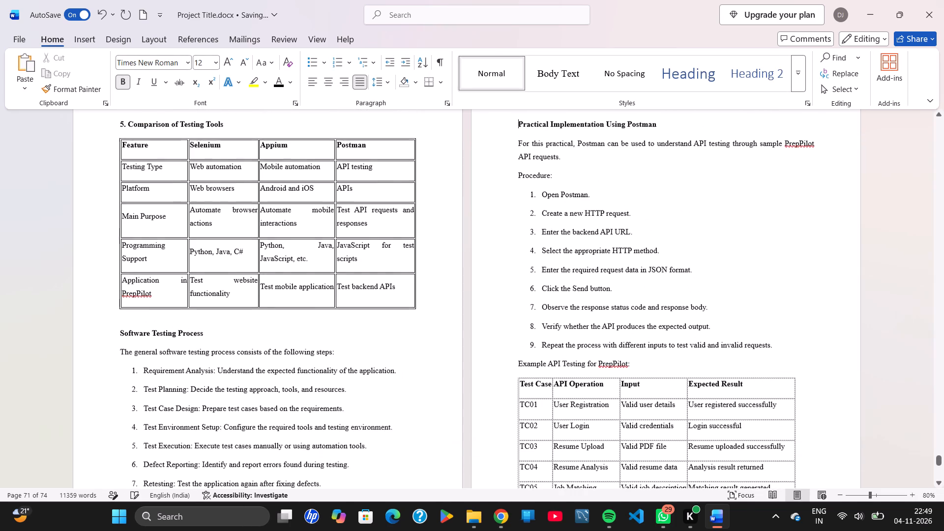
Apply borders to the whole example API testing table with test cases TC01 to TC08.
scroll(531, 312, "down", 1)
scroll(699, 370, "down", 1)
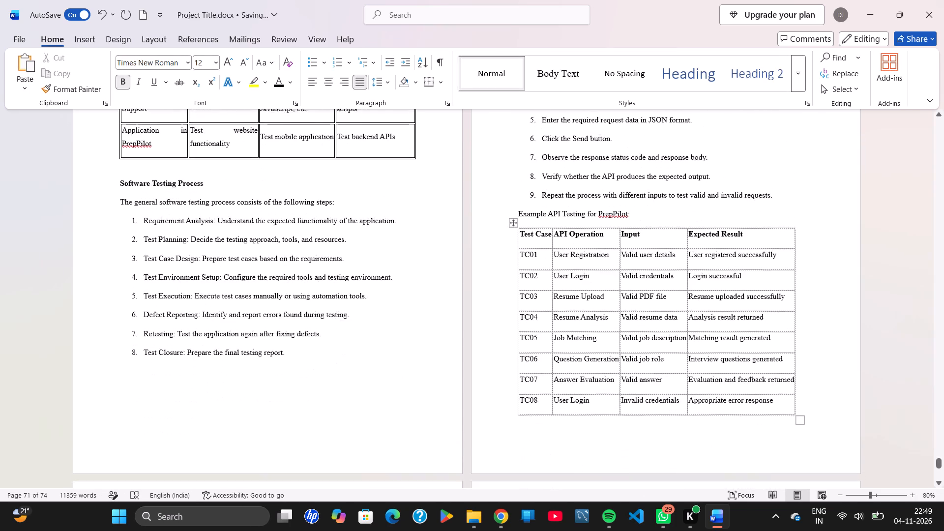
left_click(798, 411)
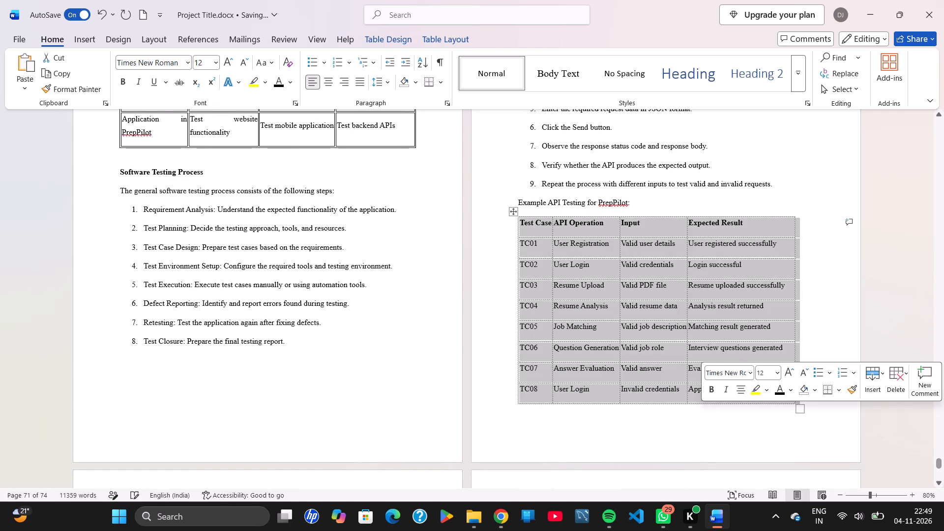
left_click_drag(384, 39, 627, 60)
left_click(627, 60)
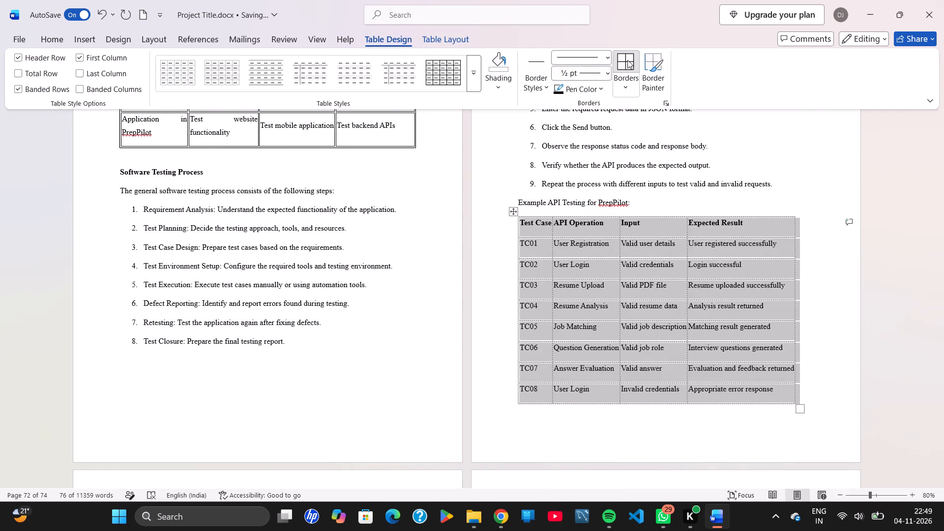
Remove the number "8." from the "Important HTTP Status Codes" heading.
scroll(559, 257, "down", 2)
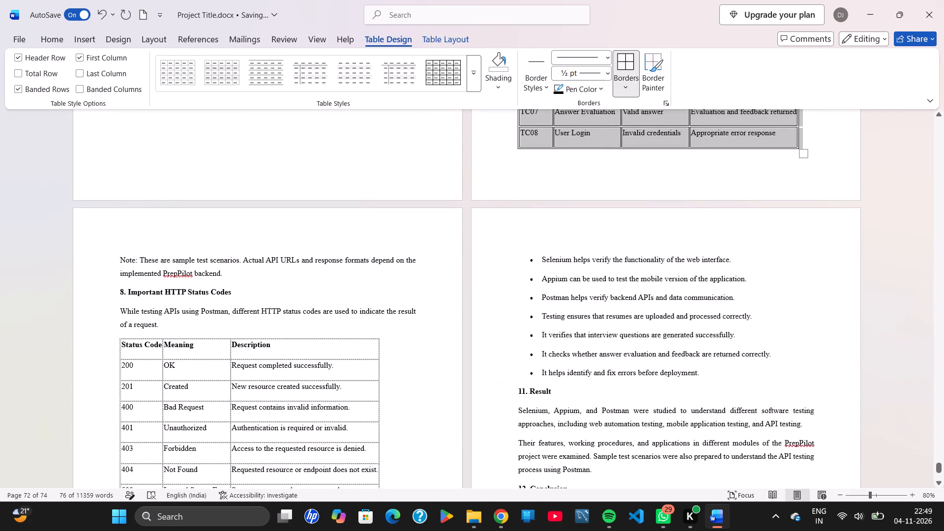
left_click(127, 295)
key("BackSpace")
key("BackSpace")
key("BackSpace")
Apply borders to the whole HTTP status code table.
scroll(127, 295, "down", 1)
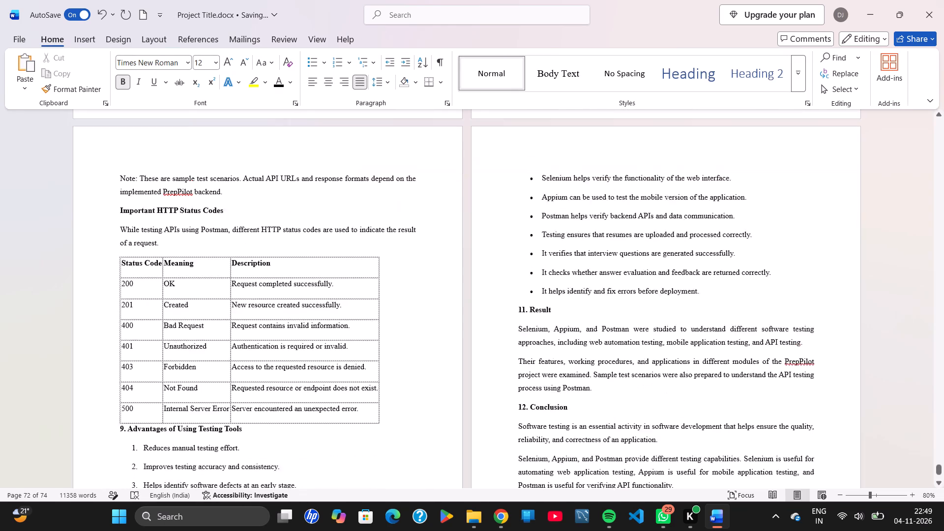
scroll(127, 295, "down", 1)
left_click(383, 388)
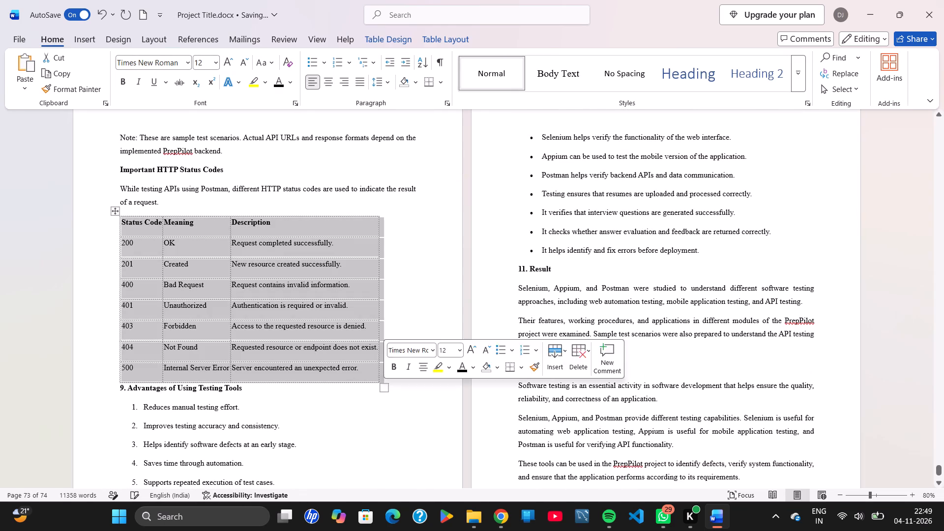
left_click(385, 33)
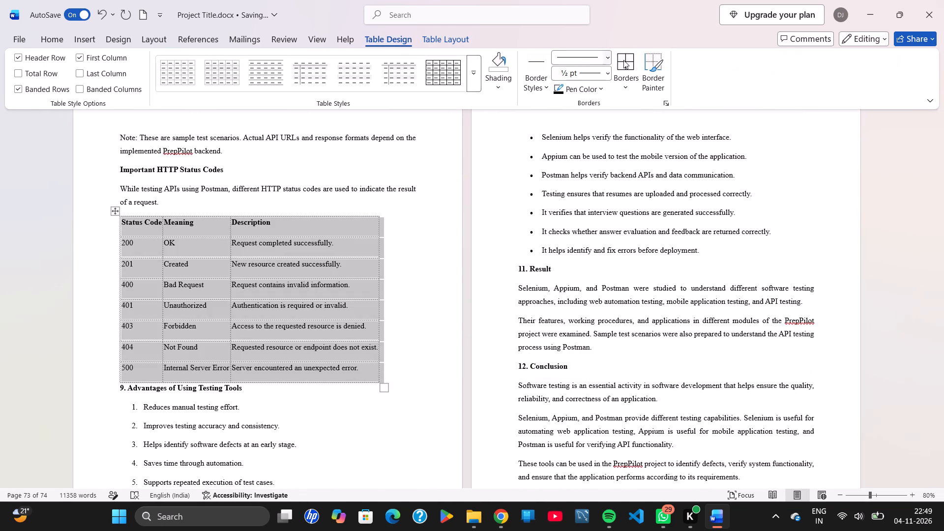
left_click(624, 60)
Delete the note paragraph about sample test scenarios above the "Important HTTP Status Codes" heading.
left_click_drag(230, 147, 94, 145)
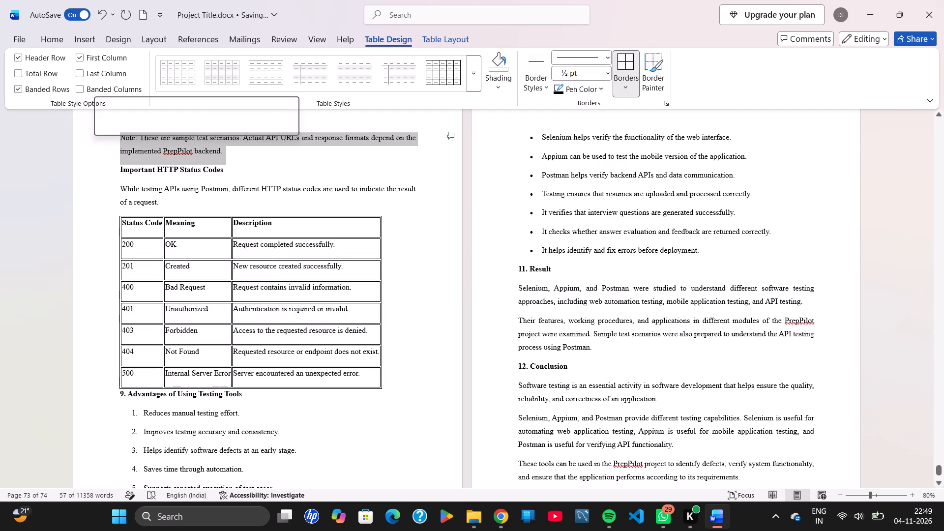
key("Delete")
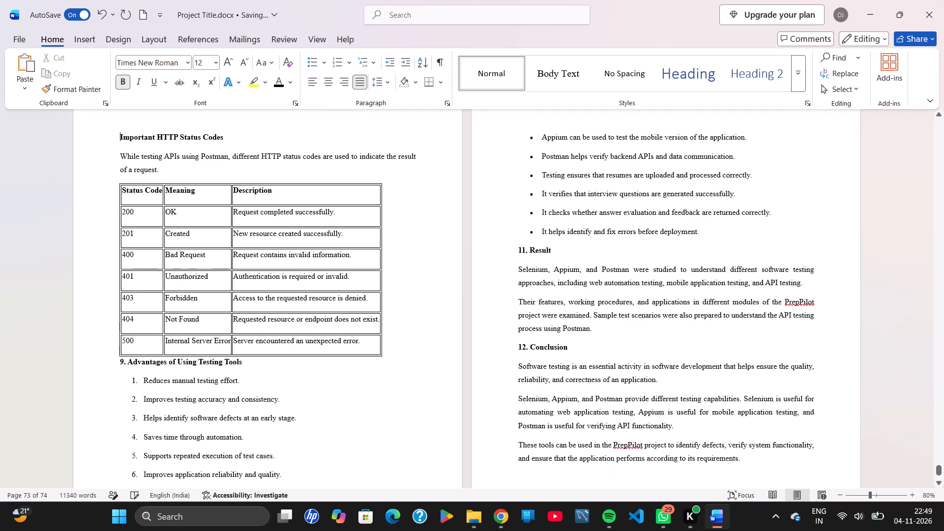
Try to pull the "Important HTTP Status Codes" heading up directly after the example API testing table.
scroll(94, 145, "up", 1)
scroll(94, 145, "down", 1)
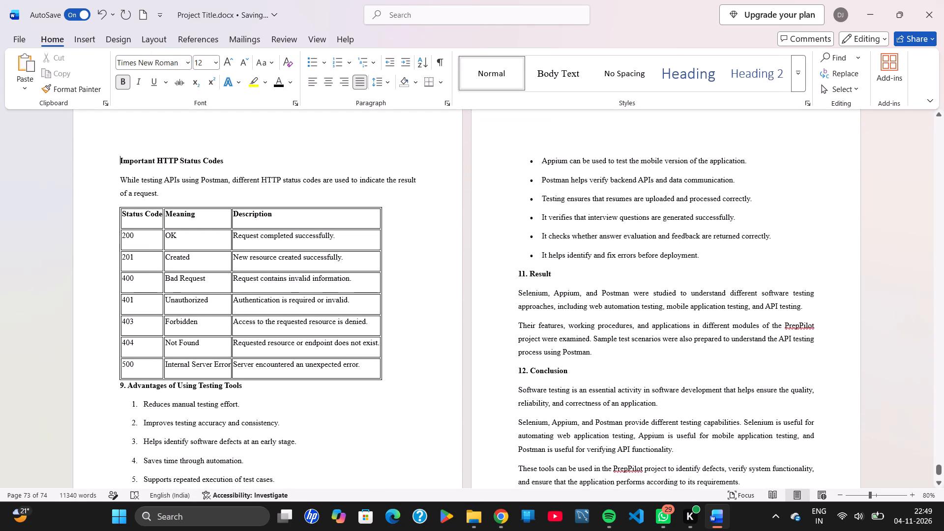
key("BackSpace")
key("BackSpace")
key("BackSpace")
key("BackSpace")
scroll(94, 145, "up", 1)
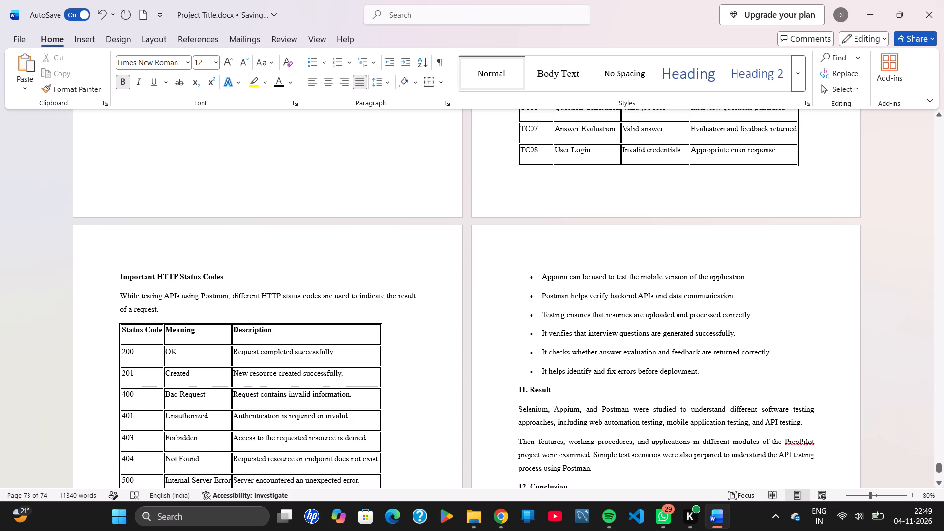
Remove the number "9." from the "Advantages of Using Testing Tools" heading and add a blank line between it and the table.
scroll(301, 261, "down", 1)
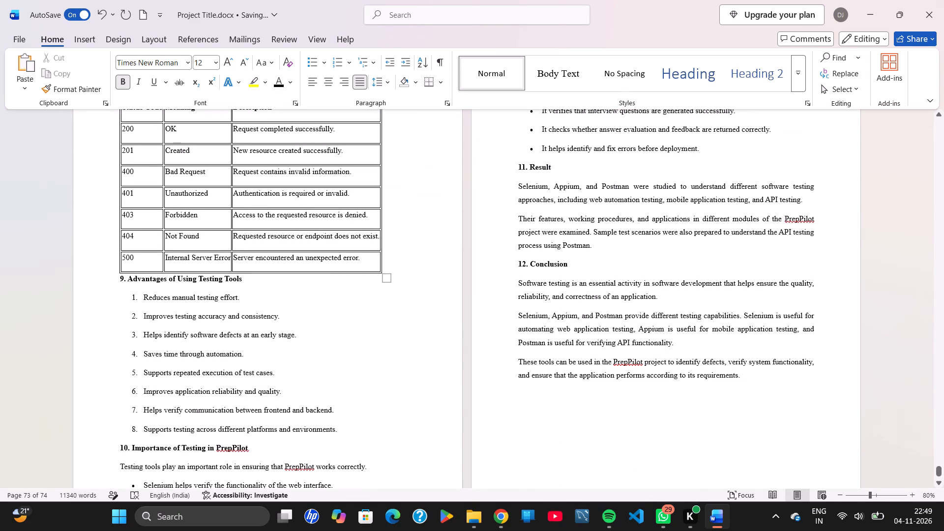
left_click(129, 280)
key("BackSpace")
key("BackSpace")
key("BackSpace")
key("Return")
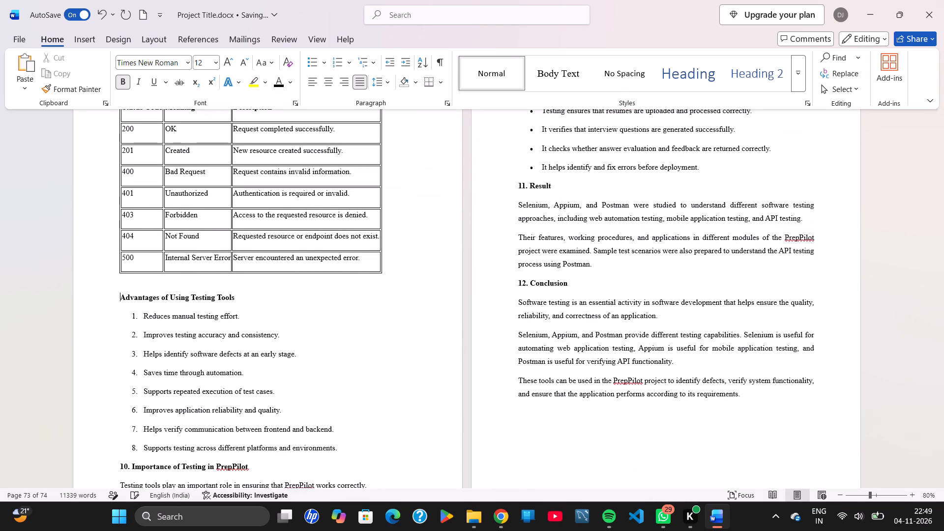
Remove the number "10." from the "Importance of Testing in PrepPilot" heading.
scroll(129, 280, "down", 2)
left_click(132, 394)
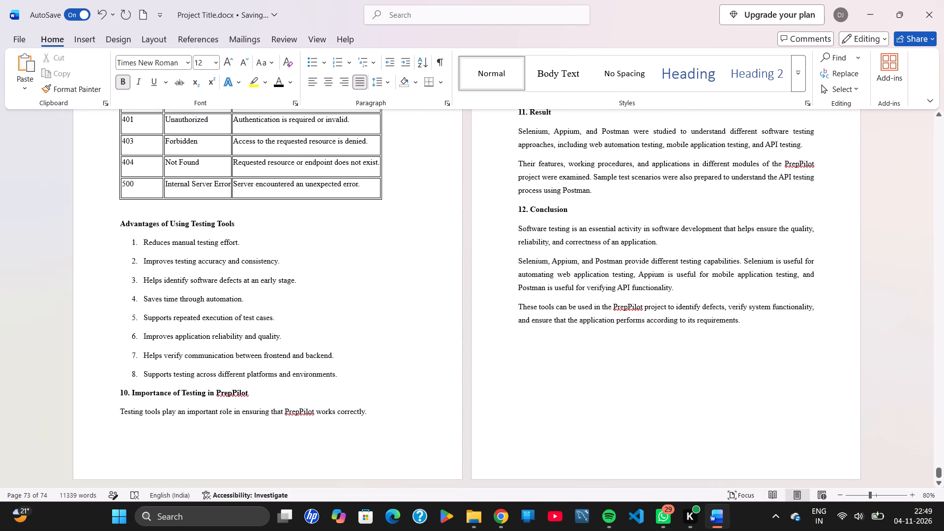
Remove the number "10." from the "Importance of Testing in PrepPilot" heading and insert two line breaks before it so it starts the next page.
key("BackSpace")
key("BackSpace")
key("BackSpace")
key("BackSpace")
key("BackSpace")
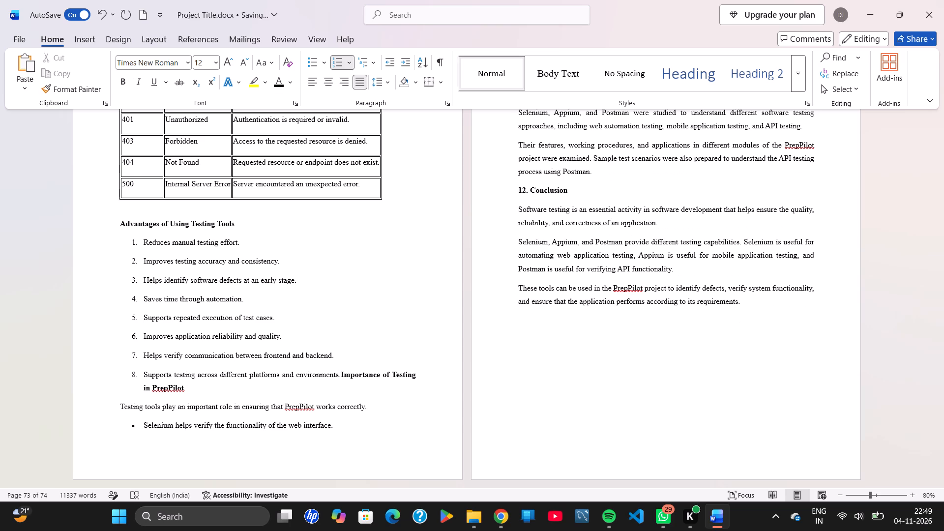
key("ctrl+z")
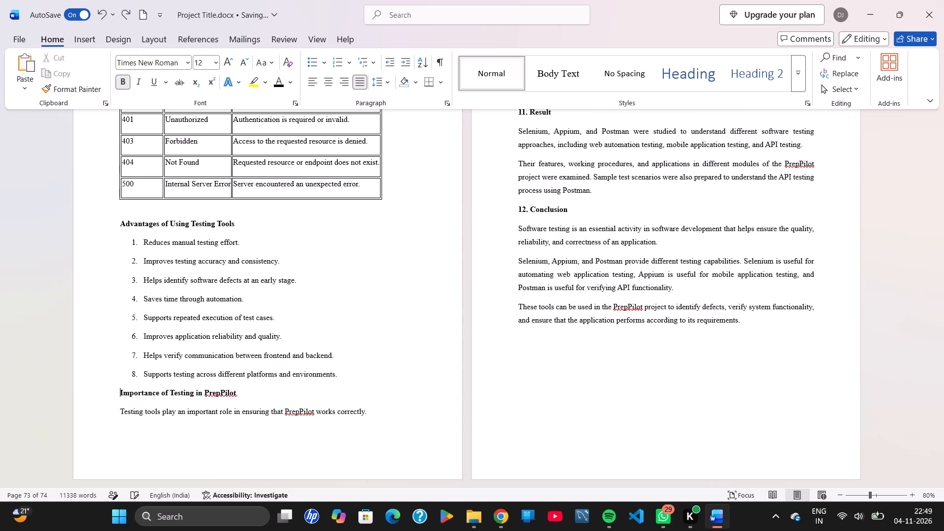
key("Return")
key("Return")
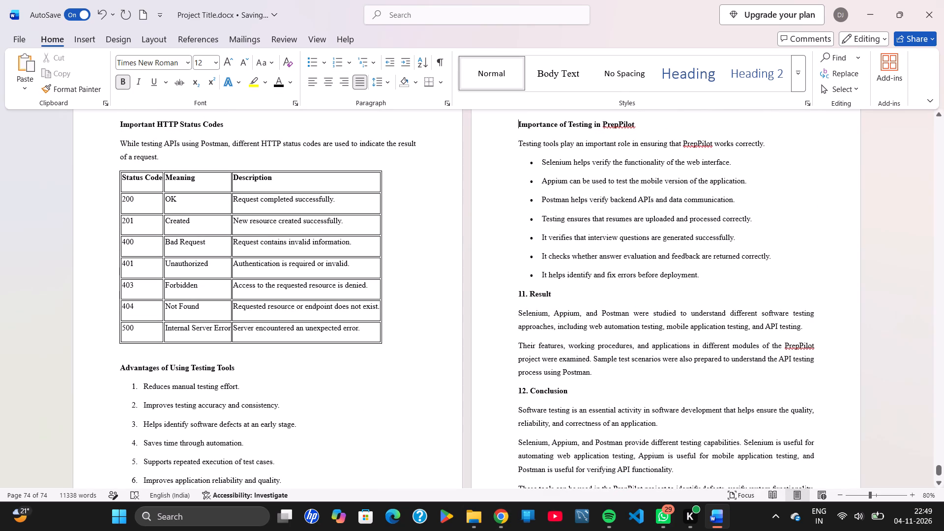
Remove the number "11." from the "Result" heading.
left_click_drag(530, 295, 514, 295)
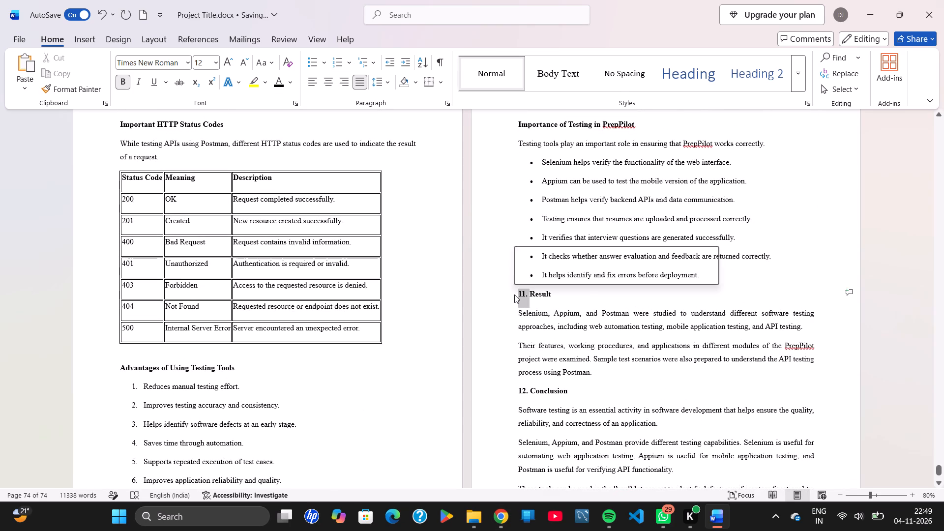
key("BackSpace")
Copy the two paragraphs under the "Result" heading and delete them from there.
left_click_drag(597, 368, 526, 319)
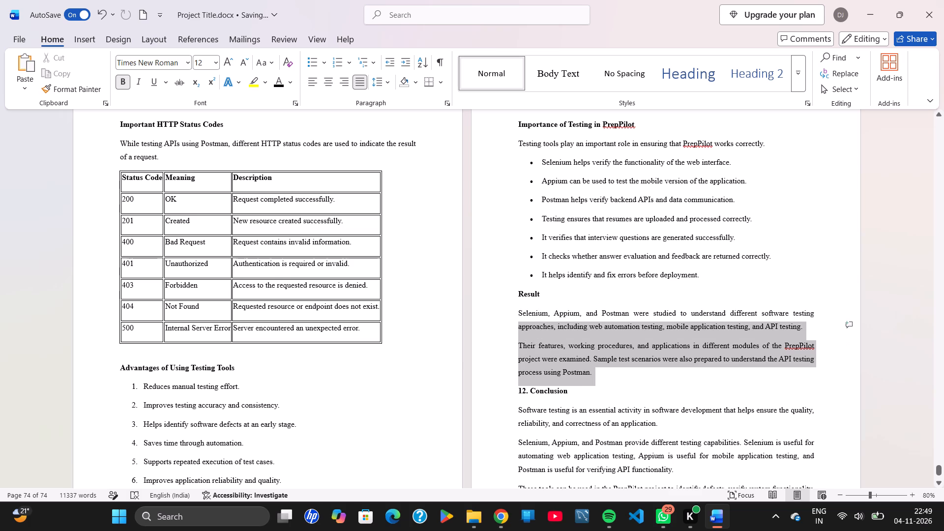
left_click_drag(526, 319, 522, 316)
key("ctrl+c")
key("Delete")
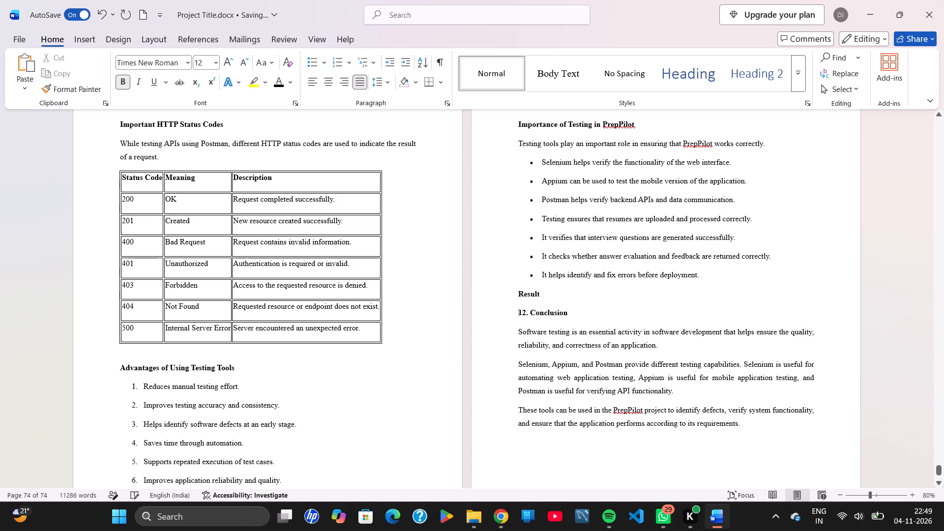
Remove the number "12." from the "Conclusion" heading.
key("Delete")
key("Delete")
key("Delete")
key("Delete")
Delete the emptied "Result" heading so the "Conclusion" heading directly follows the bullet list.
key("BackSpace")
key("BackSpace")
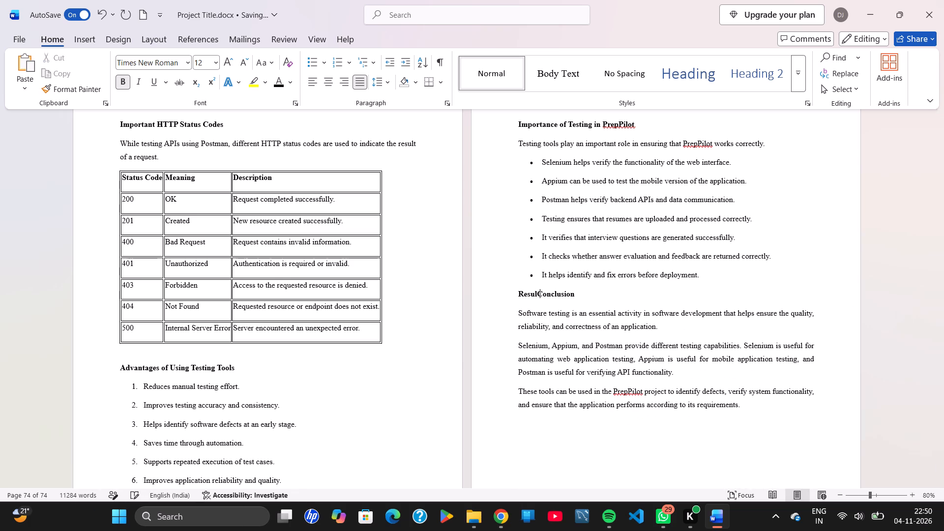
key("BackSpace")
key("BackSpace")
key("BackSpace")
key("BackSpace")
key("BackSpace")
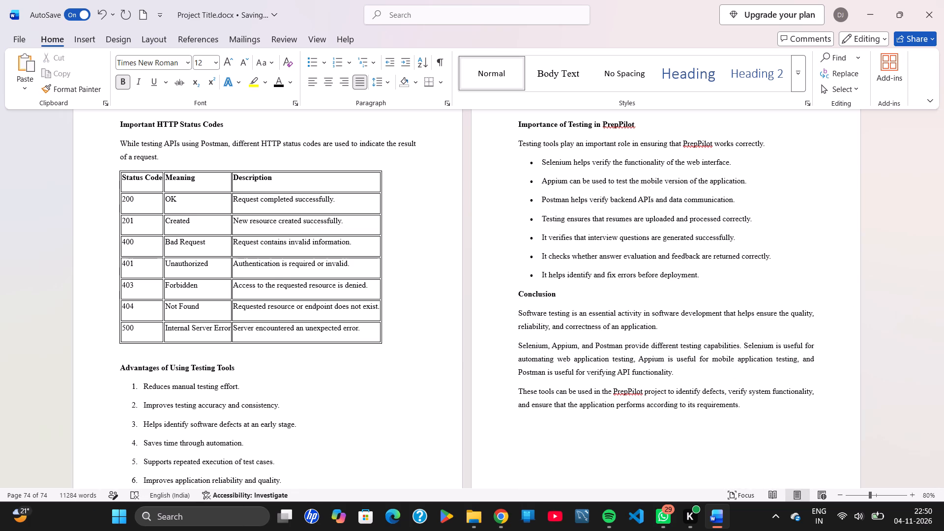
Replace the Conclusion's opening "Software testing is an essential activity" paragraph with the copied Result paragraphs, without a leftover blank line.
left_click(518, 311)
key("ctrl+v")
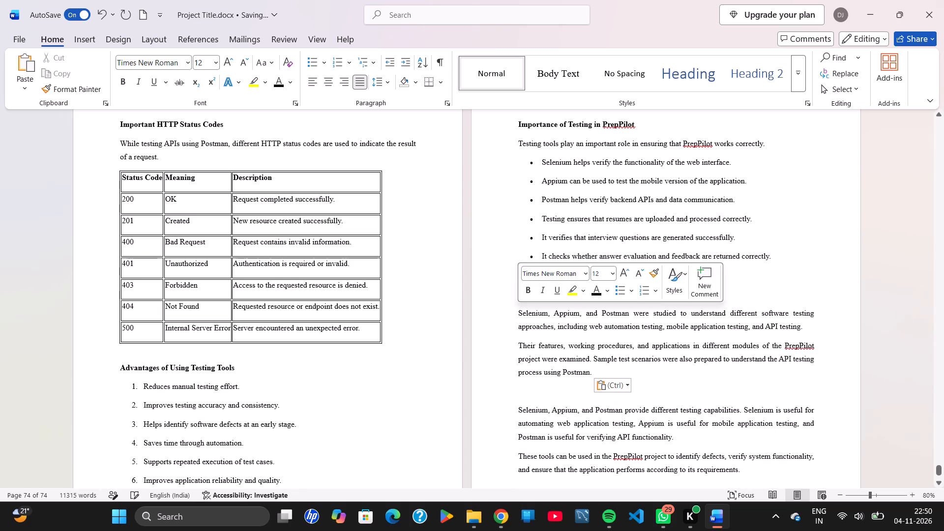
key("BackSpace")
scroll(557, 335, "down", 2)
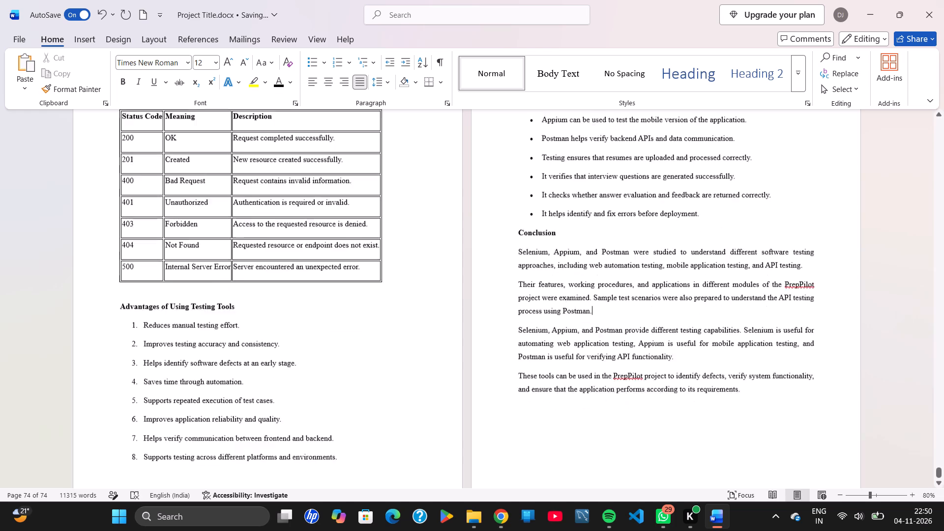
scroll(557, 335, "down", 1)
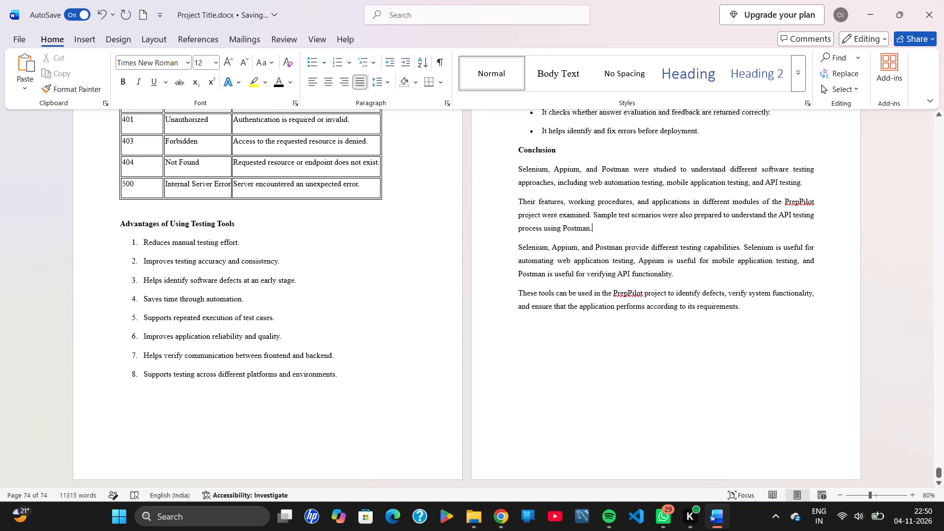
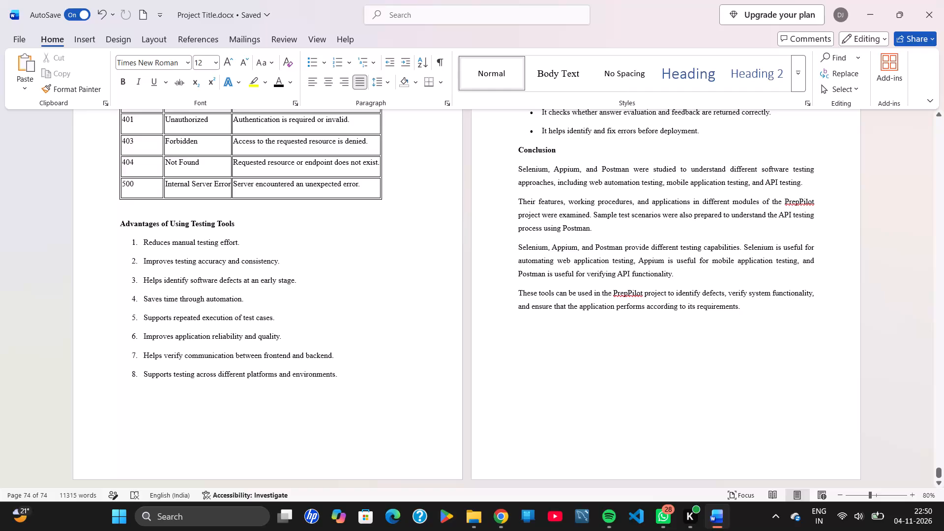
Add blank lines after the testing tools Conclusion to reach a new page and begin it with the label "Aim:-".
key("Return")
key("Return")
key("Return")
key("Return")
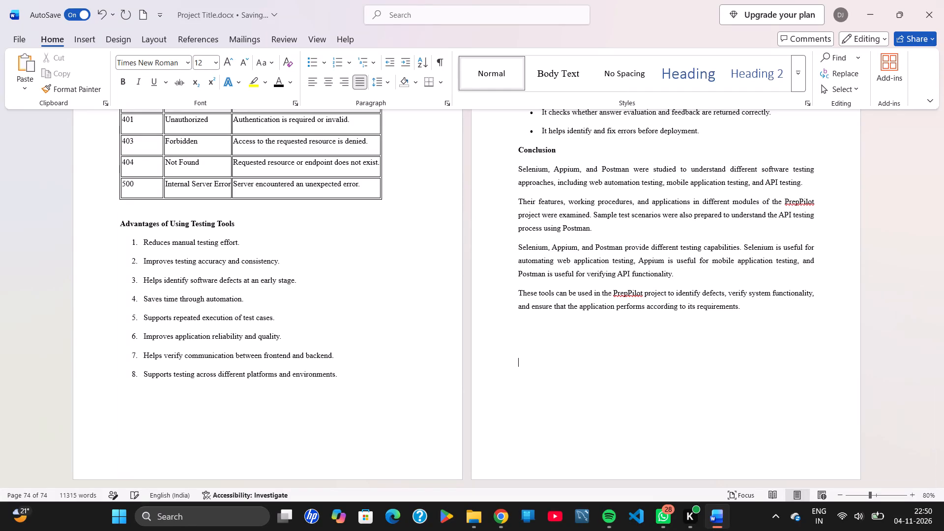
key("Return")
key("Return")
key("Return")
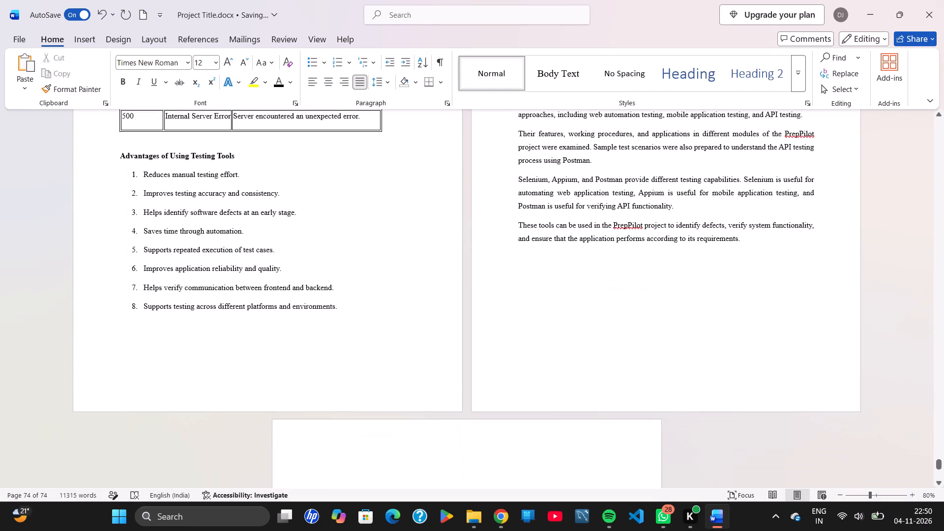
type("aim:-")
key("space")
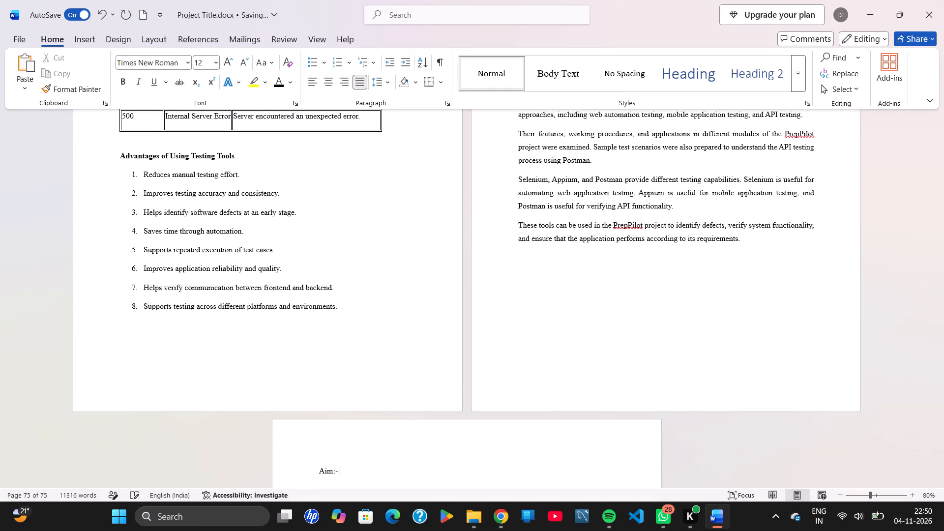